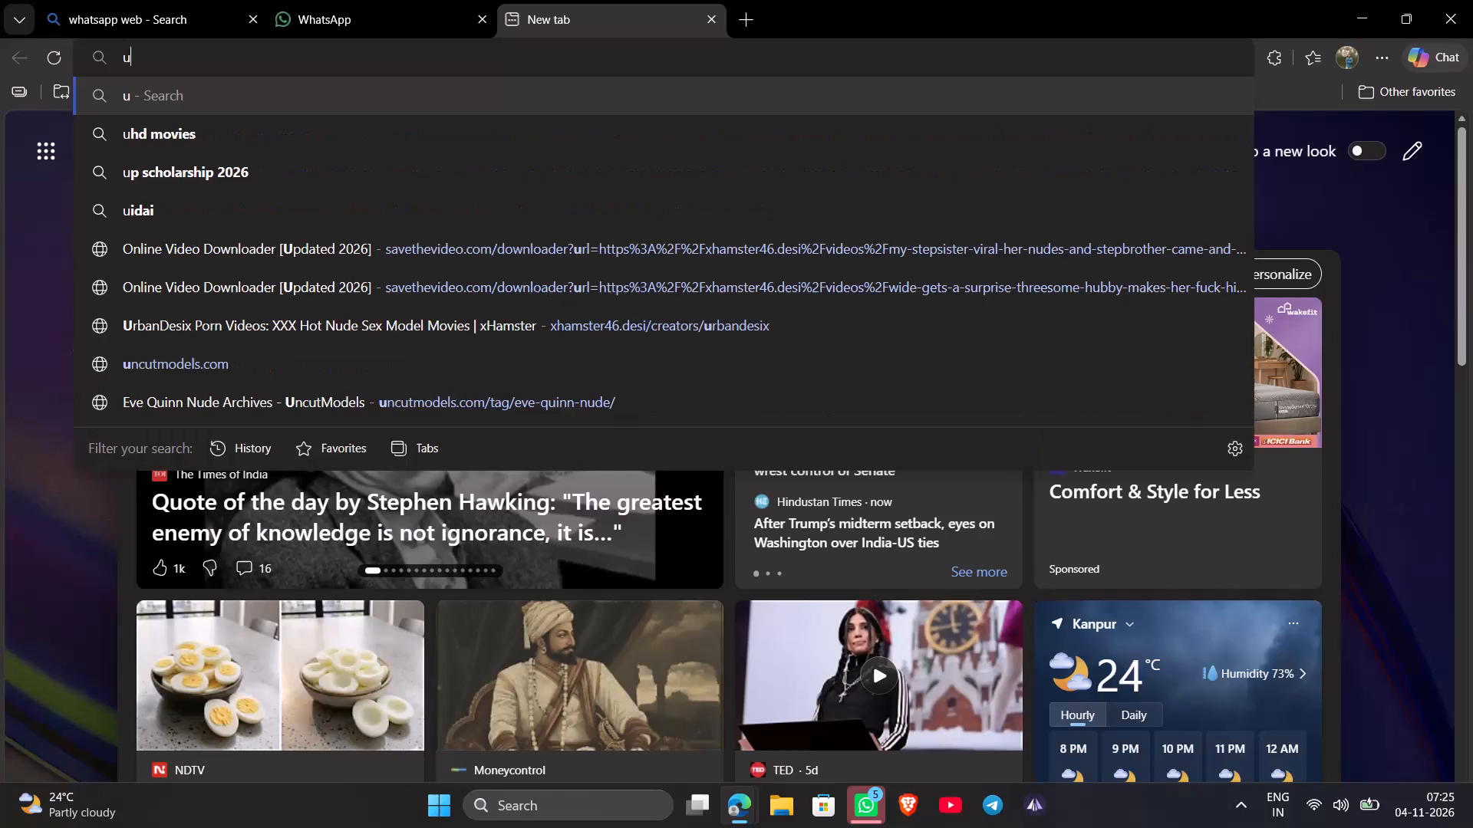
Run a web search for "uppcl" in the new browser tab.
{"action": "type", "text": "ppcl"}
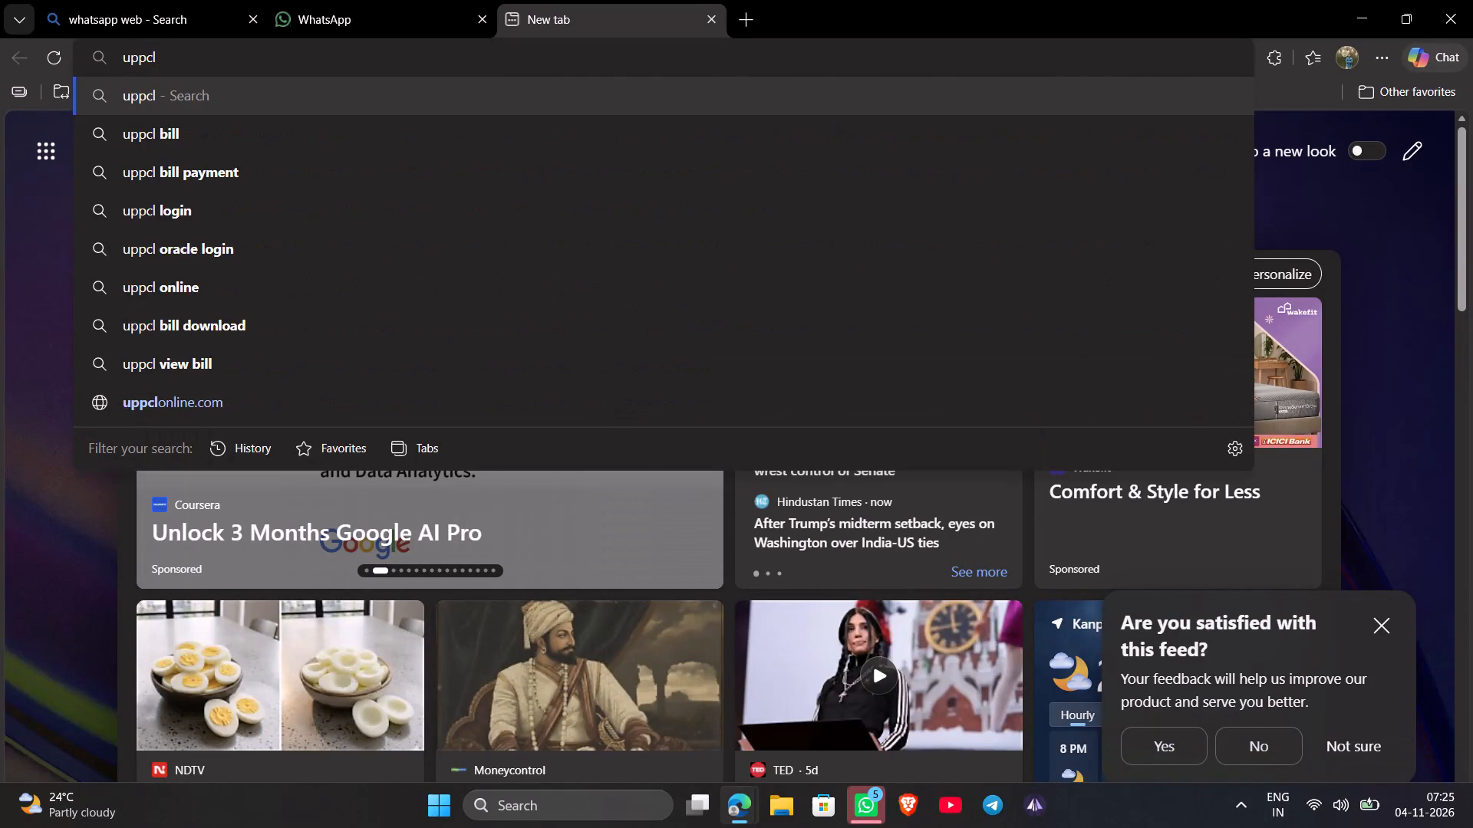
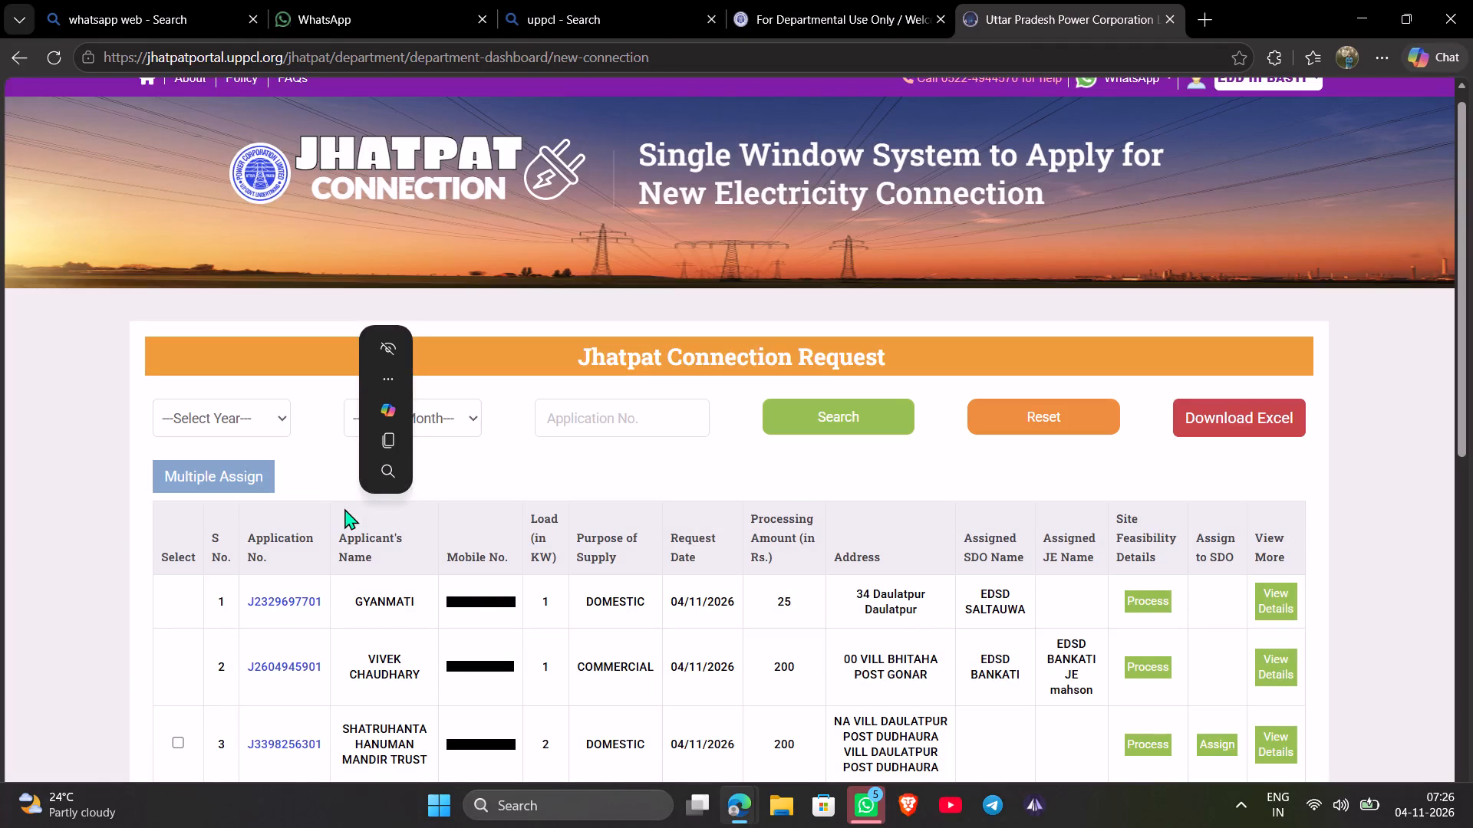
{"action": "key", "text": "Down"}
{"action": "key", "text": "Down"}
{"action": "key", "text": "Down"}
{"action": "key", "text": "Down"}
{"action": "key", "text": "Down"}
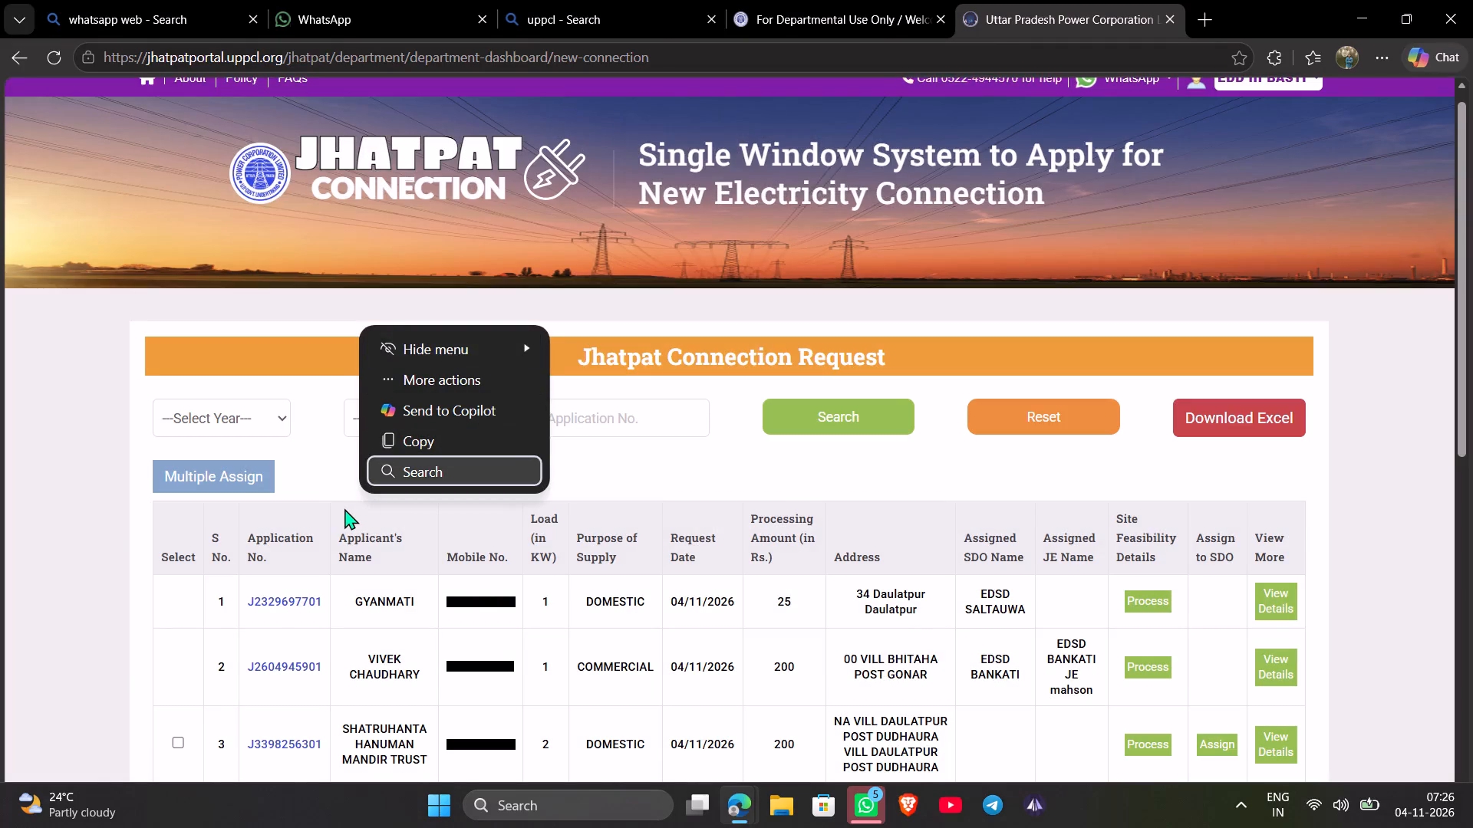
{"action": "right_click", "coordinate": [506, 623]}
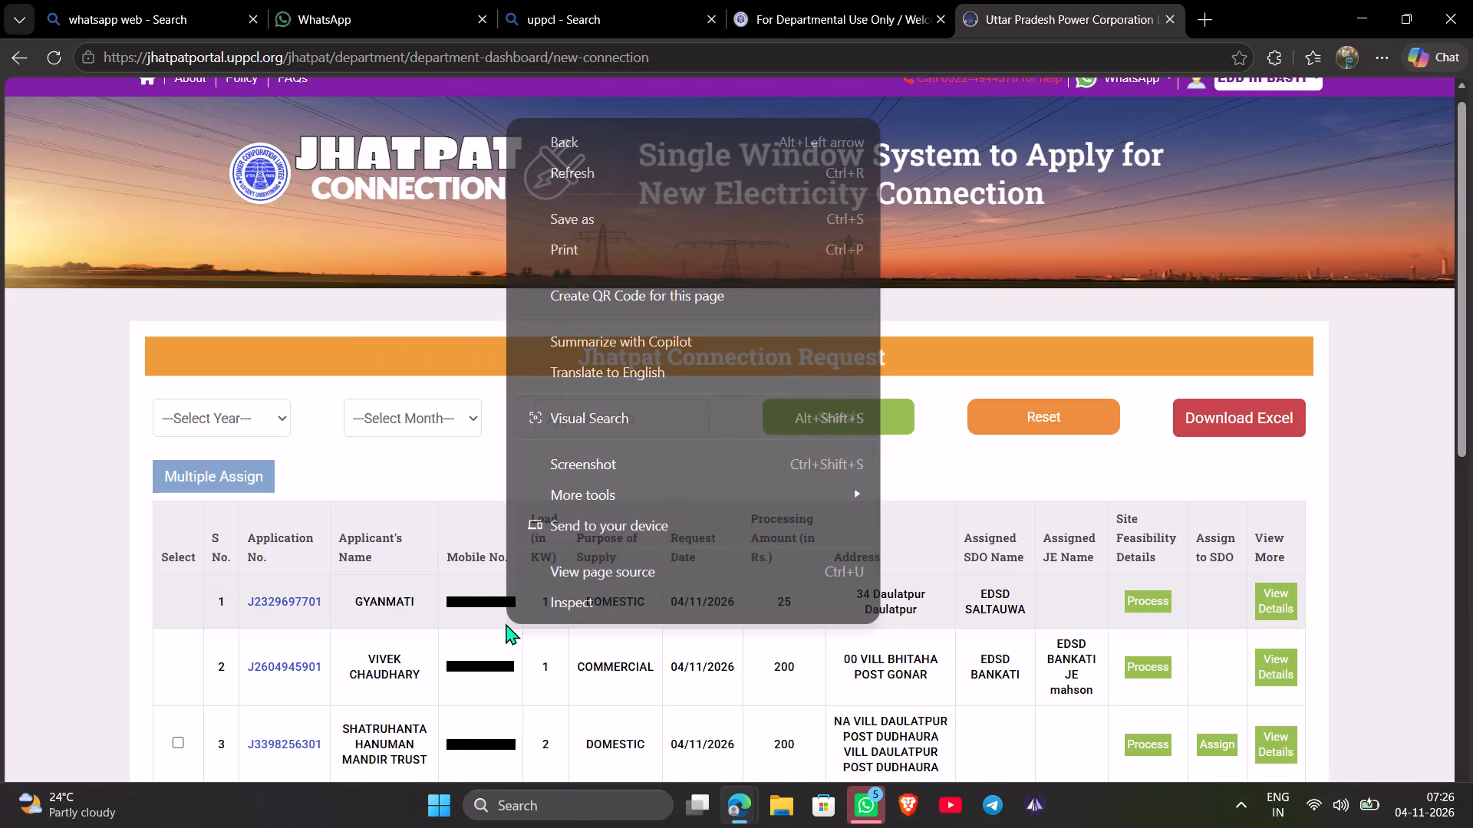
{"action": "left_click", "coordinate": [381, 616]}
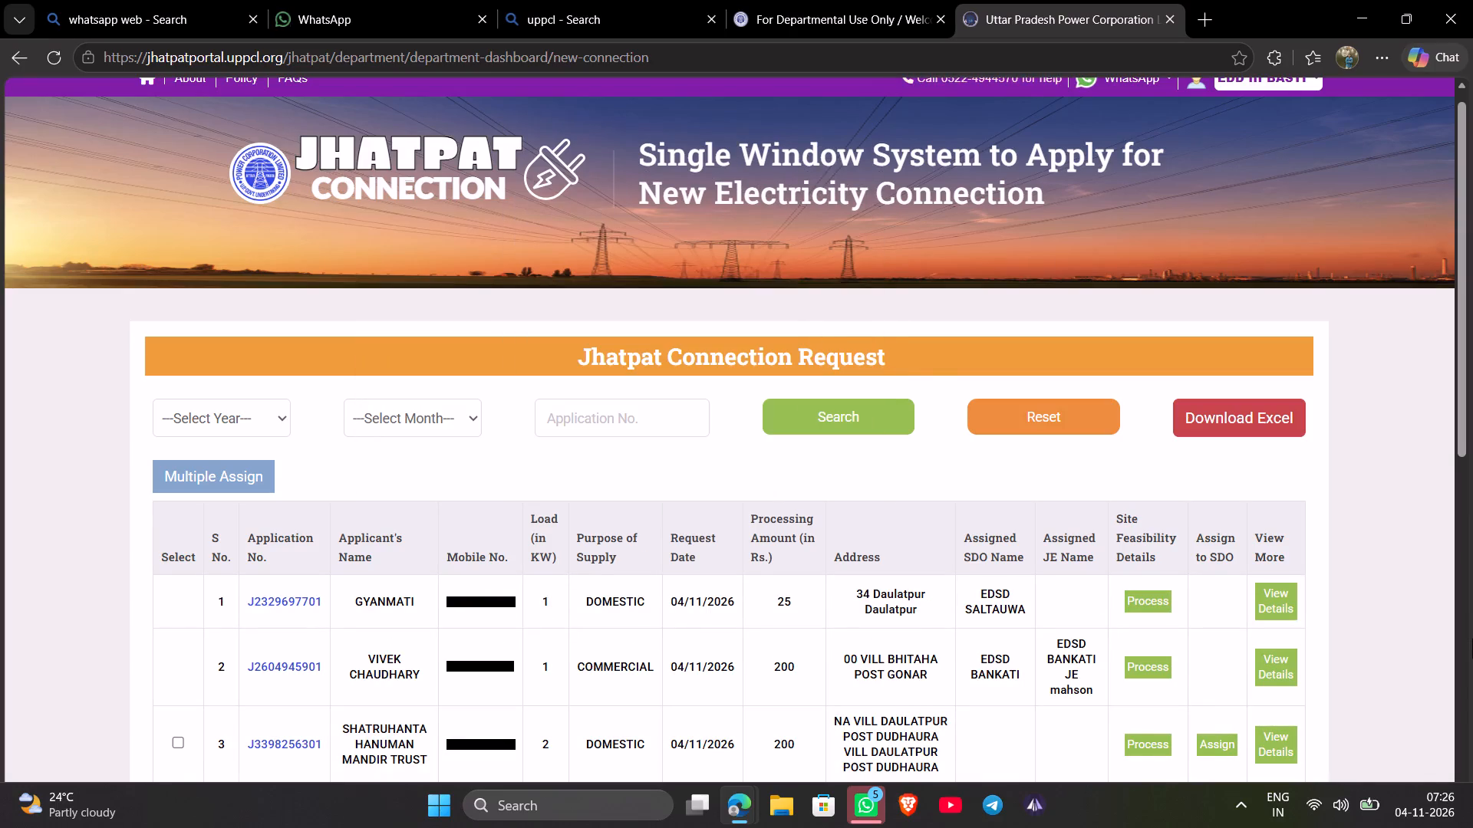
Examine the applicant's personal details for the connection request at serial number 3, then close the details.
{"action": "key", "text": "Down"}
{"action": "key", "text": "Down"}
{"action": "key", "text": "Down"}
{"action": "key", "text": "Down"}
{"action": "key", "text": "Down"}
{"action": "key", "text": "Down"}
{"action": "key", "text": "Down"}
{"action": "key", "text": "Down"}
{"action": "key", "text": "Down"}
{"action": "key", "text": "Down"}
{"action": "key", "text": "Down"}
{"action": "key", "text": "Down"}
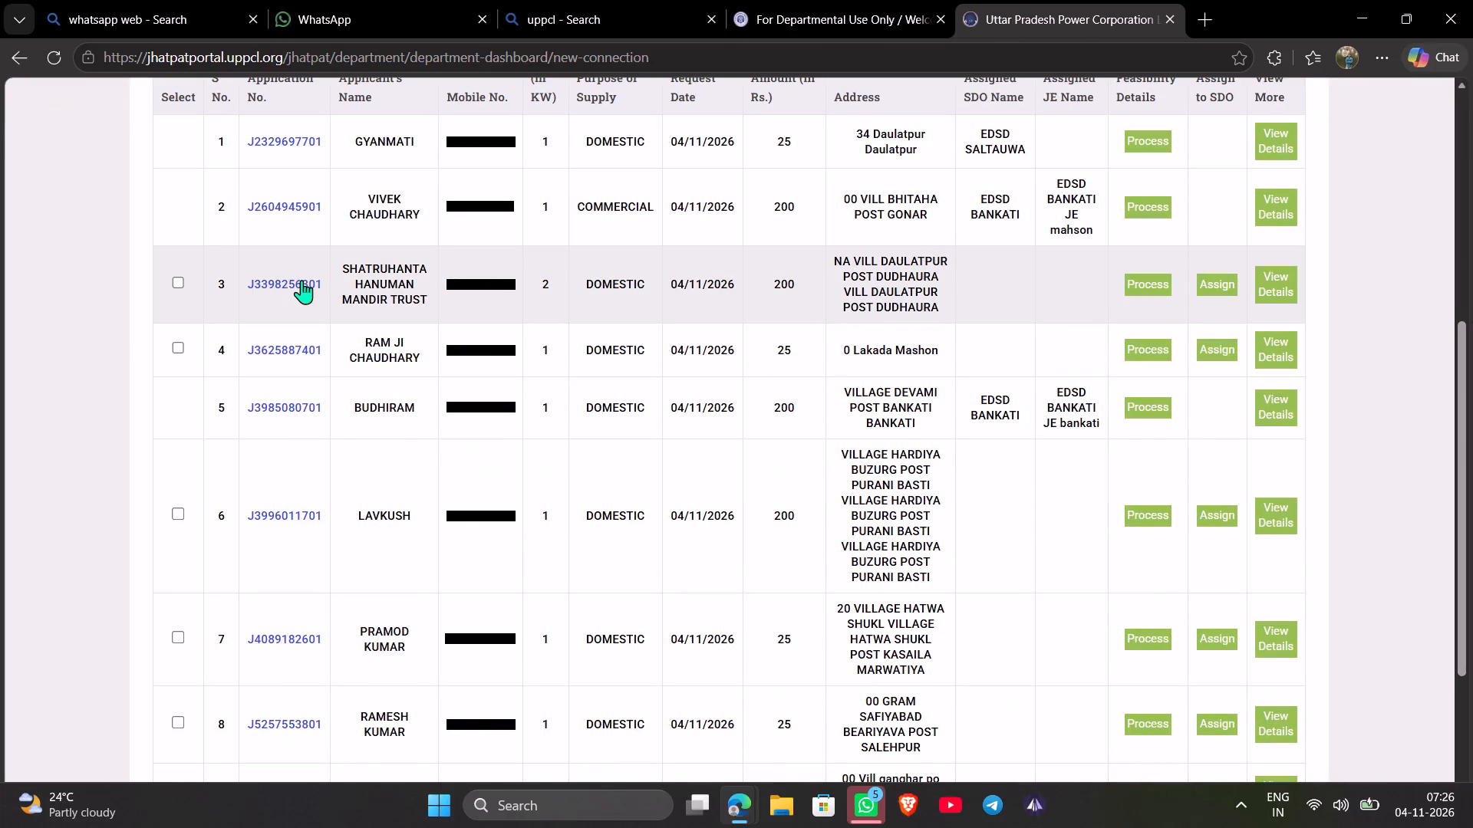
{"action": "left_click", "coordinate": [302, 280]}
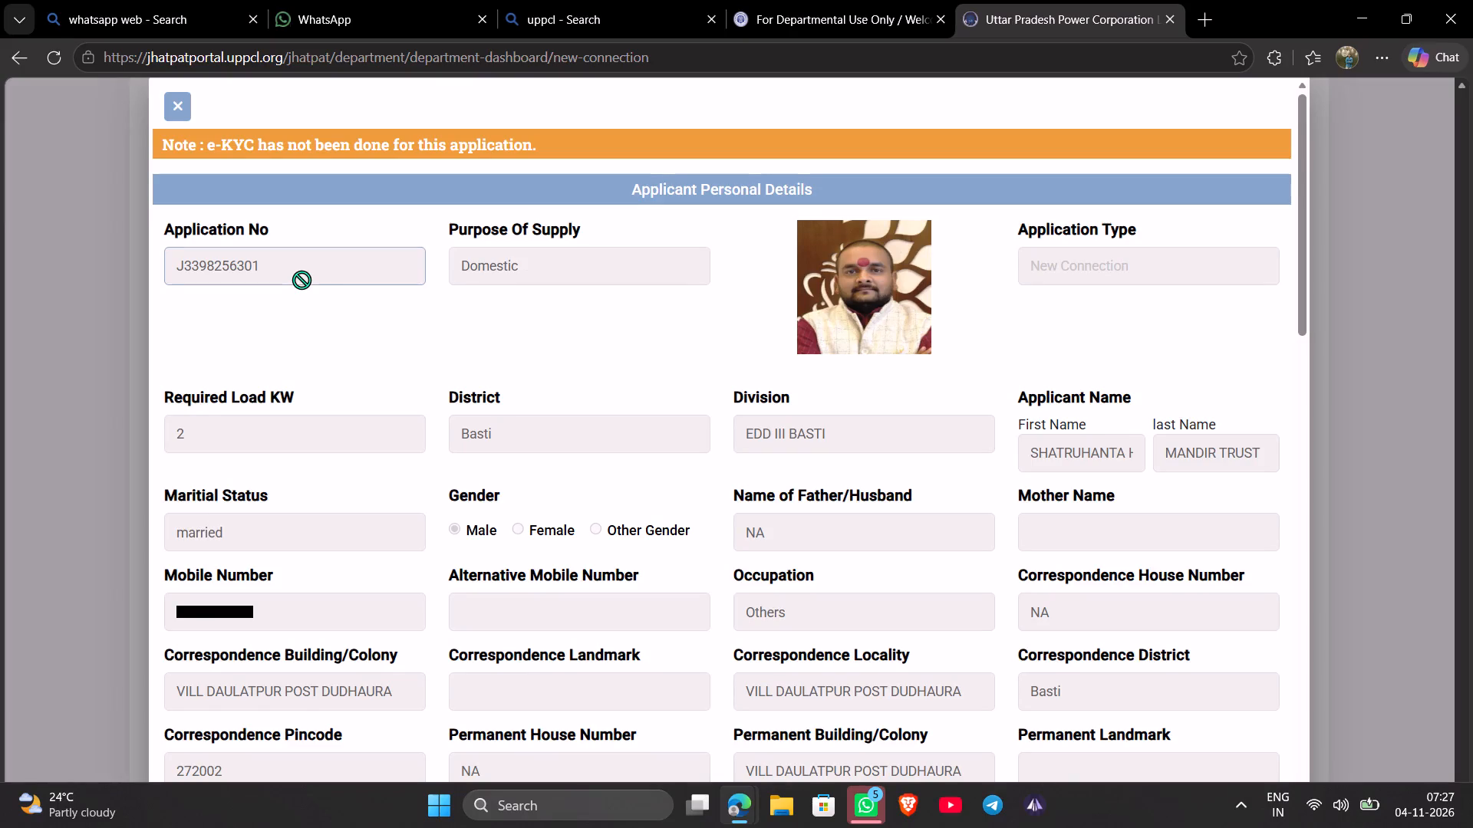
{"action": "left_click", "coordinate": [186, 112]}
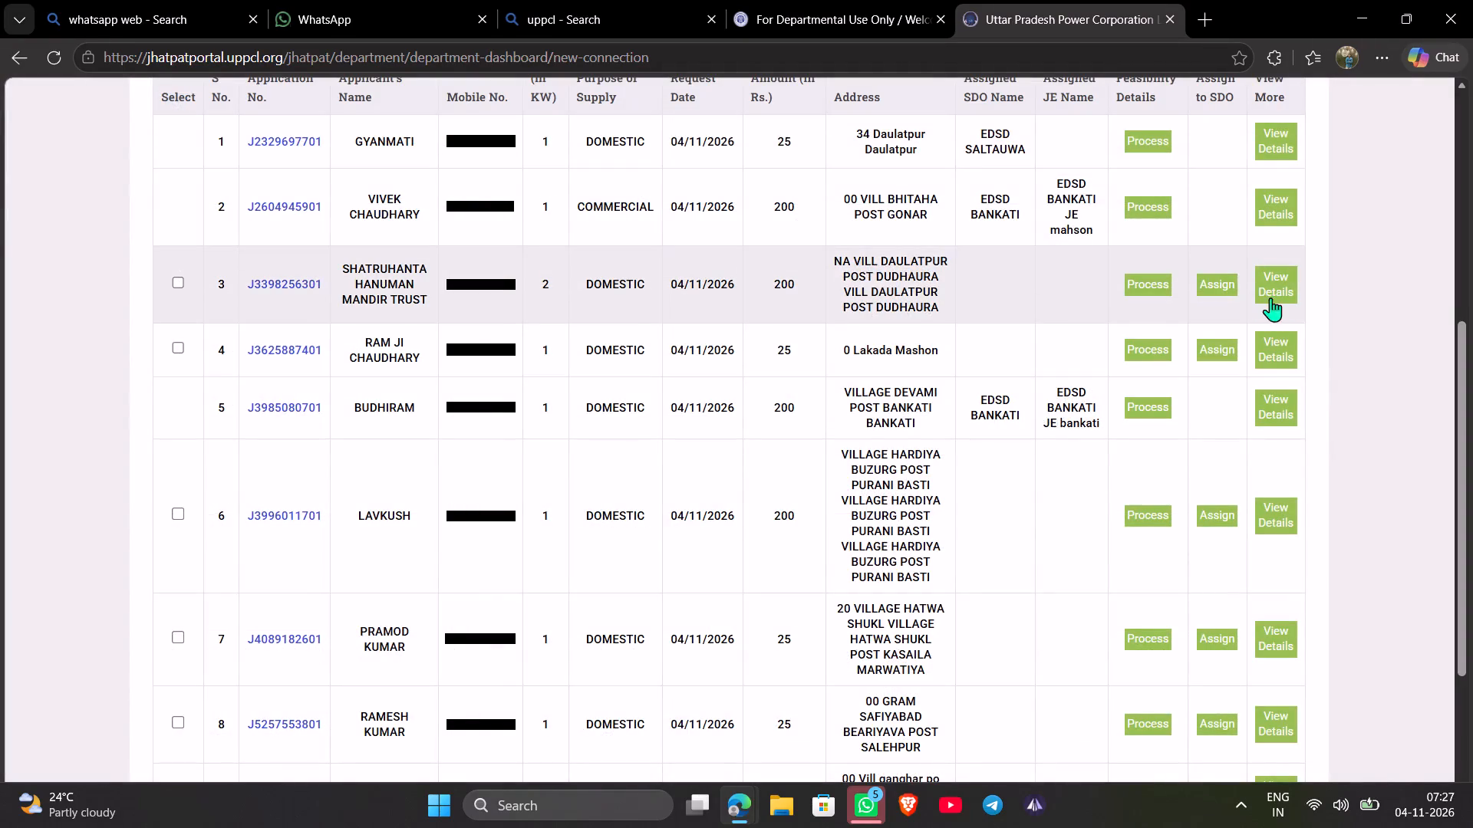
Assign the connection request at serial number 3 to the SDO EDSD BANKATI and submit the assignment.
{"action": "left_click", "coordinate": [1216, 284]}
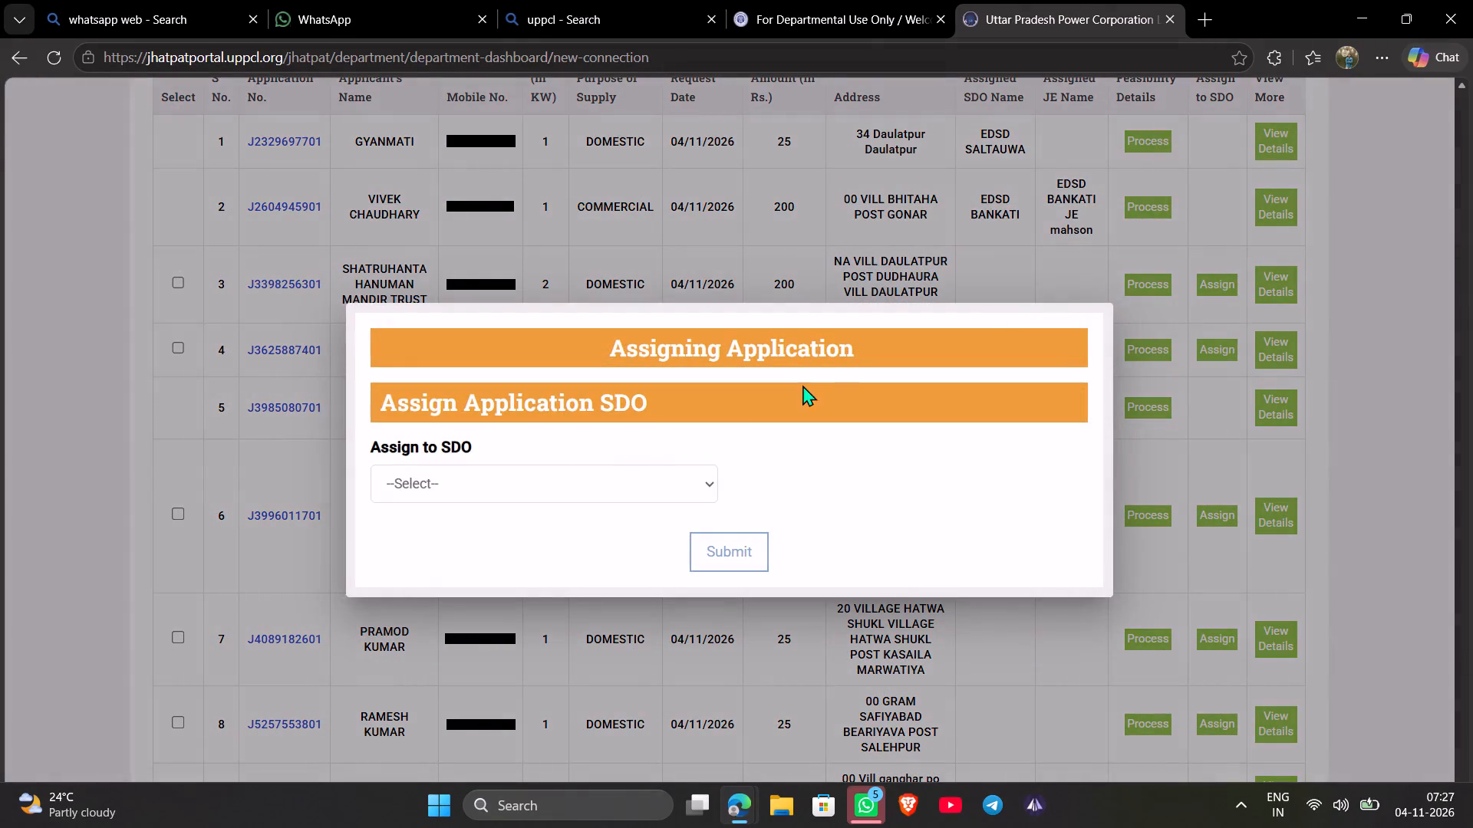
{"action": "double_click", "coordinate": [547, 477]}
{"action": "left_click", "coordinate": [547, 477]}
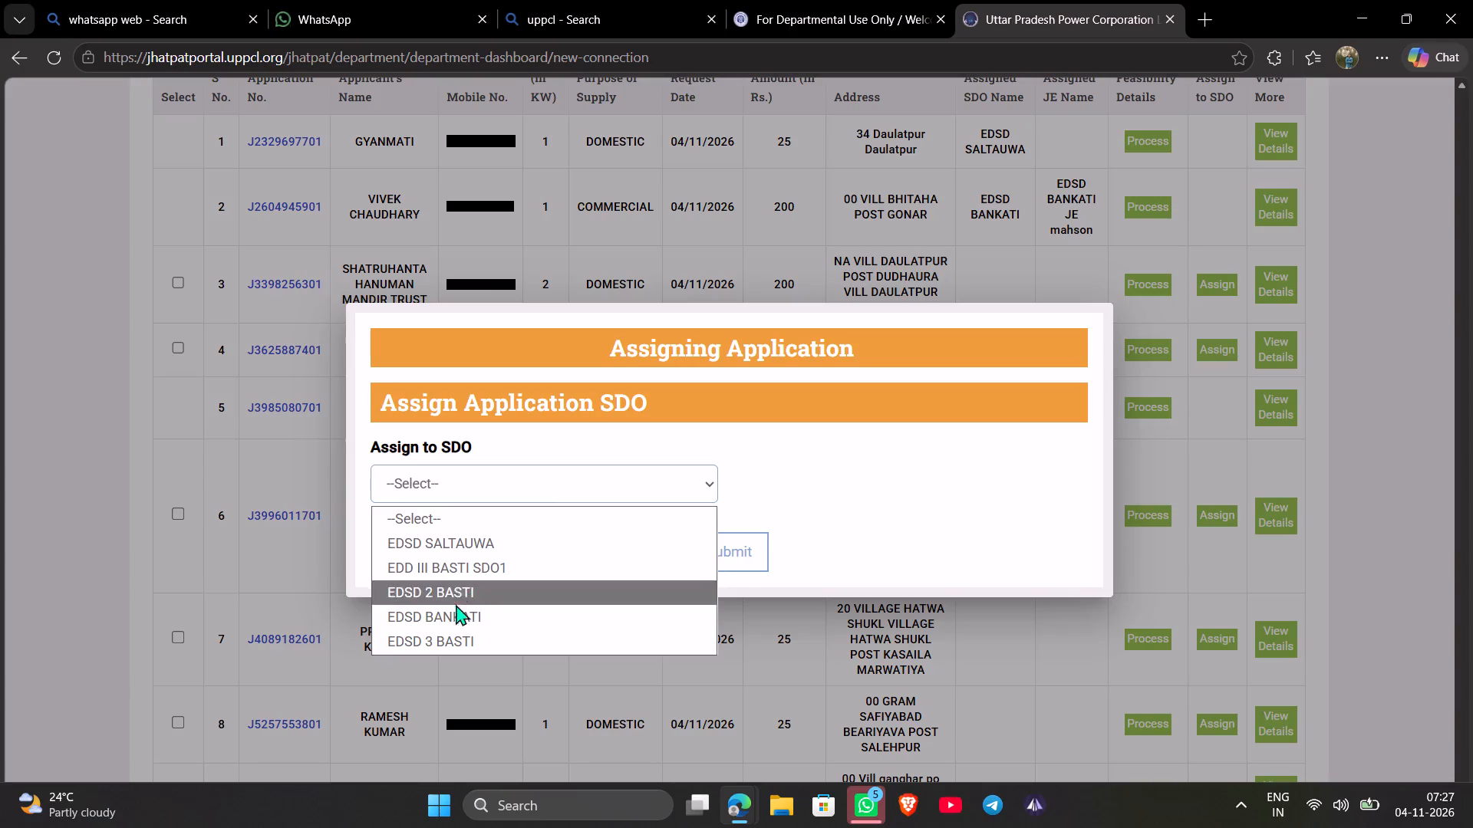
{"action": "left_click", "coordinate": [463, 626]}
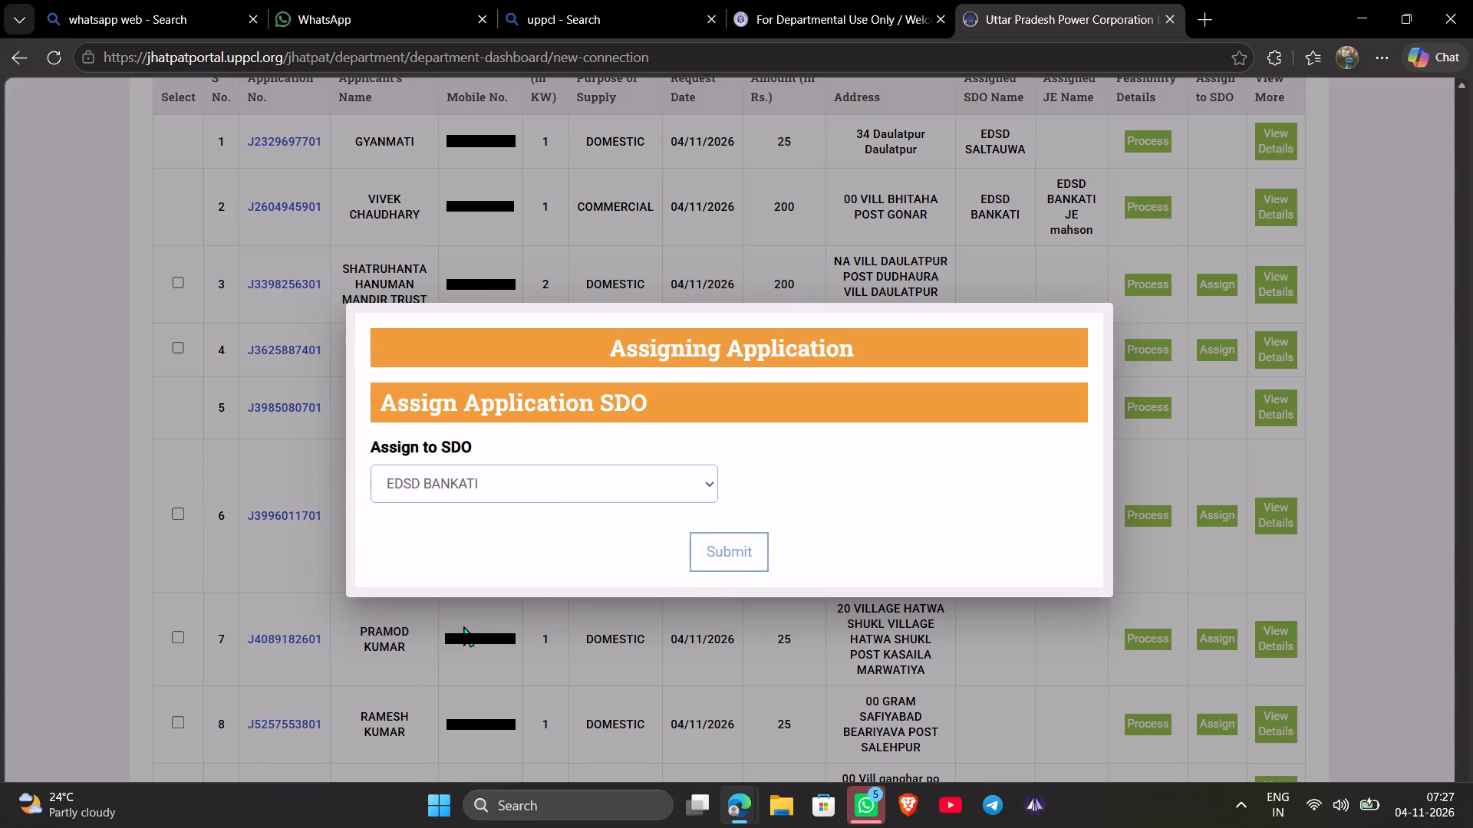
{"action": "left_click", "coordinate": [722, 557]}
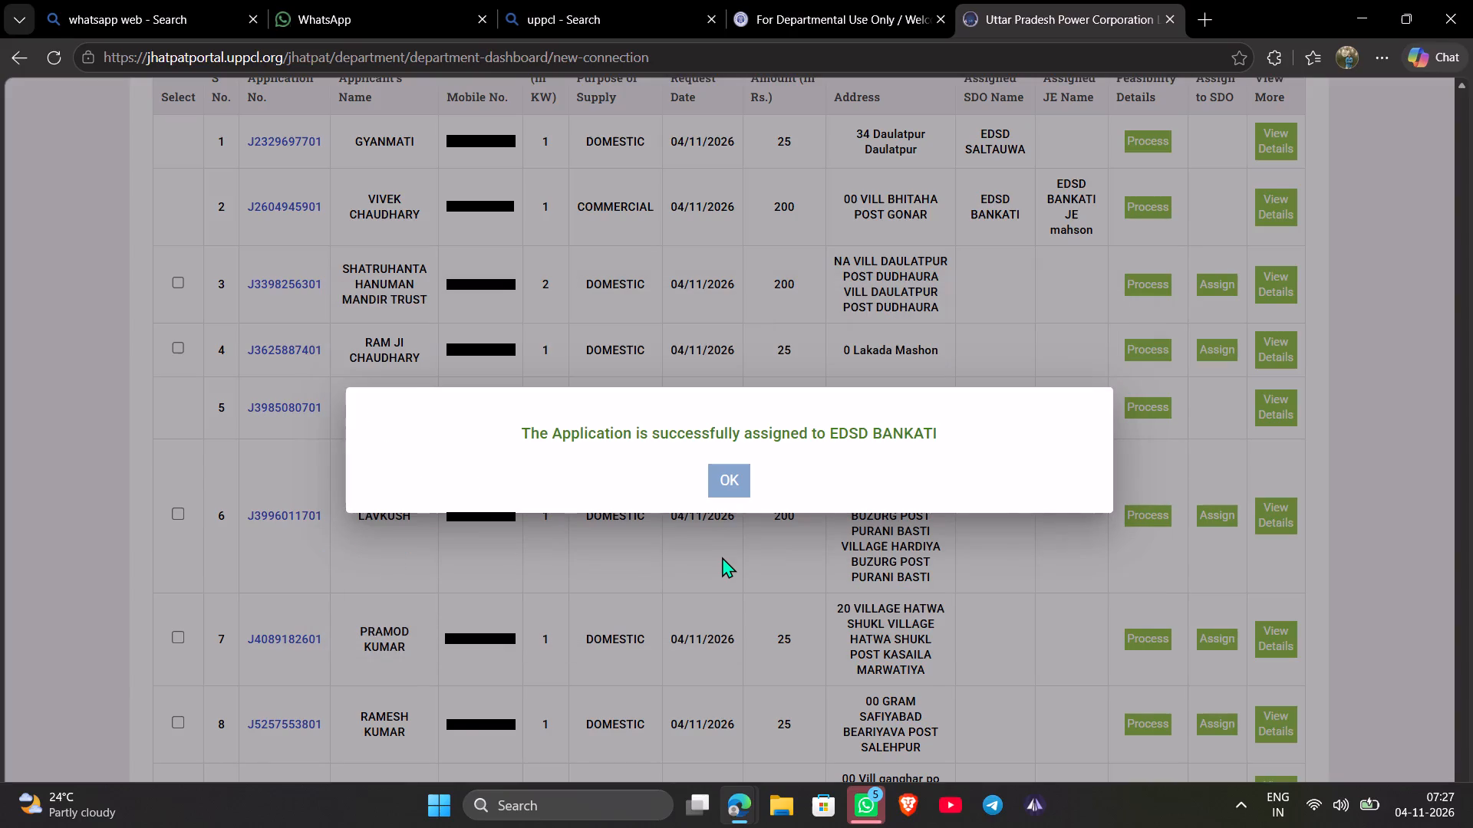
{"action": "left_click", "coordinate": [740, 482]}
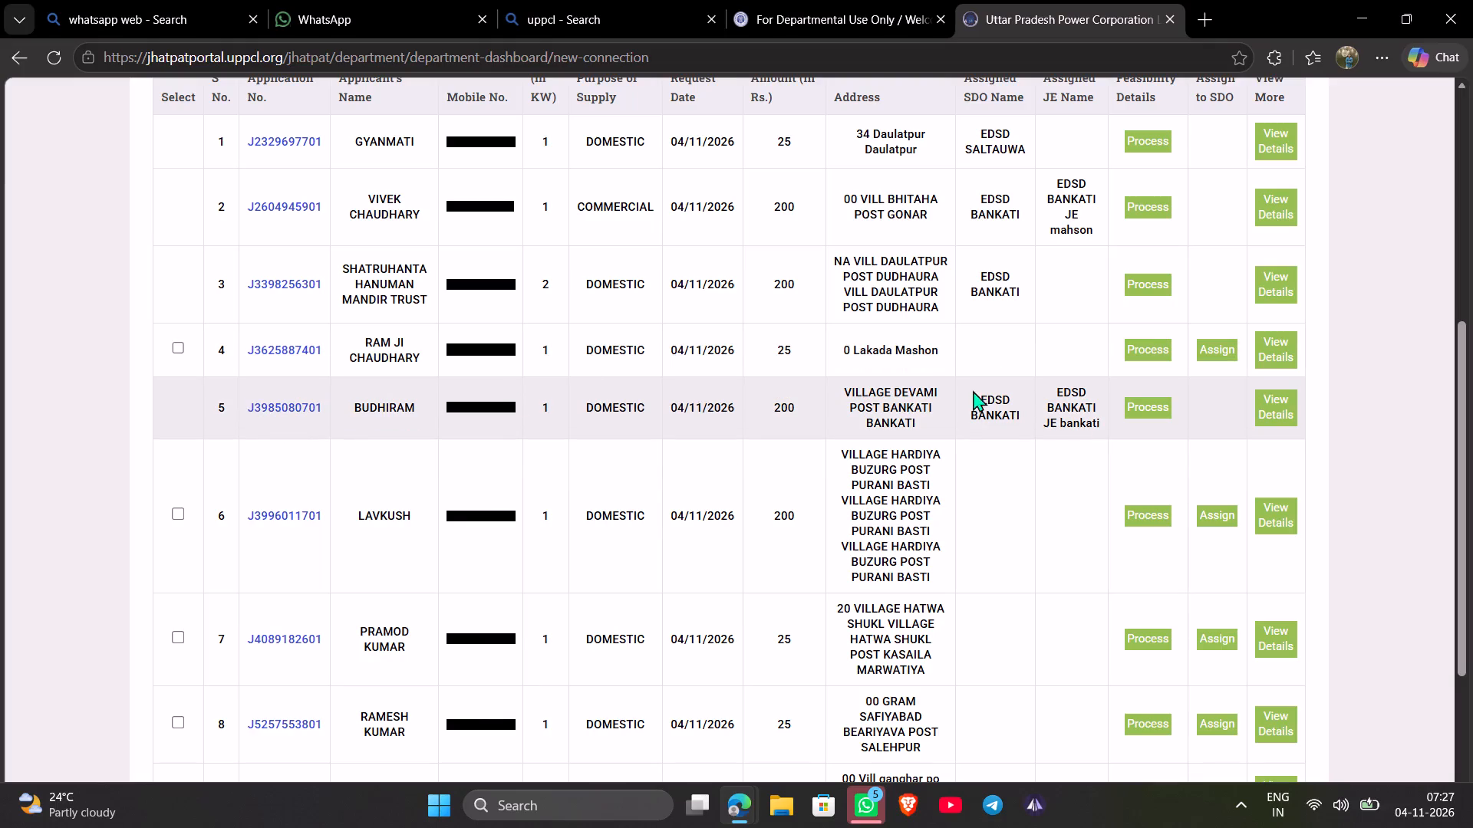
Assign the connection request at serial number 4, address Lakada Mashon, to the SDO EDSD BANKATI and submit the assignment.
{"action": "left_click", "coordinate": [1224, 339]}
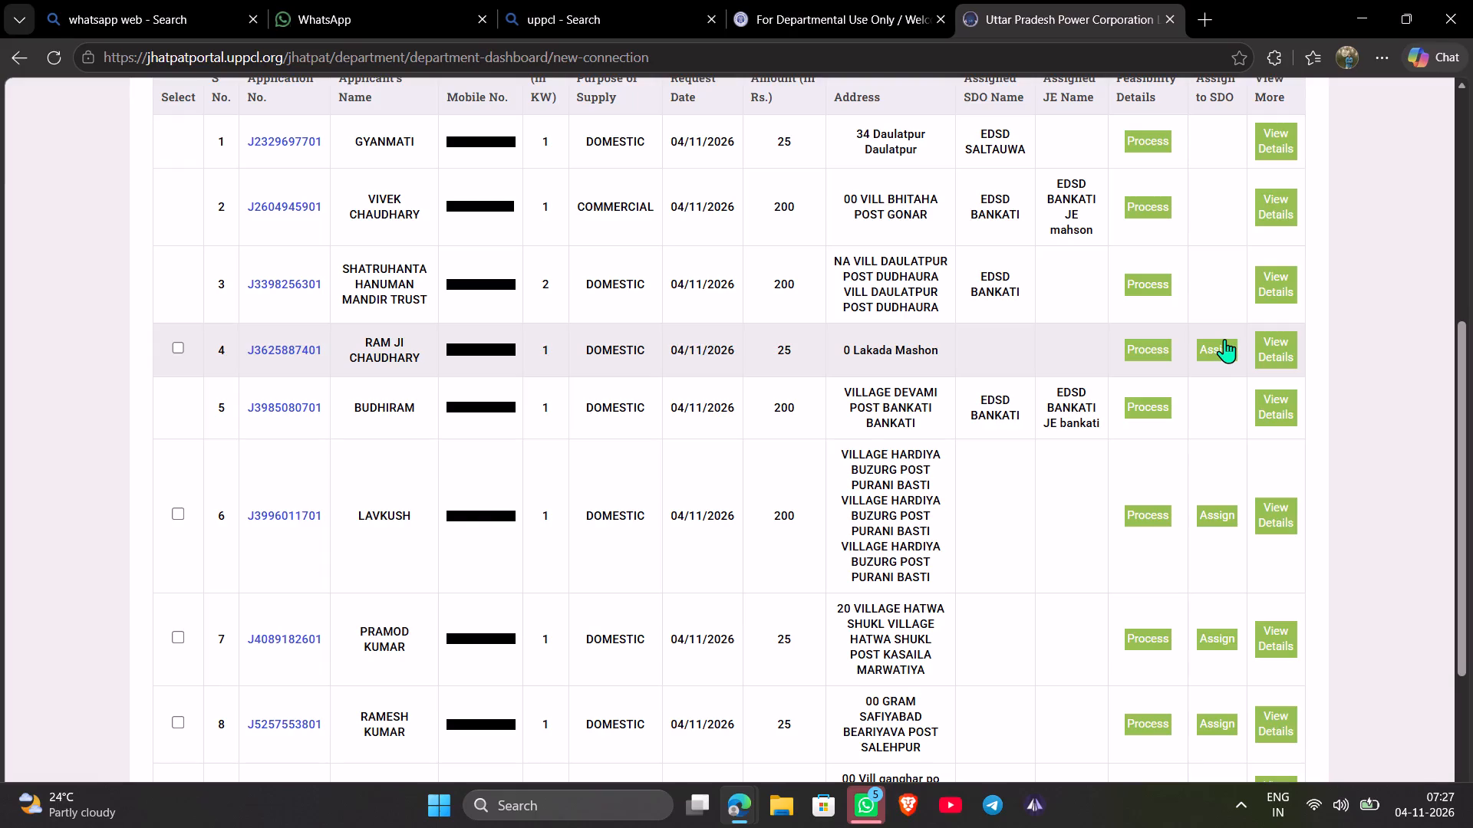
{"action": "double_click", "coordinate": [503, 475]}
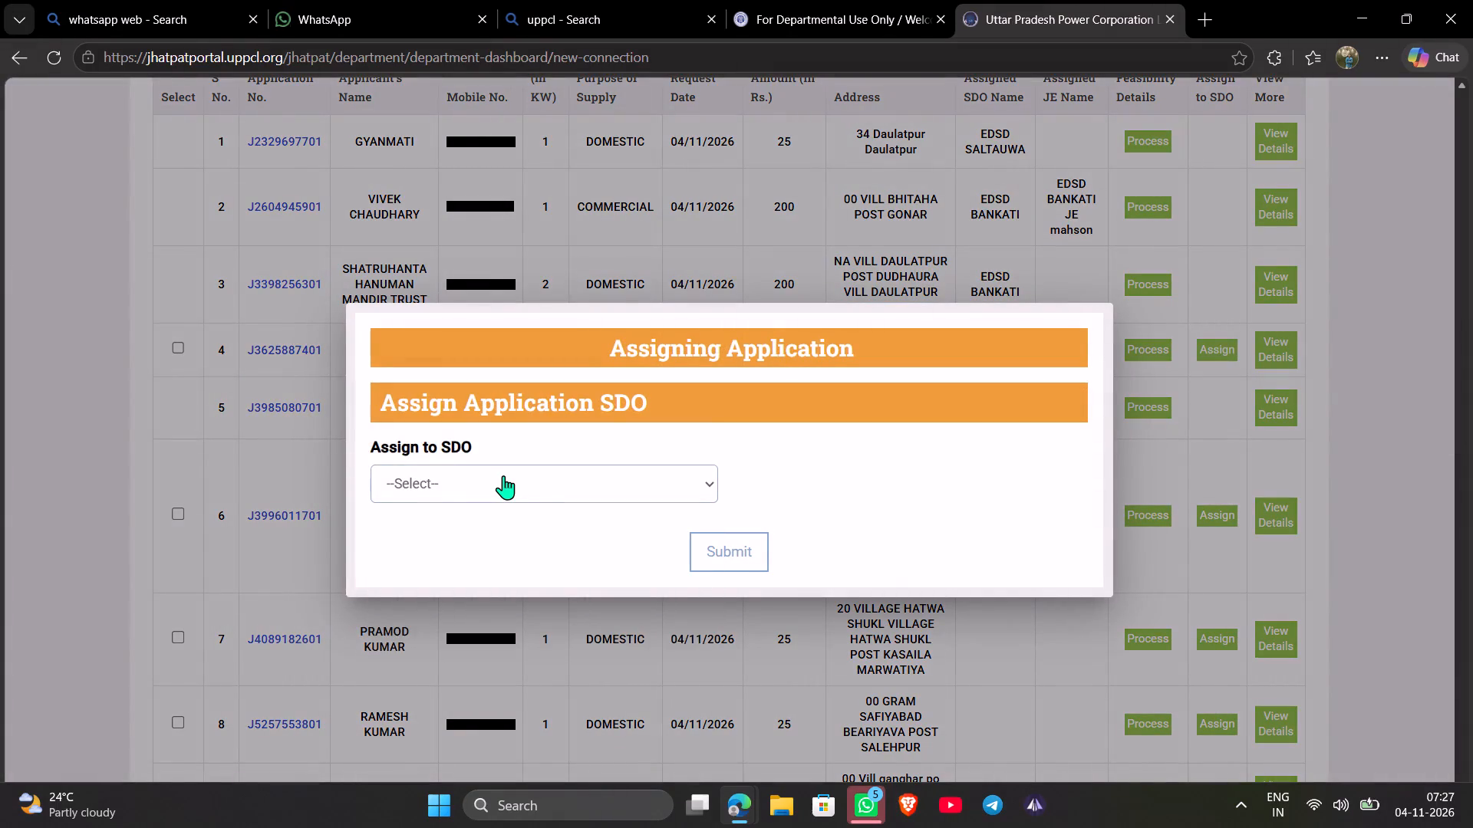
{"action": "left_click", "coordinate": [503, 475]}
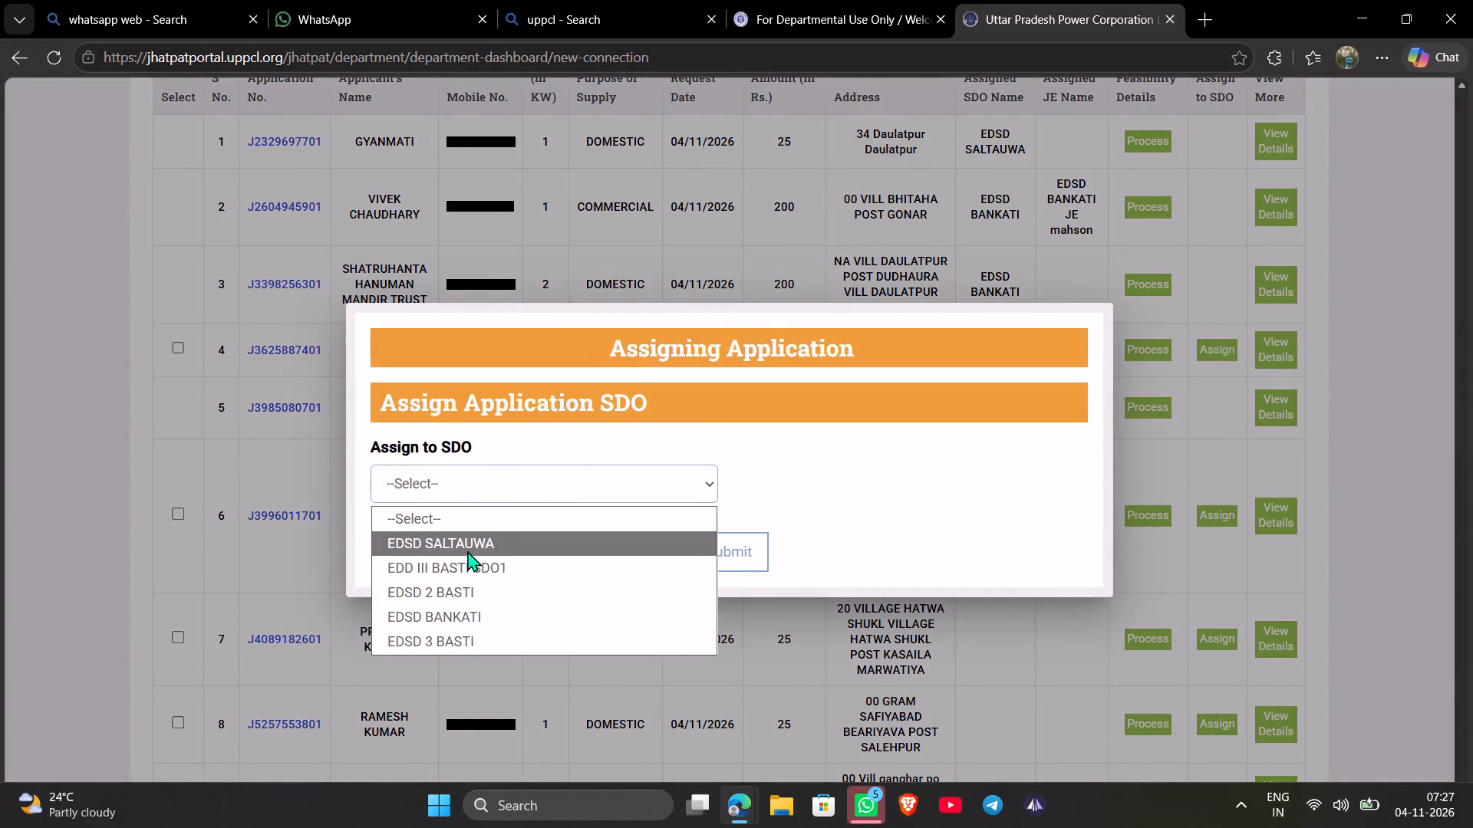
{"action": "left_click", "coordinate": [458, 624]}
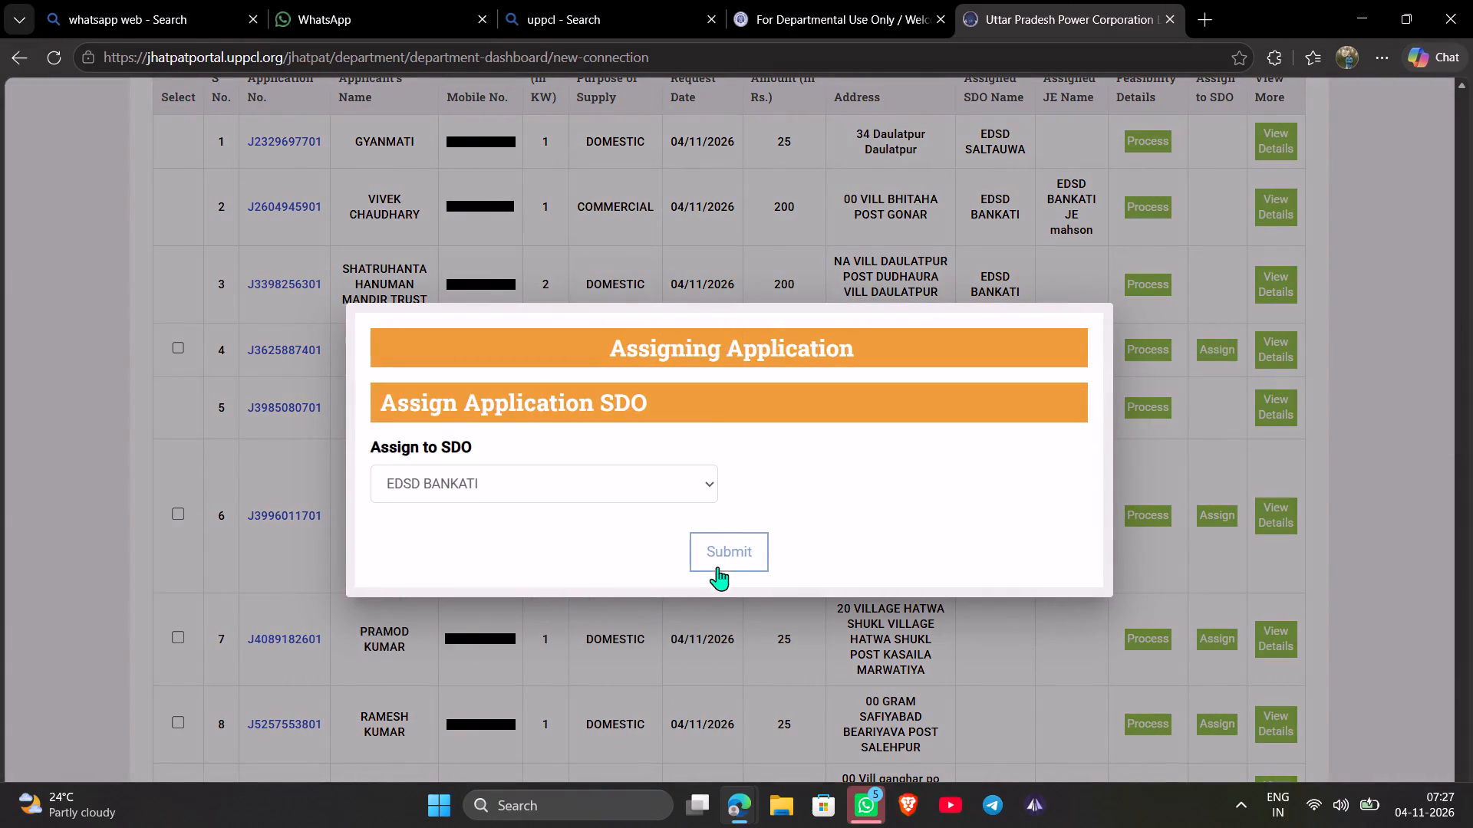
{"action": "left_click", "coordinate": [719, 556]}
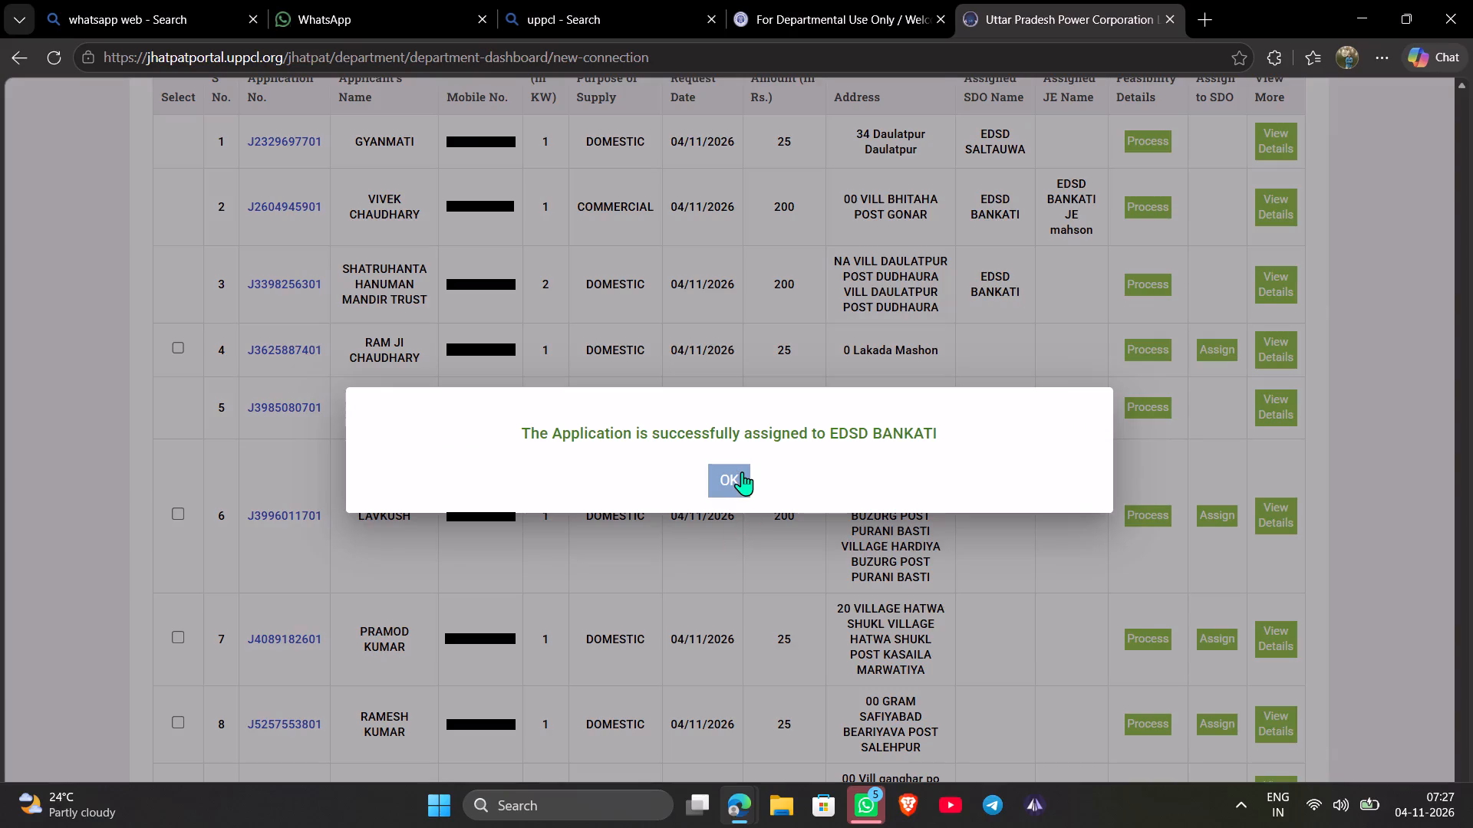
{"action": "left_click", "coordinate": [742, 472]}
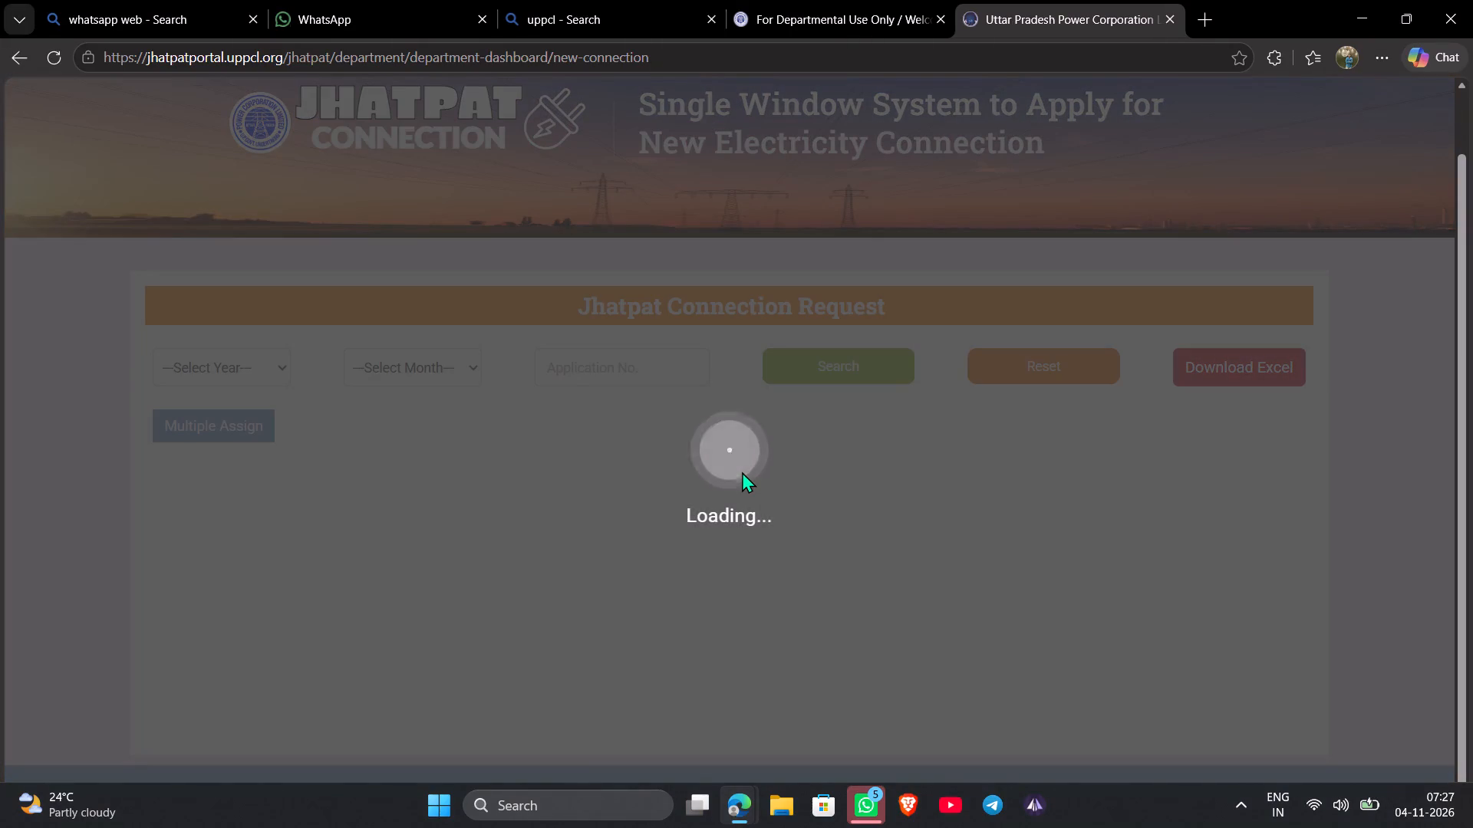
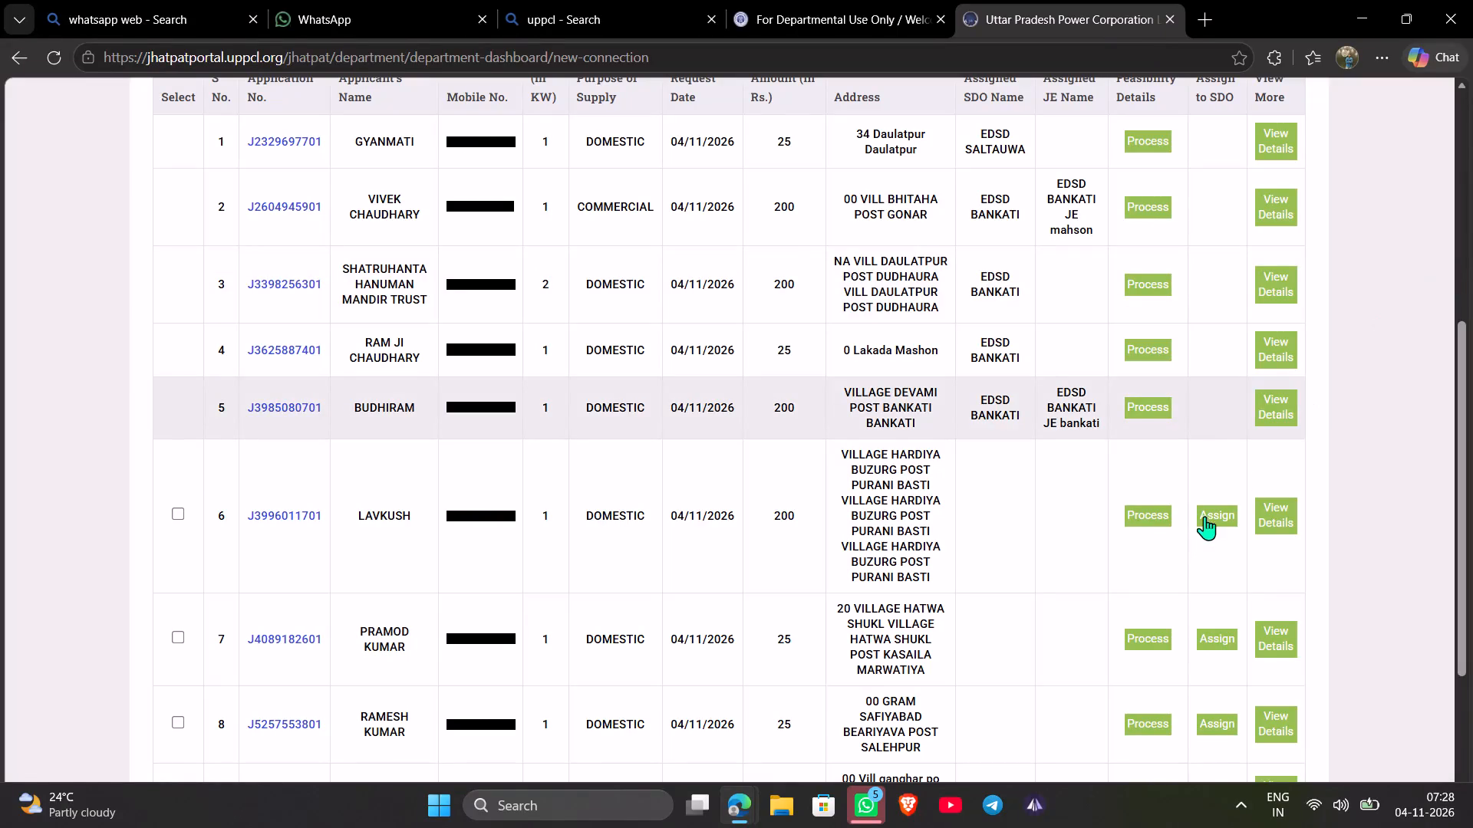
Assign the connection request at serial number 6 to the SDO EDSD SALTAUWA and submit the assignment.
{"action": "left_click", "coordinate": [1208, 509]}
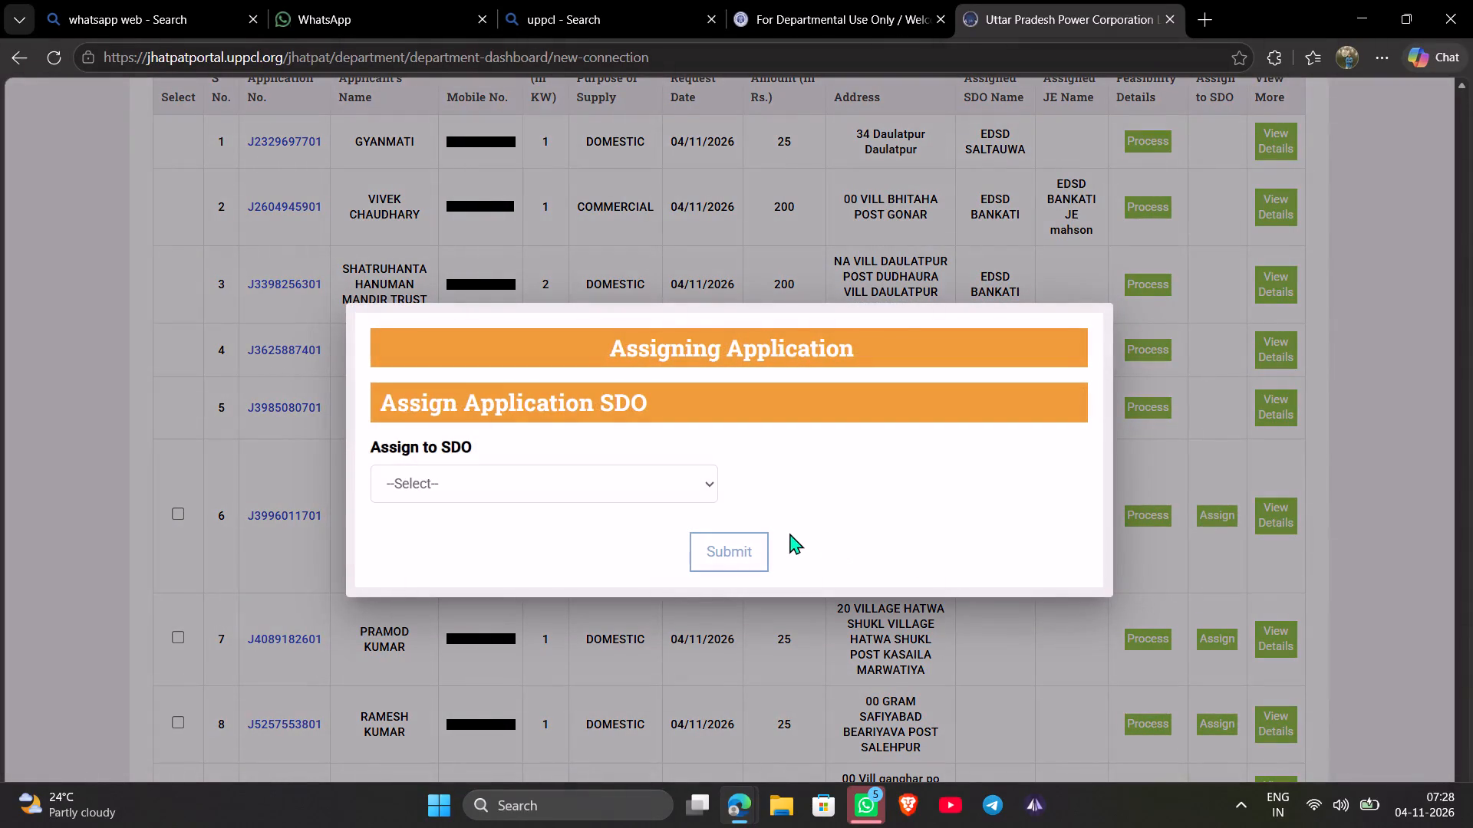
{"action": "left_click", "coordinate": [476, 476]}
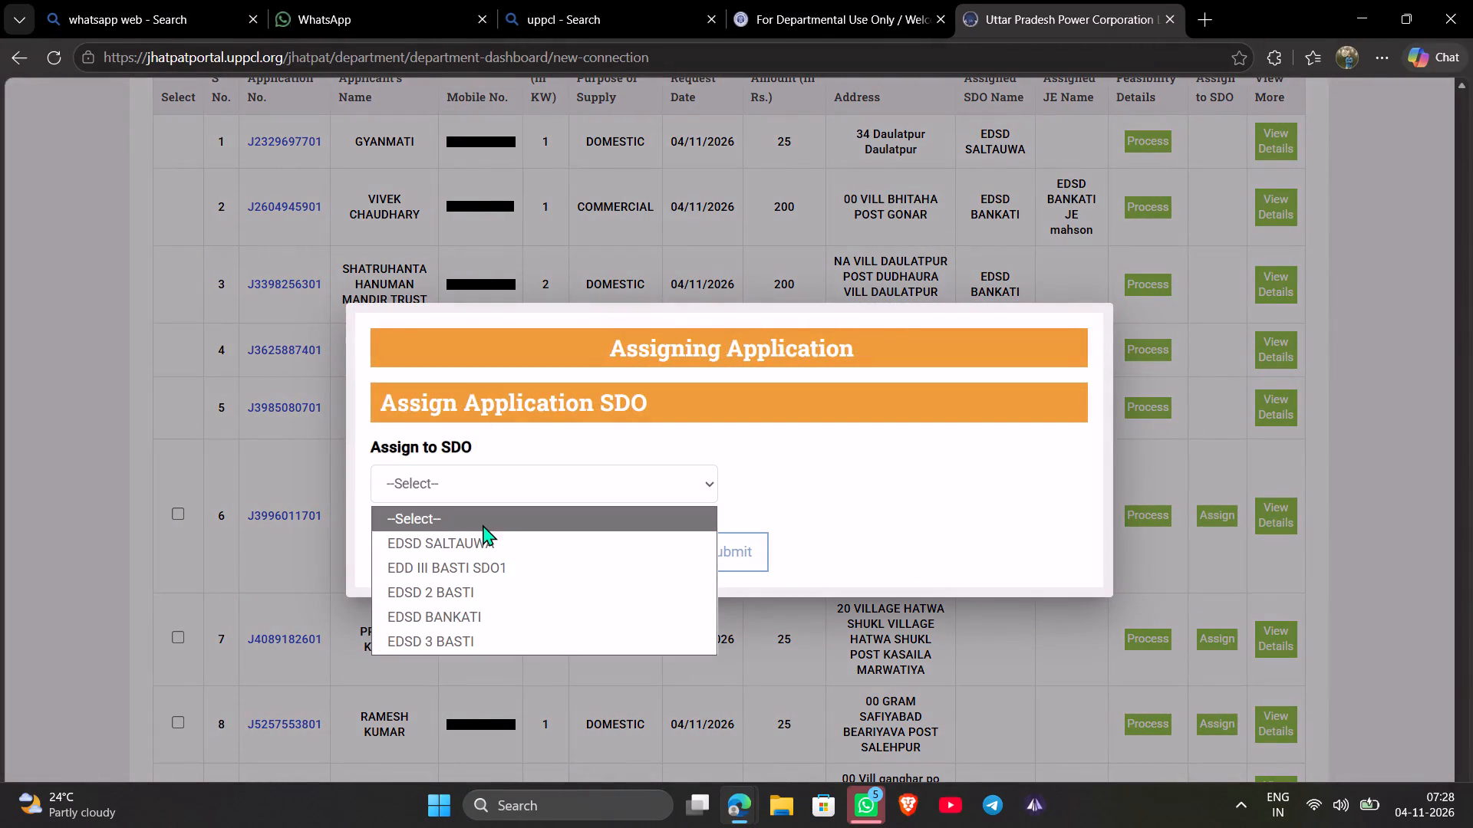
{"action": "left_click", "coordinate": [486, 537]}
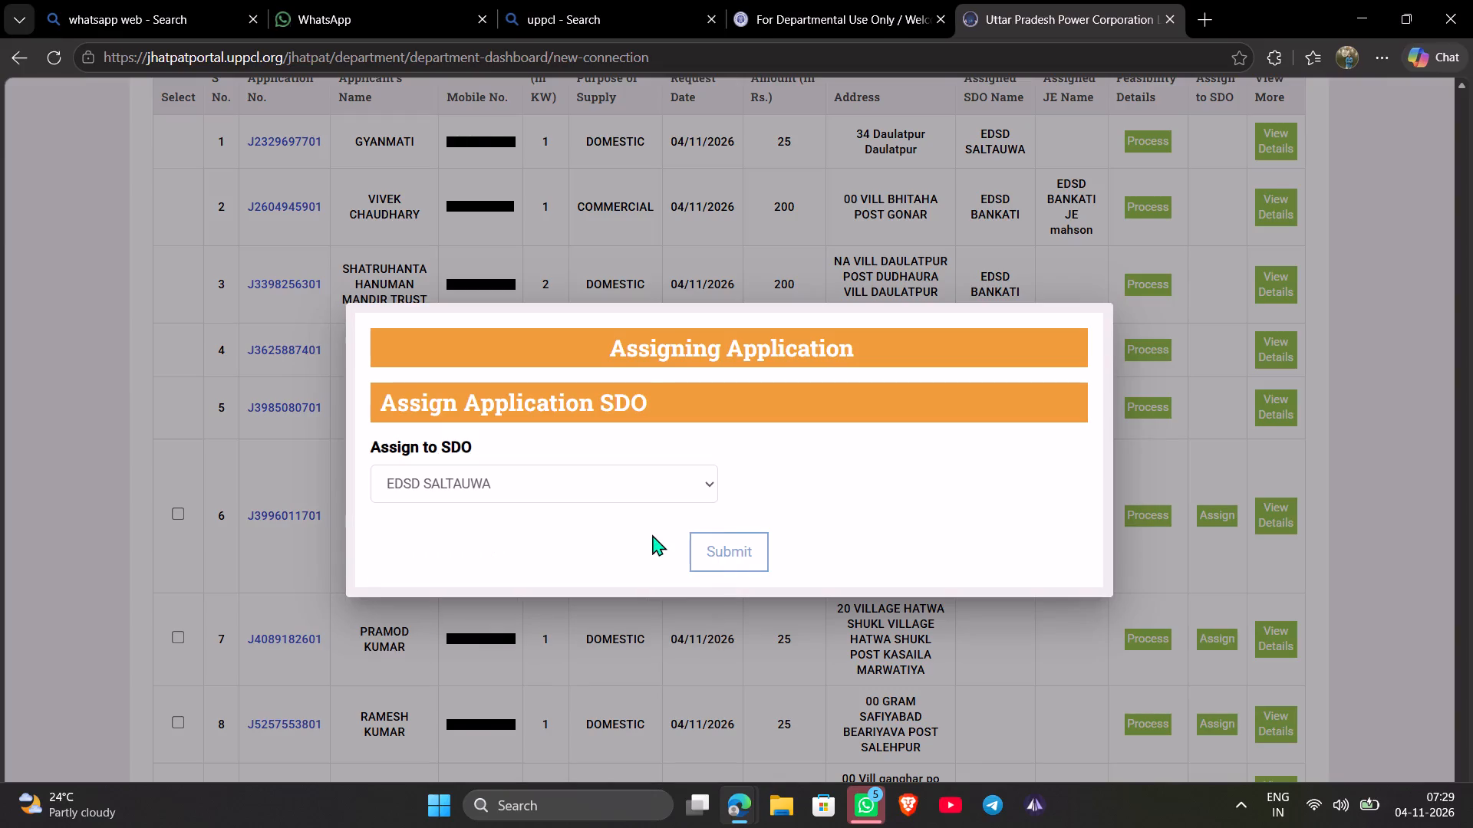
{"action": "left_click", "coordinate": [723, 550]}
{"action": "left_click", "coordinate": [730, 488]}
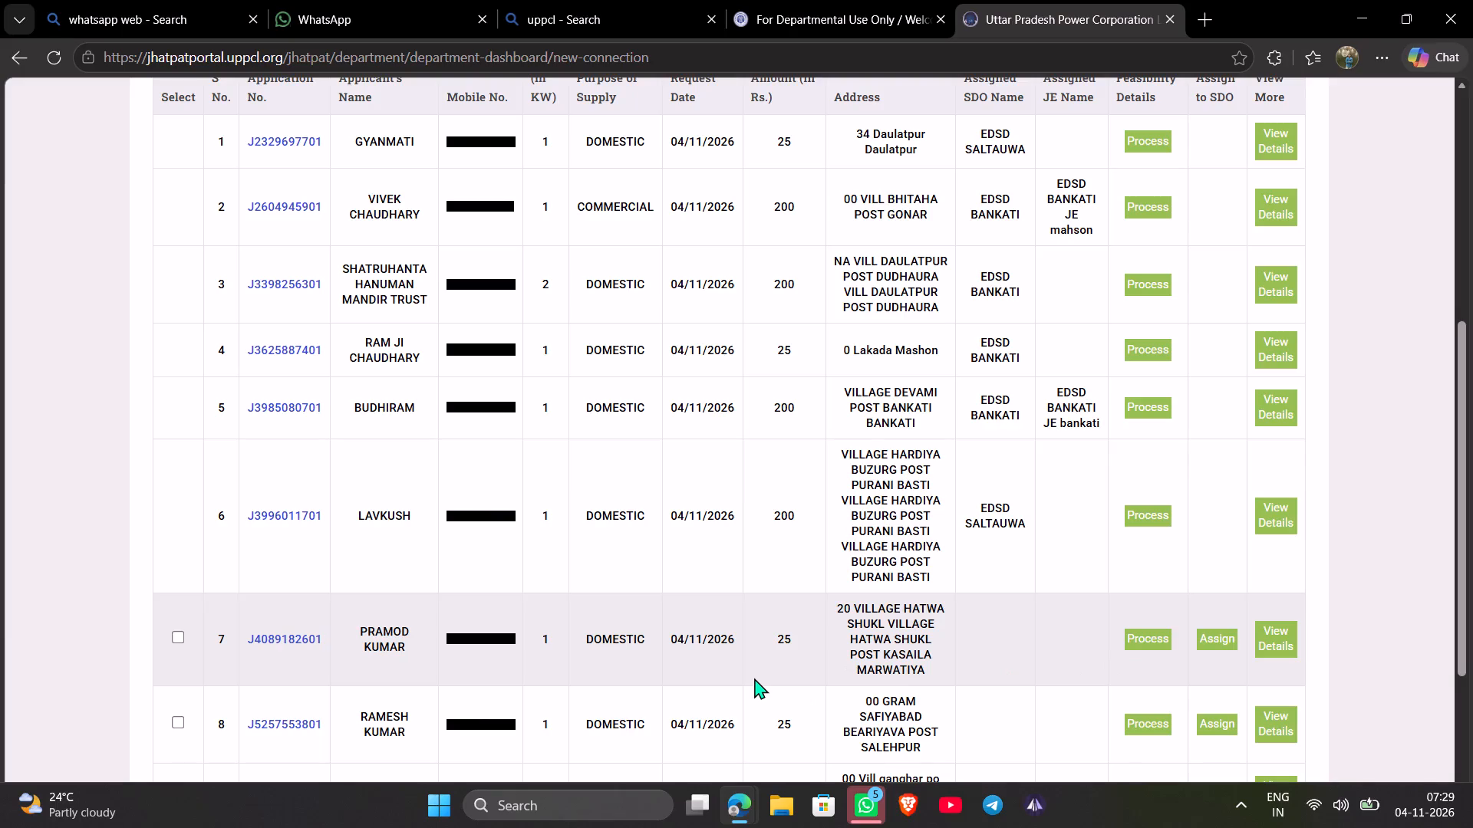
Examine the applicant's personal, site and nearest sub-station details for the connection request at serial number 7, then close the details.
{"action": "left_click", "coordinate": [292, 635]}
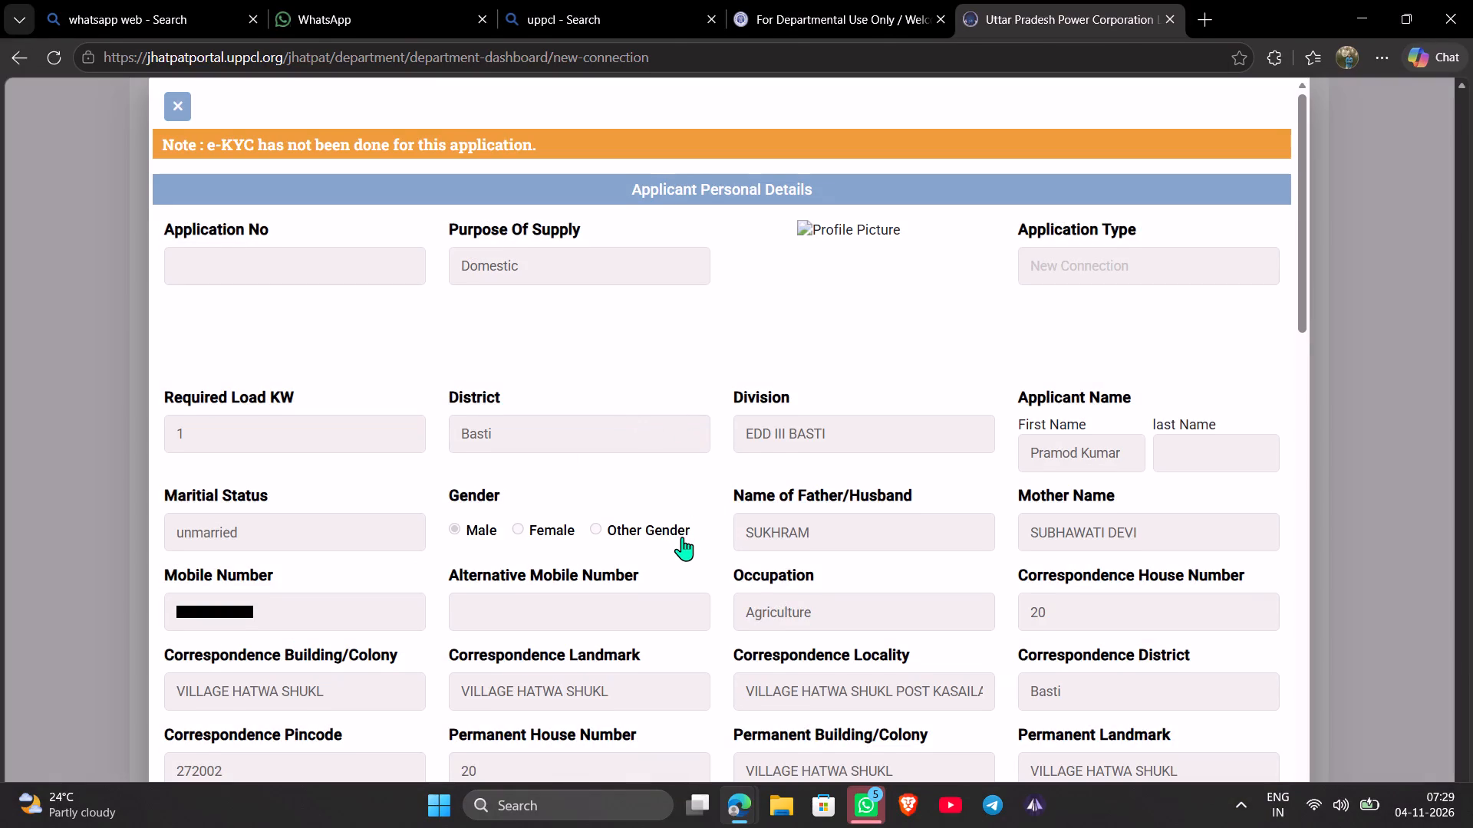
{"action": "key", "text": "Down"}
{"action": "key", "text": "Down"}
{"action": "key", "text": "Down"}
{"action": "key", "text": "Down"}
{"action": "key", "text": "Down"}
{"action": "key", "text": "Down"}
{"action": "key", "text": "Down"}
{"action": "key", "text": "Down"}
{"action": "key", "text": "Down"}
{"action": "key", "text": "Down"}
{"action": "key", "text": "Down"}
{"action": "key", "text": "Down"}
{"action": "key", "text": "Down"}
{"action": "key", "text": "Down"}
{"action": "key", "text": "Down"}
{"action": "key", "text": "Down"}
{"action": "key", "text": "Down"}
{"action": "key", "text": "Down"}
{"action": "key", "text": "Down"}
{"action": "key", "text": "Down"}
{"action": "key", "text": "Down"}
{"action": "key", "text": "Down"}
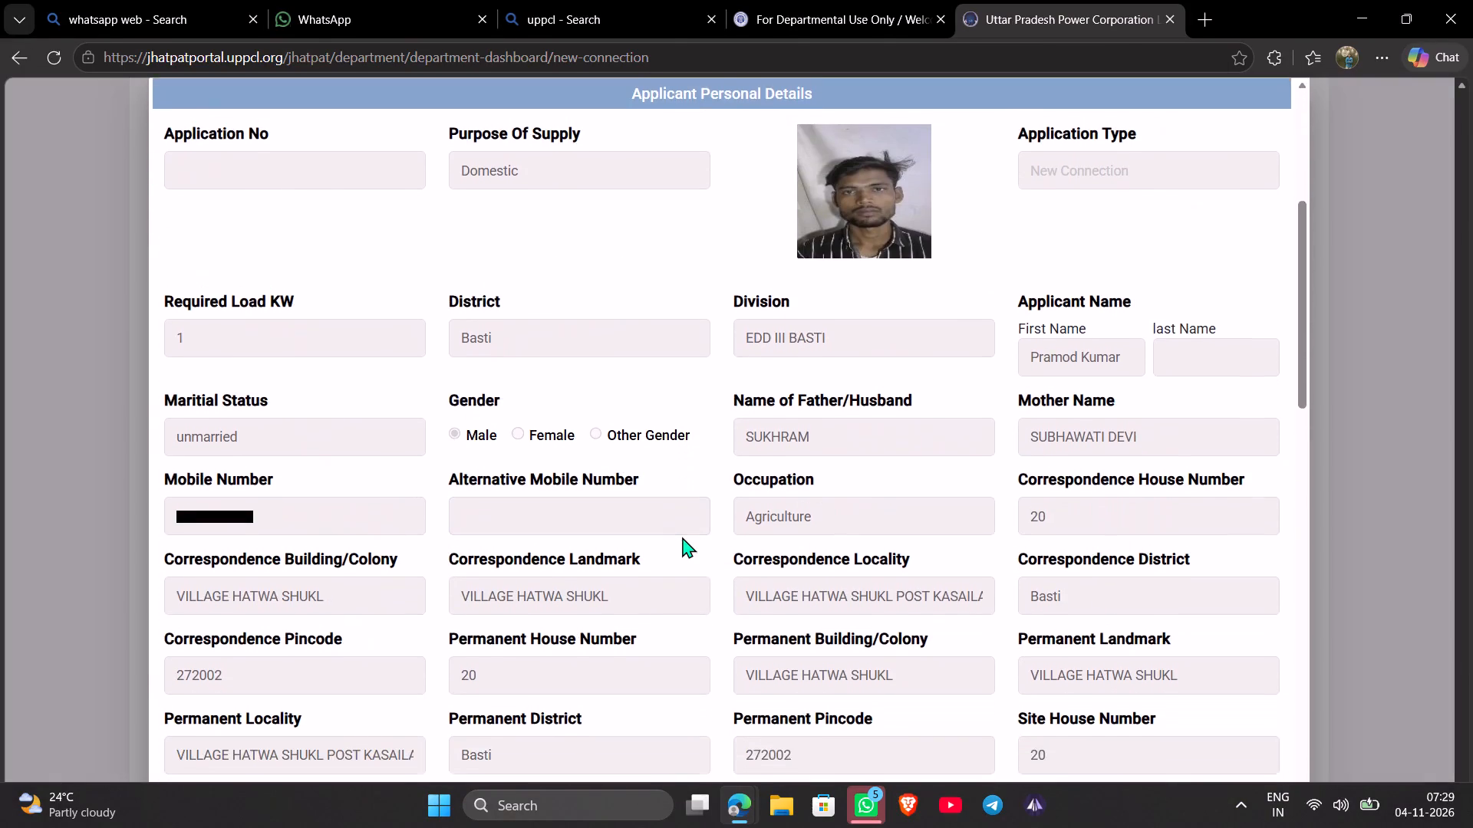
{"action": "key", "text": "Down"}
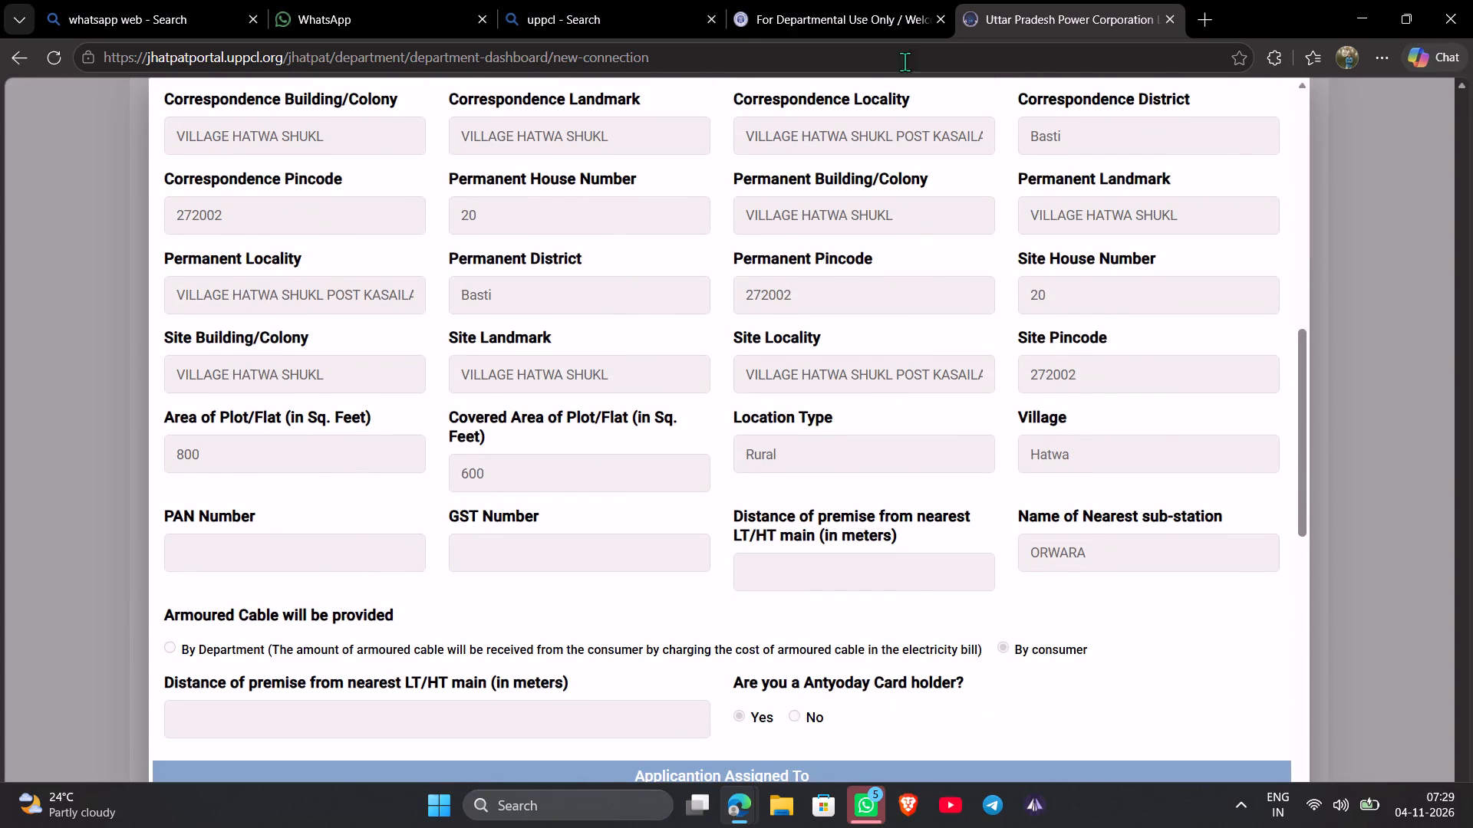
{"action": "key", "text": "Up"}
{"action": "key", "text": "Up"}
{"action": "key", "text": "Up"}
{"action": "key", "text": "Up"}
{"action": "key", "text": "Up"}
{"action": "key", "text": "Up"}
{"action": "key", "text": "Up"}
{"action": "key", "text": "Up"}
{"action": "key", "text": "Up"}
{"action": "key", "text": "Up"}
{"action": "key", "text": "Up"}
{"action": "key", "text": "Up"}
{"action": "key", "text": "Up"}
{"action": "key", "text": "Up"}
{"action": "key", "text": "Up"}
{"action": "key", "text": "Up"}
{"action": "key", "text": "Up"}
{"action": "key", "text": "Up"}
{"action": "key", "text": "Up"}
{"action": "key", "text": "Up"}
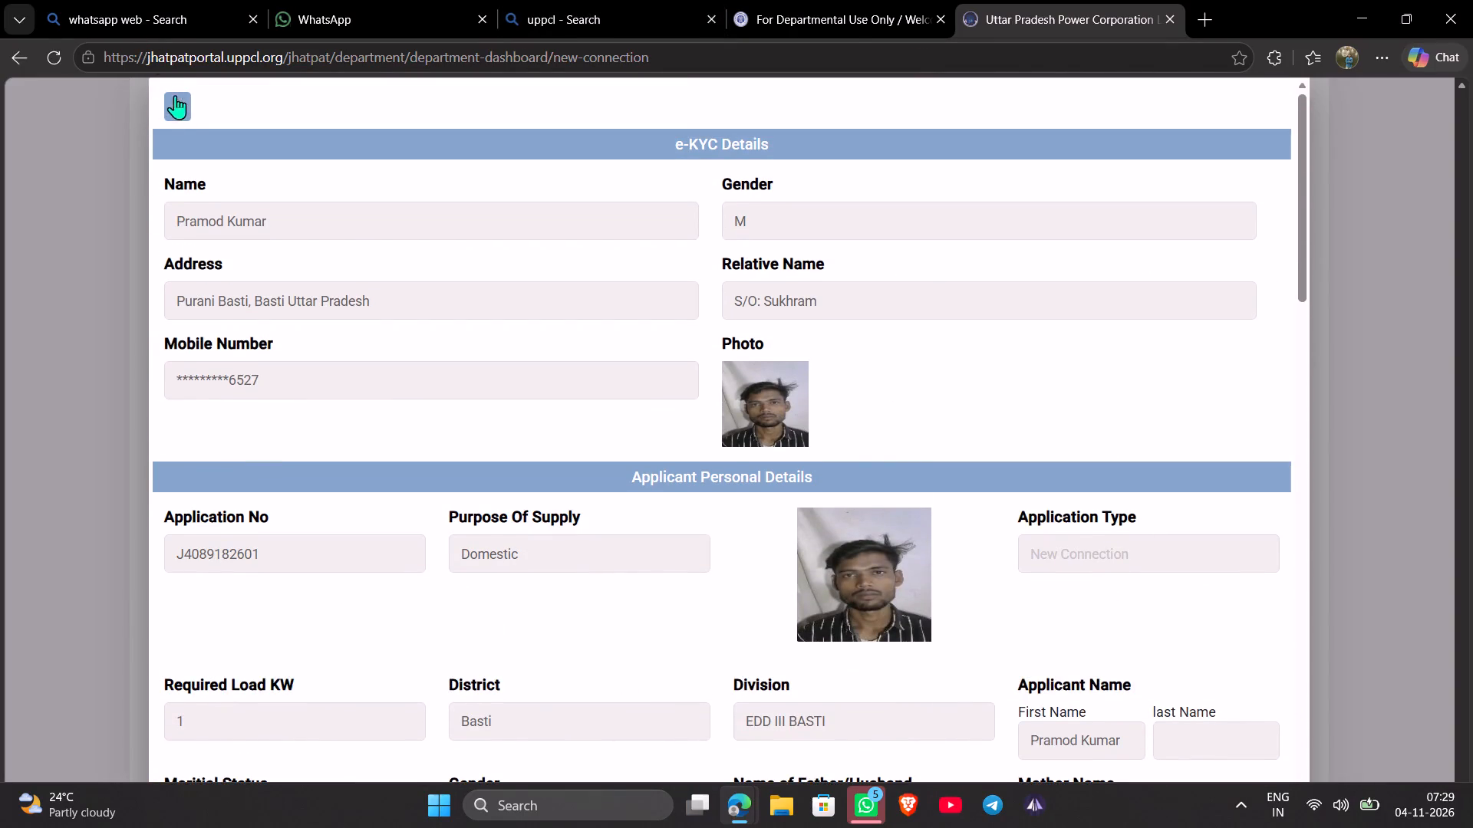
{"action": "left_click", "coordinate": [176, 100]}
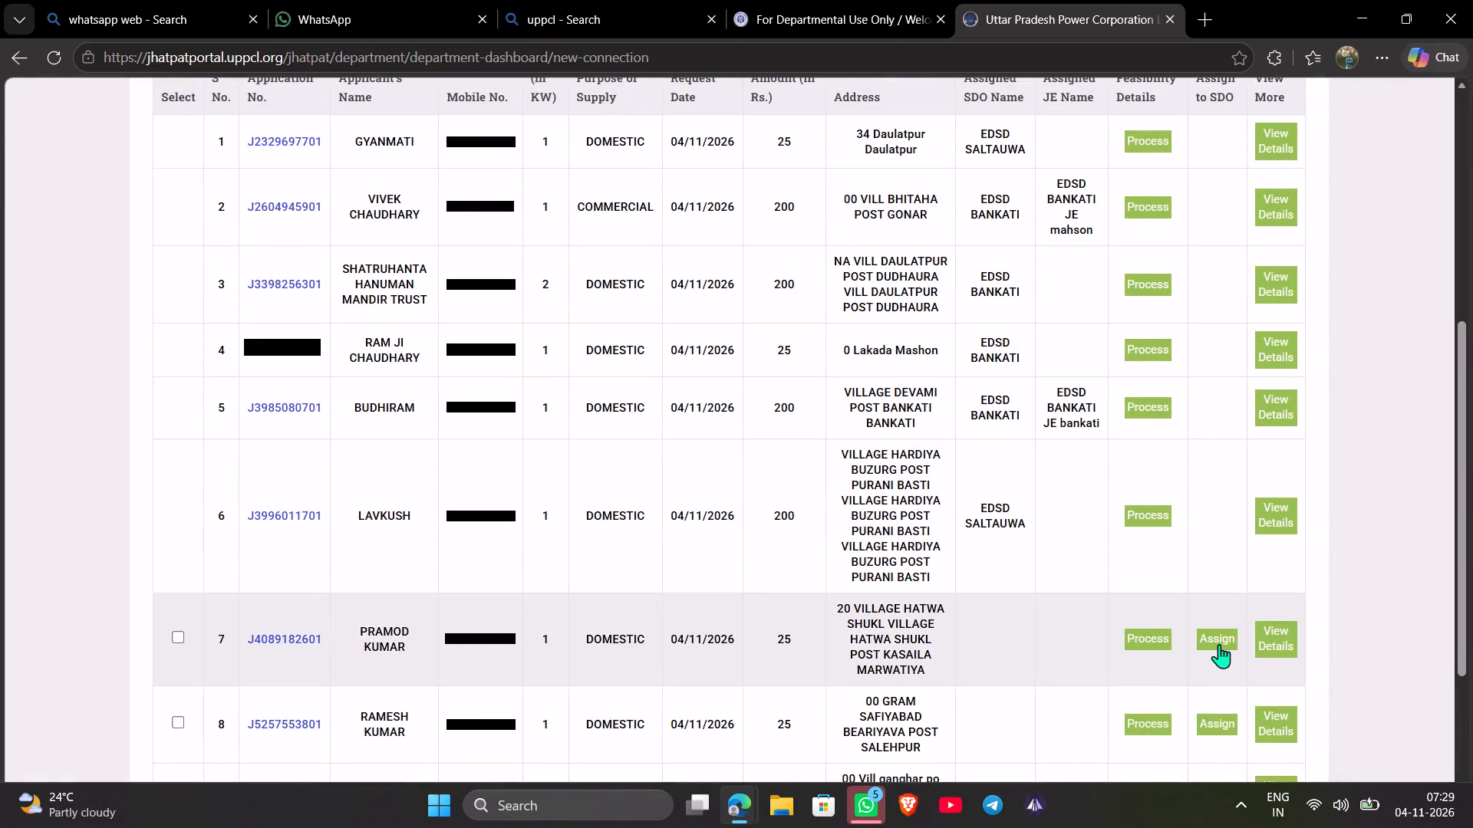
Assign the connection request at serial number 7 to the SDO EDSD 3 BASTI and submit the assignment.
{"action": "left_click", "coordinate": [1220, 642]}
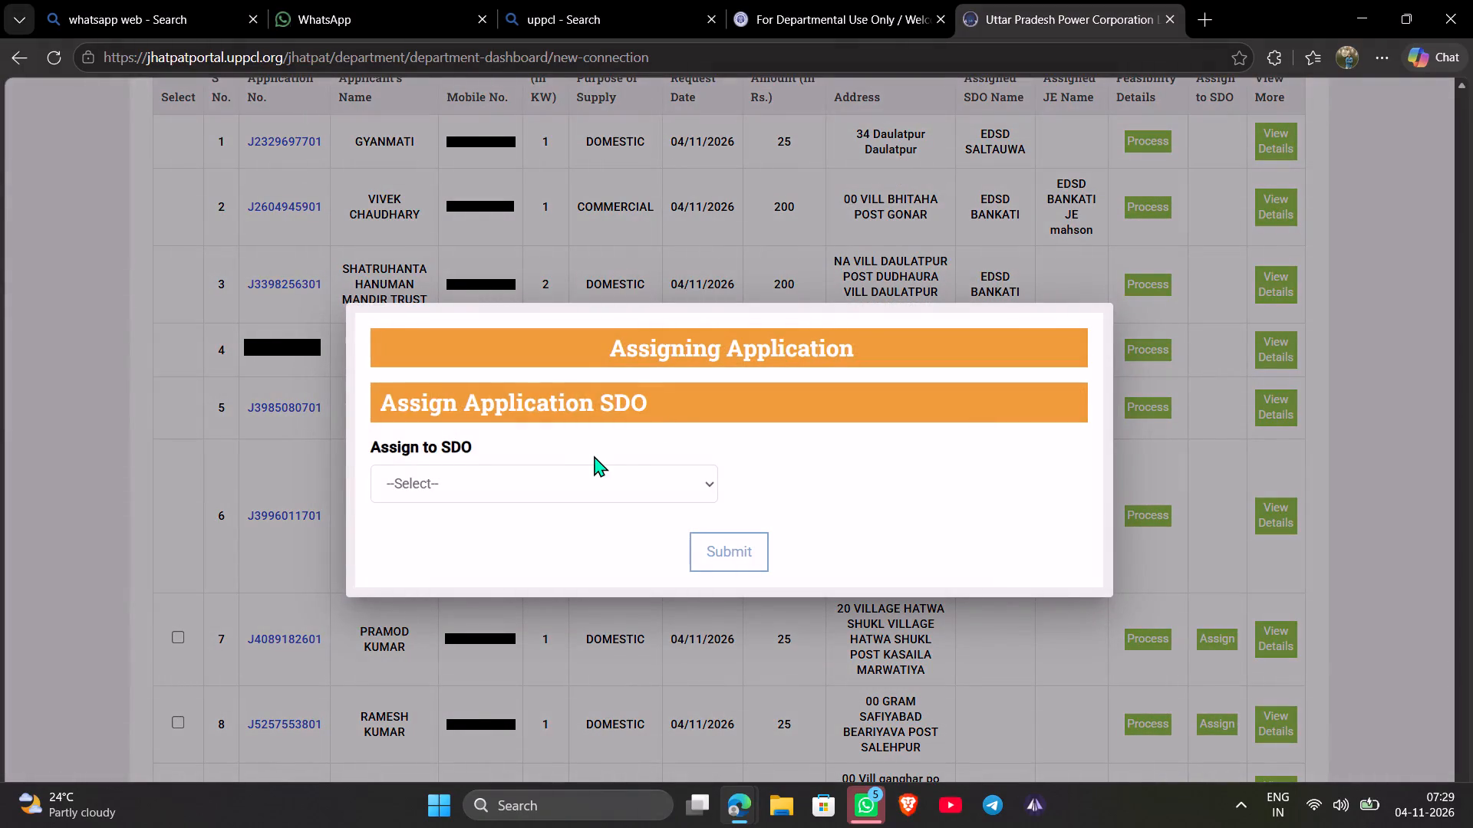
{"action": "right_click", "coordinate": [564, 481]}
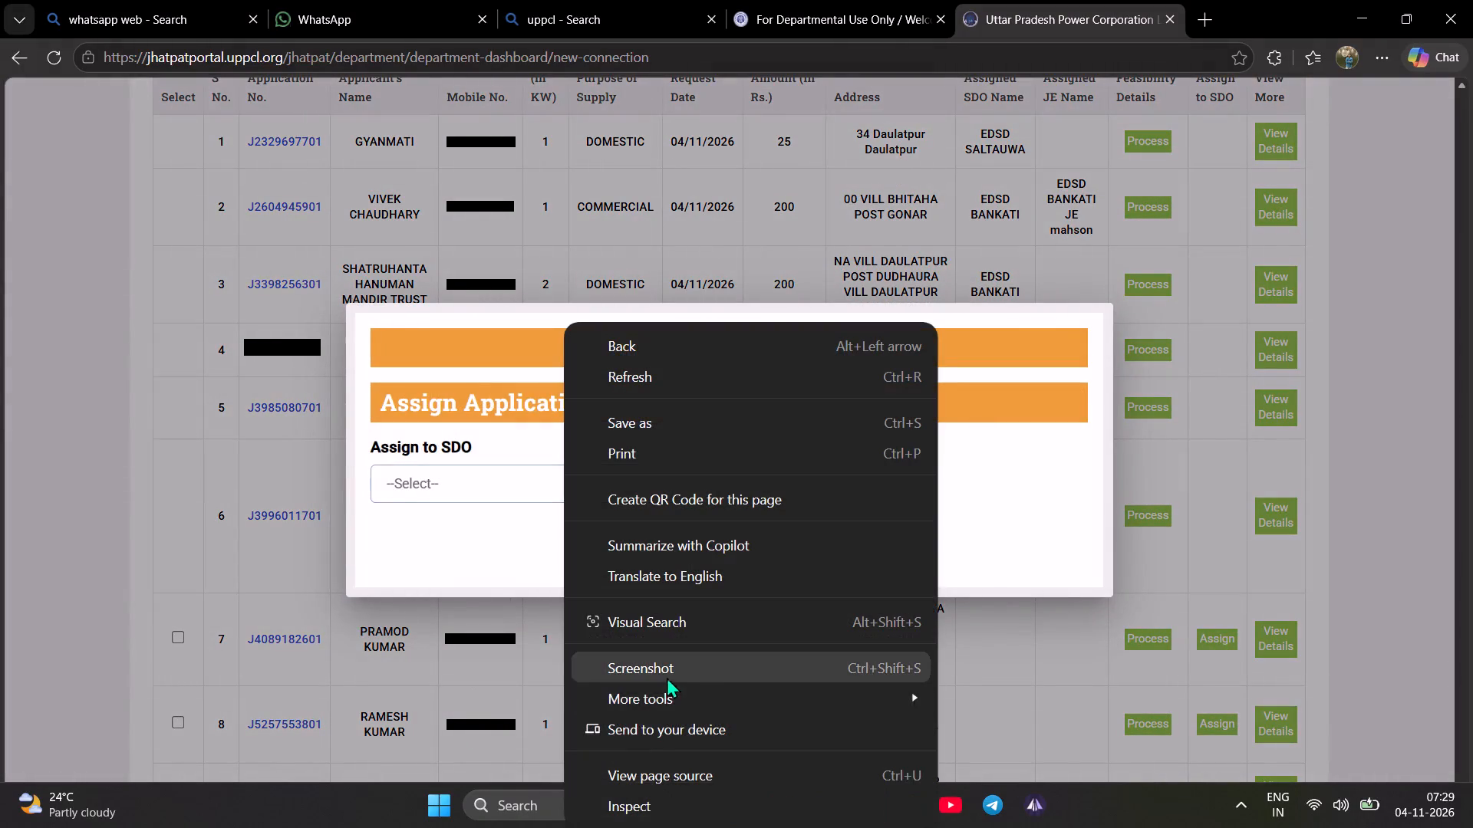
{"action": "left_click", "coordinate": [435, 476]}
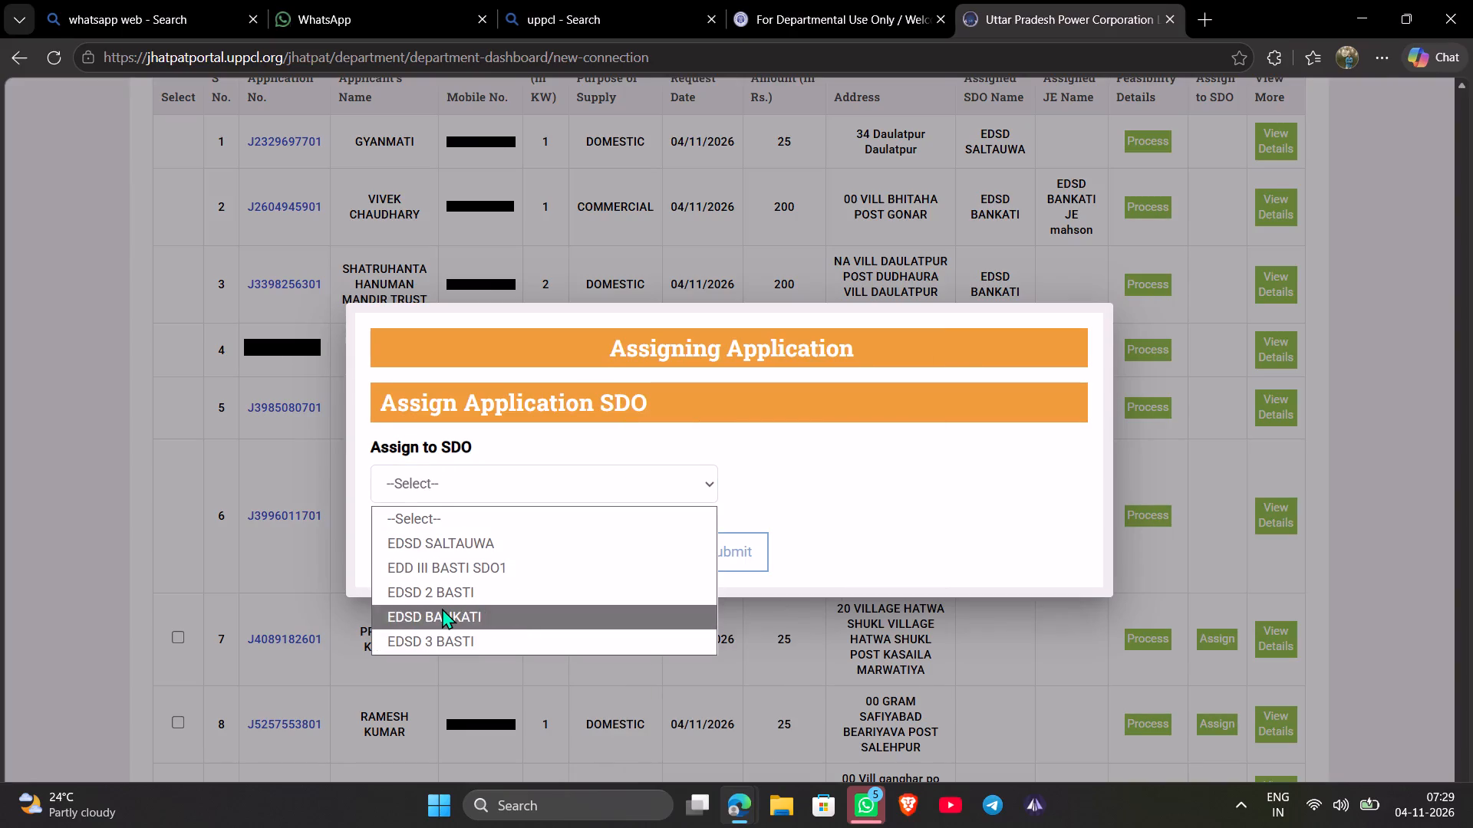
{"action": "right_click", "coordinate": [430, 642]}
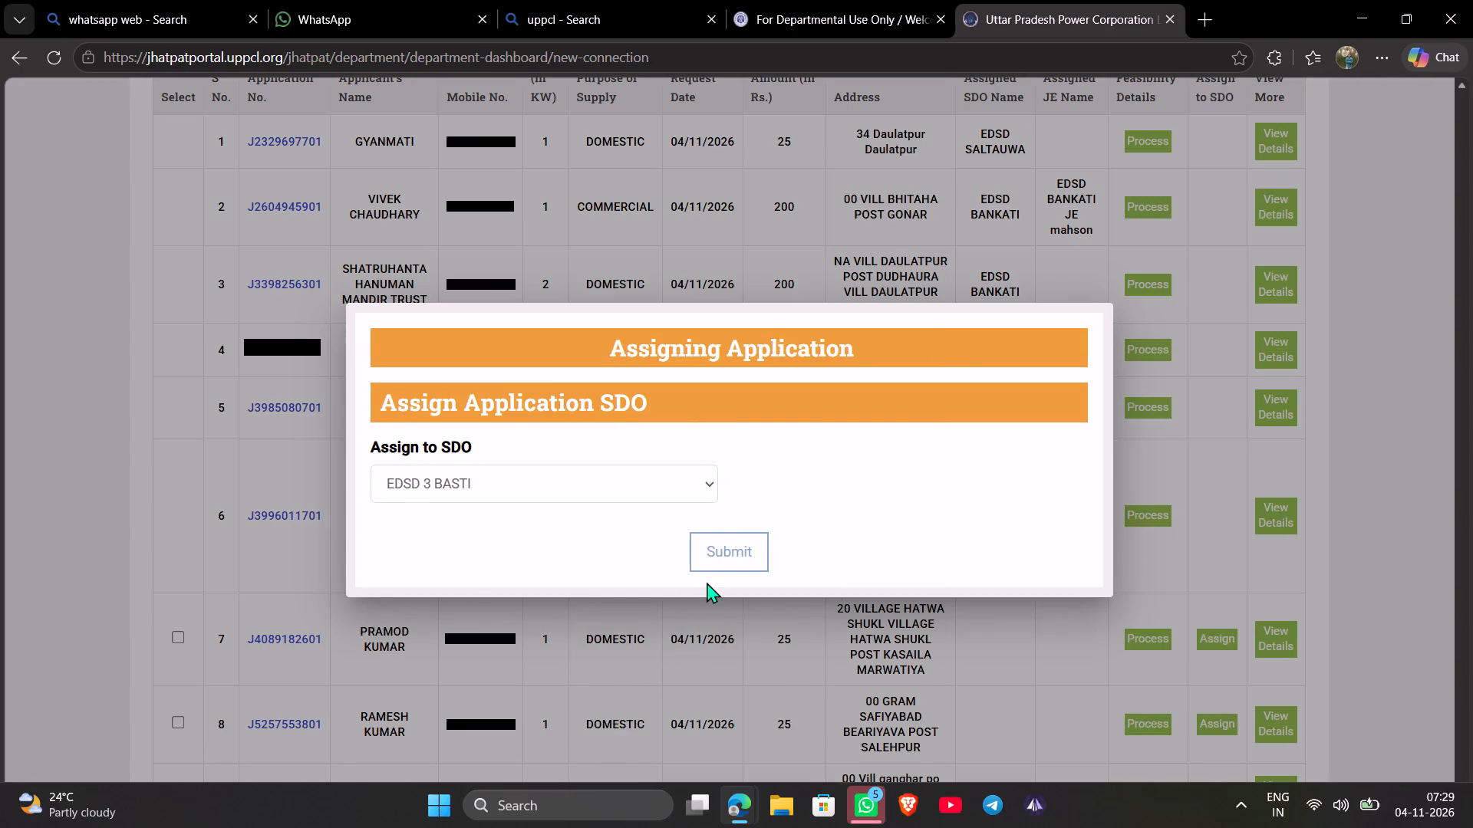
{"action": "left_click", "coordinate": [721, 548]}
{"action": "right_click", "coordinate": [740, 479]}
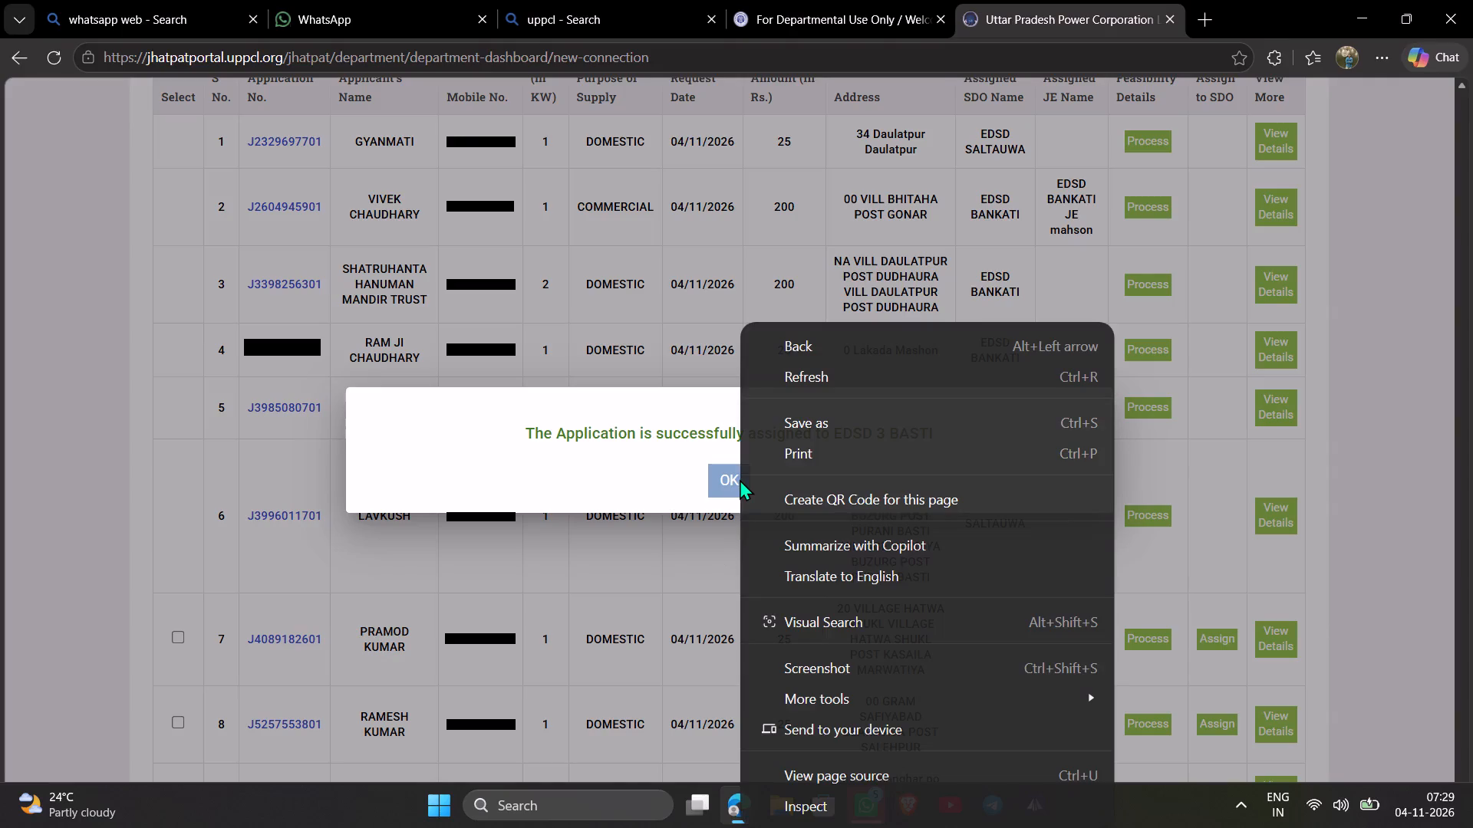
{"action": "left_click", "coordinate": [720, 465]}
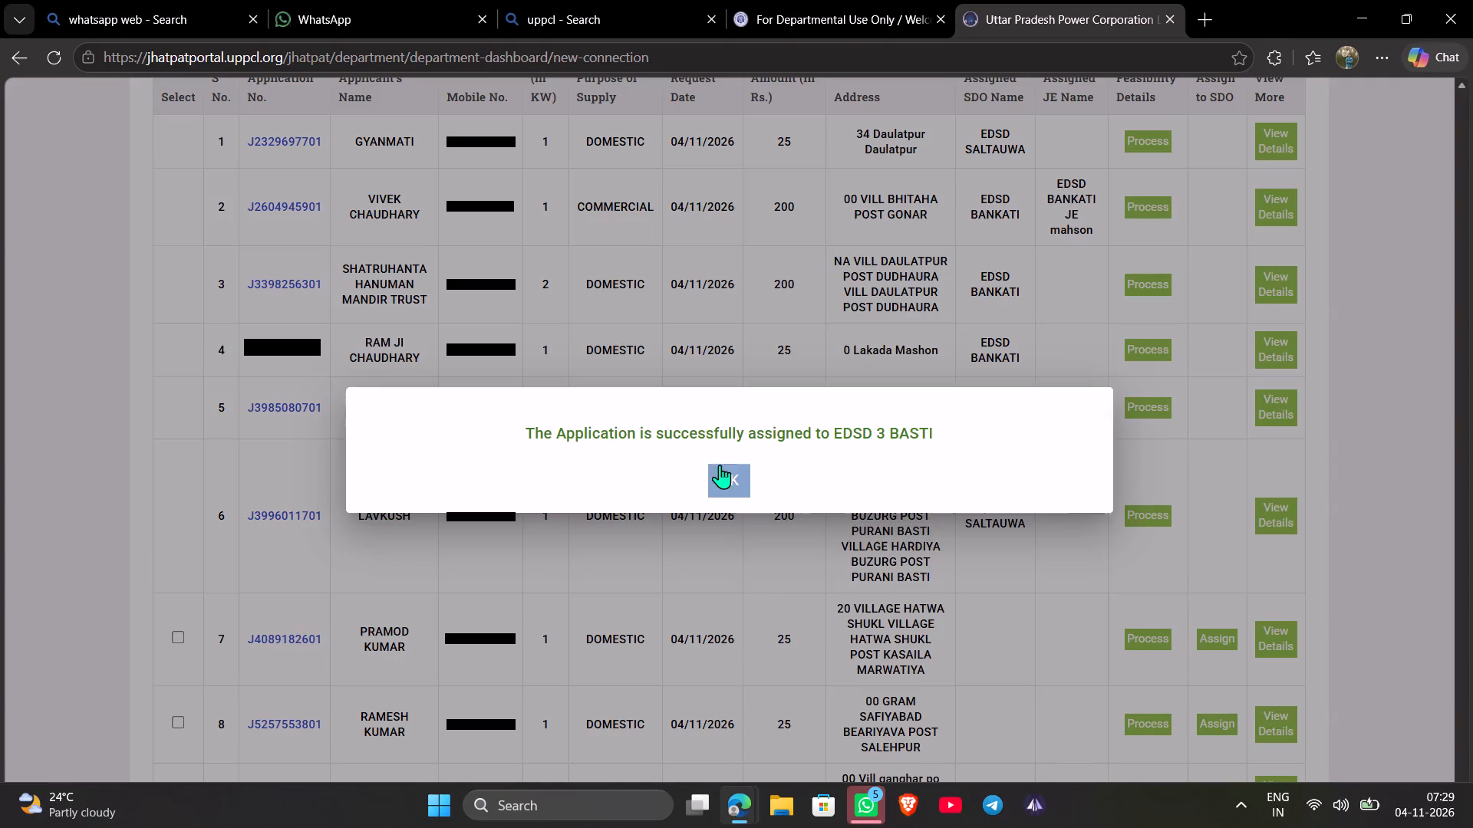
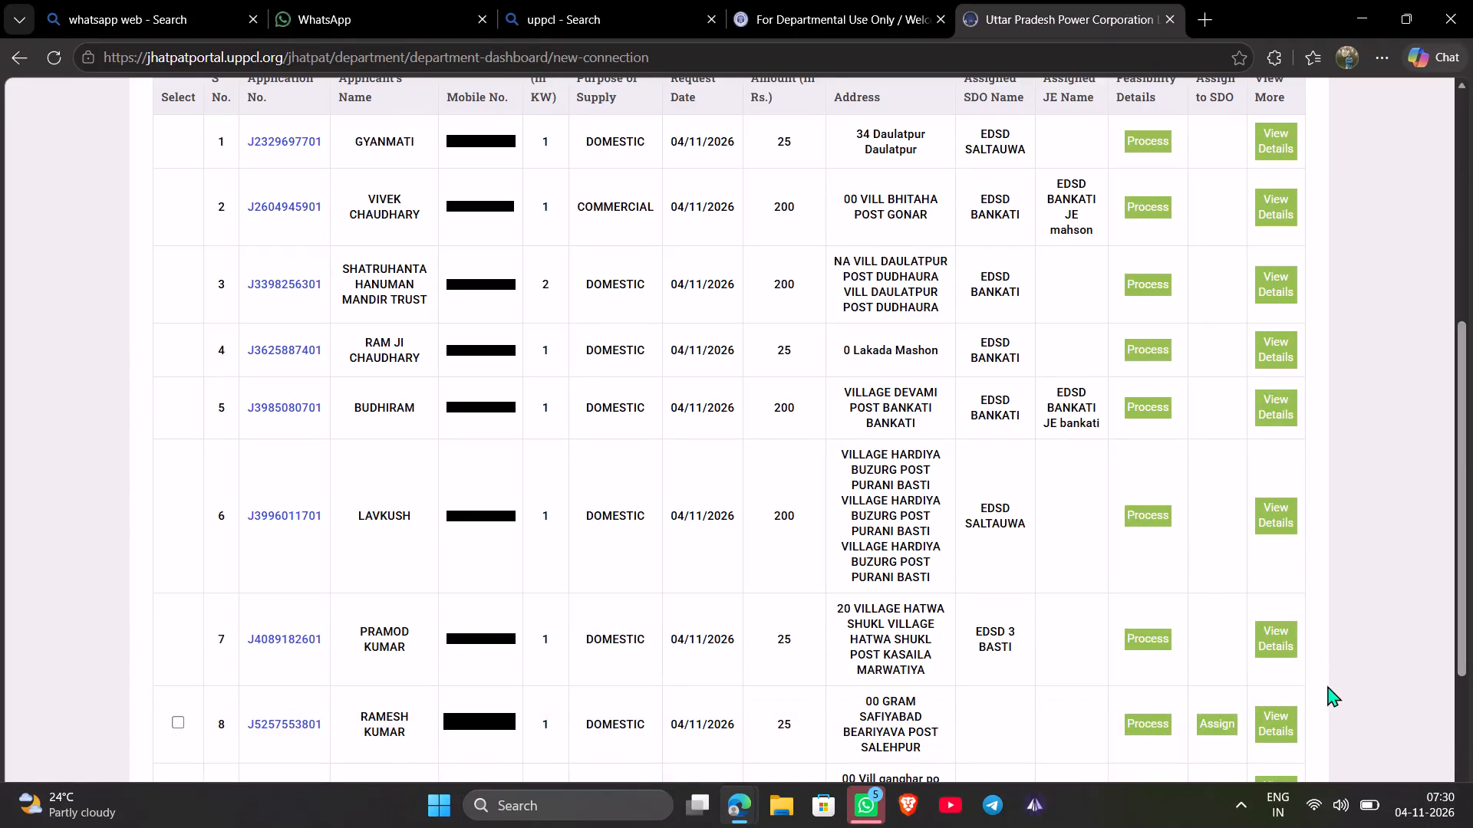
Assign the connection request at serial number 8 to the SDO EDSD 2 BASTI and submit the assignment.
{"action": "left_click", "coordinate": [1465, 738]}
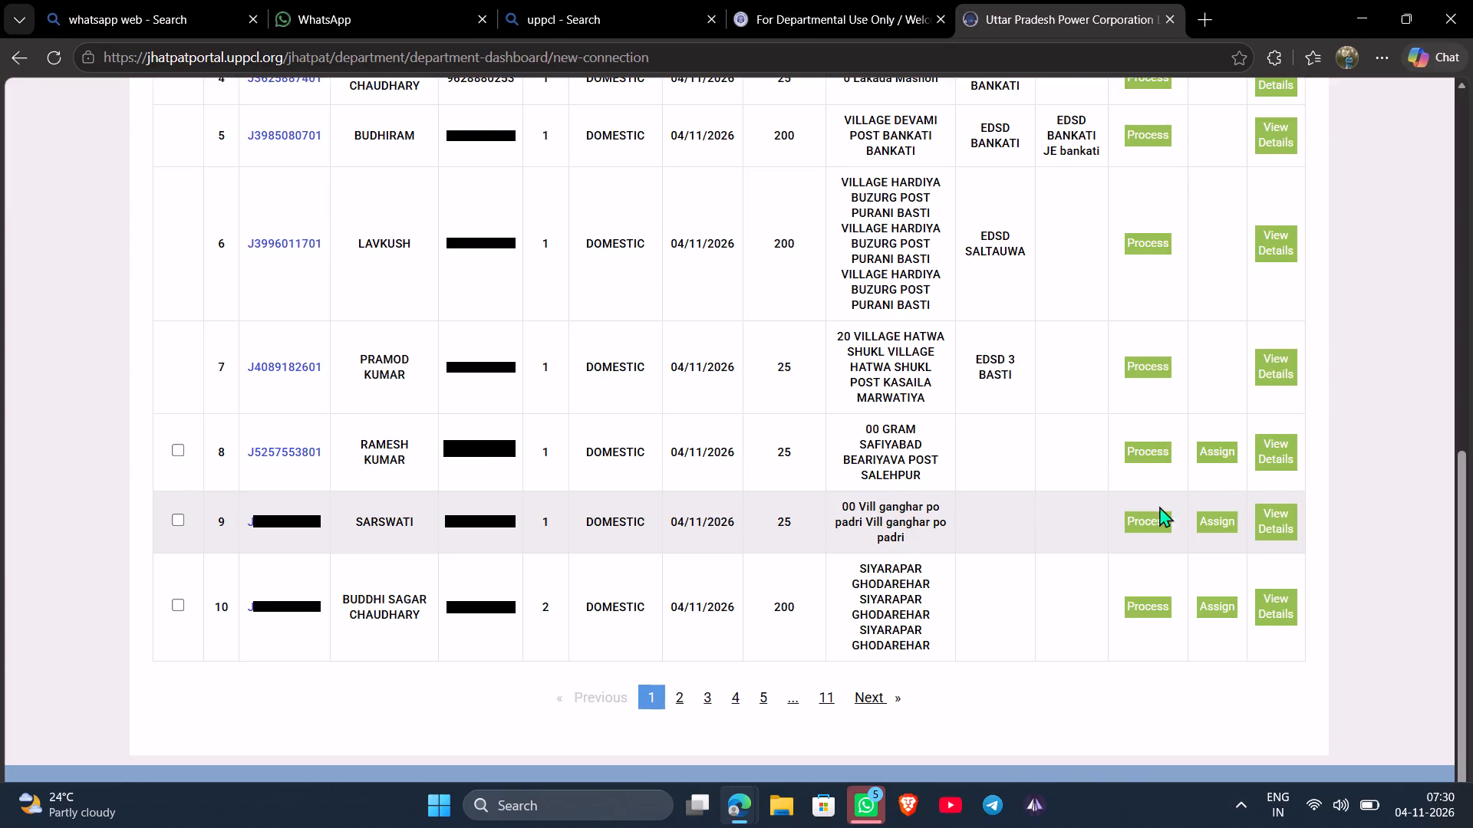
{"action": "left_click", "coordinate": [1211, 448]}
{"action": "left_click", "coordinate": [616, 496]}
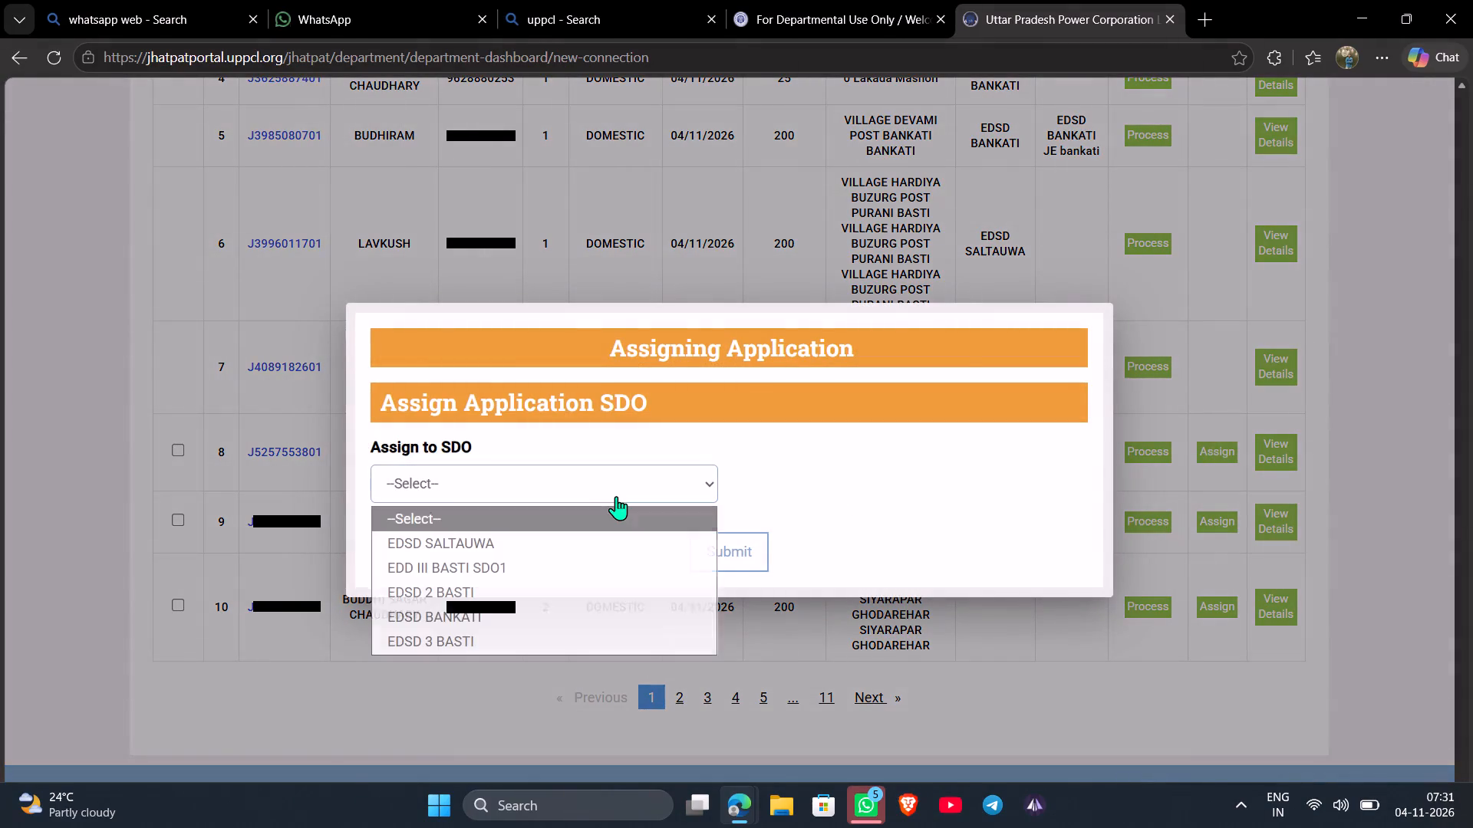
{"action": "left_click", "coordinate": [455, 595]}
{"action": "left_click", "coordinate": [715, 560]}
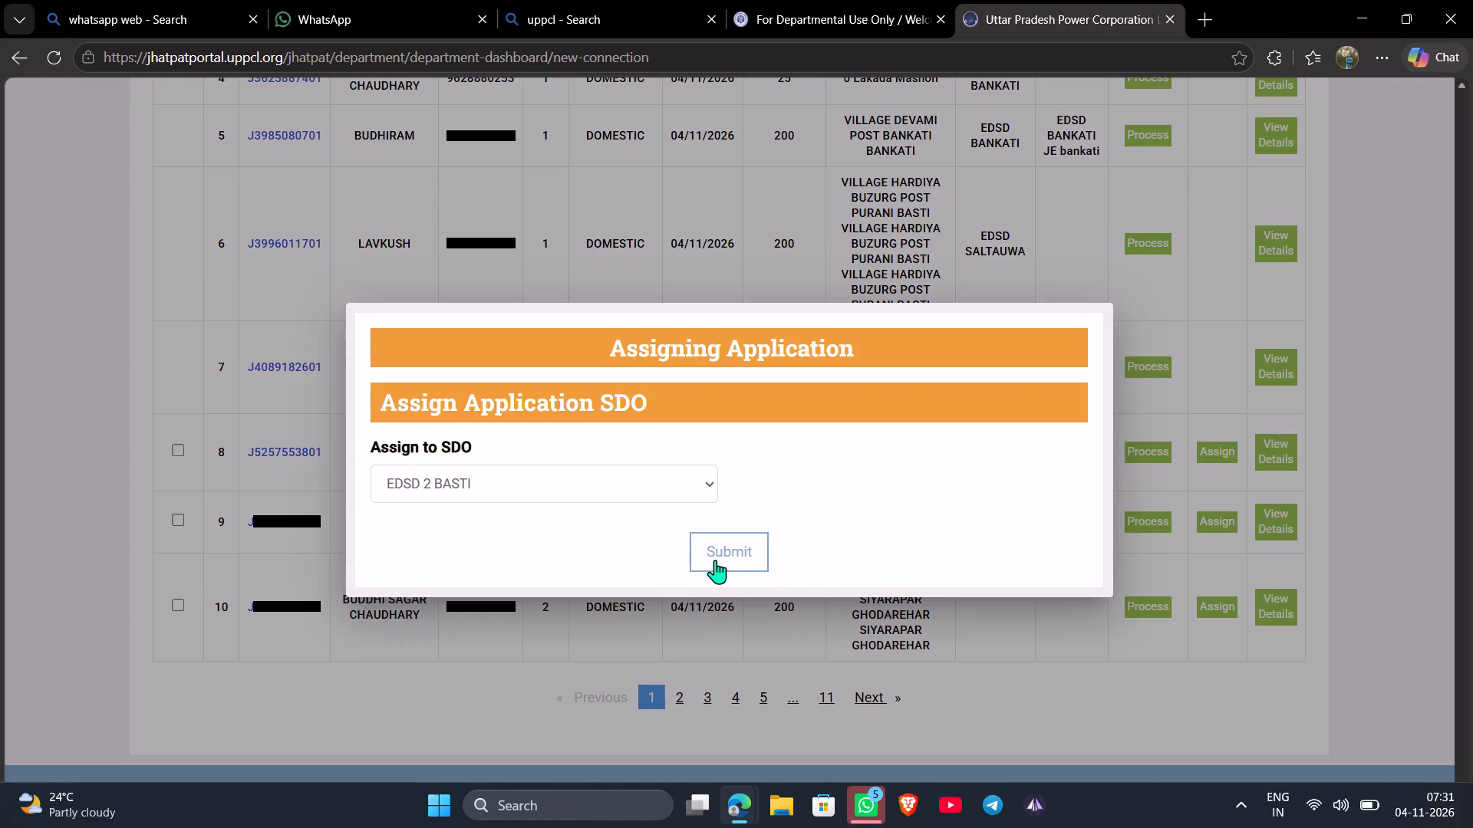
{"action": "left_click", "coordinate": [720, 548]}
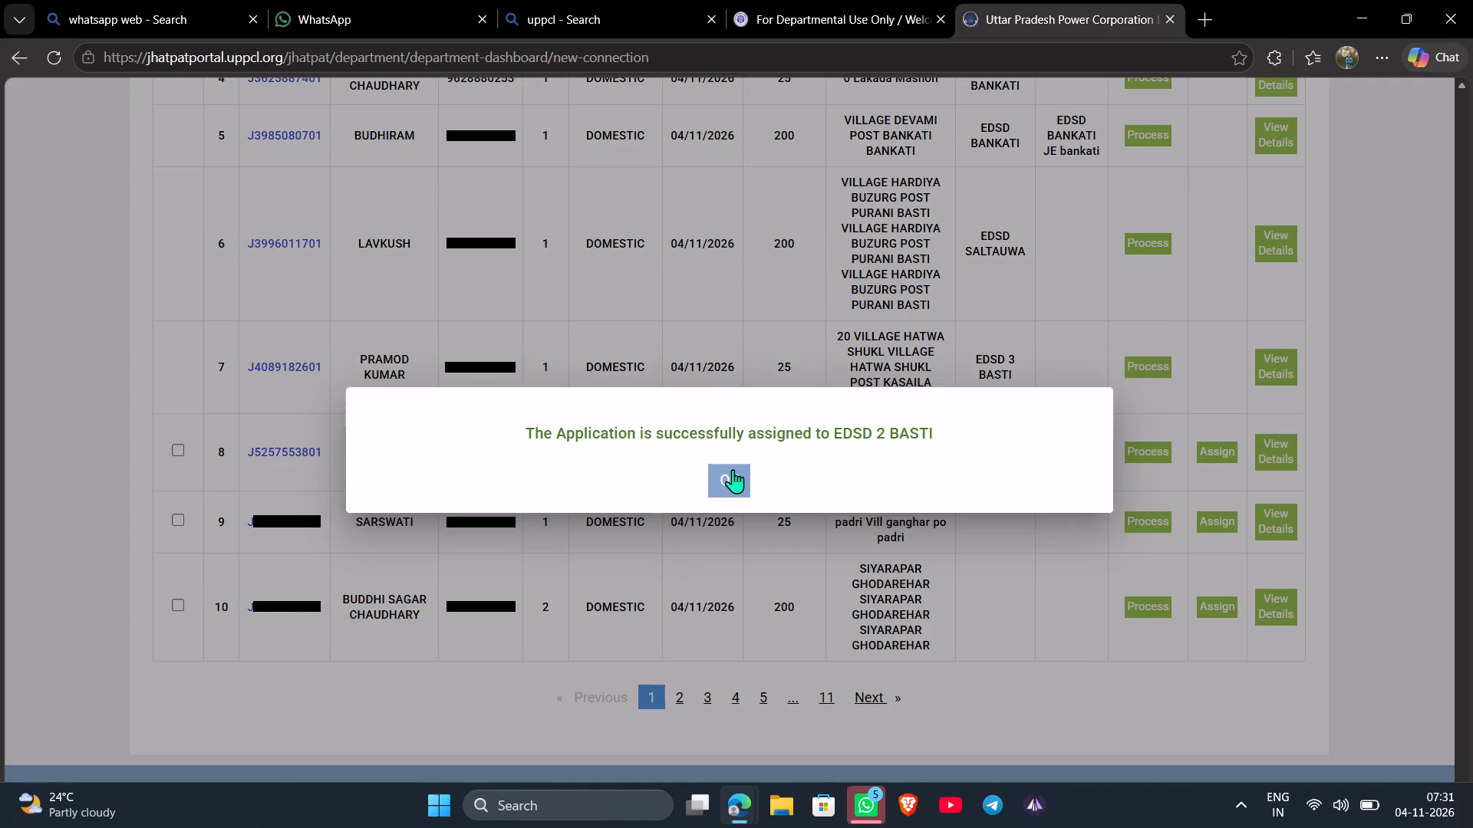
{"action": "left_click", "coordinate": [733, 469]}
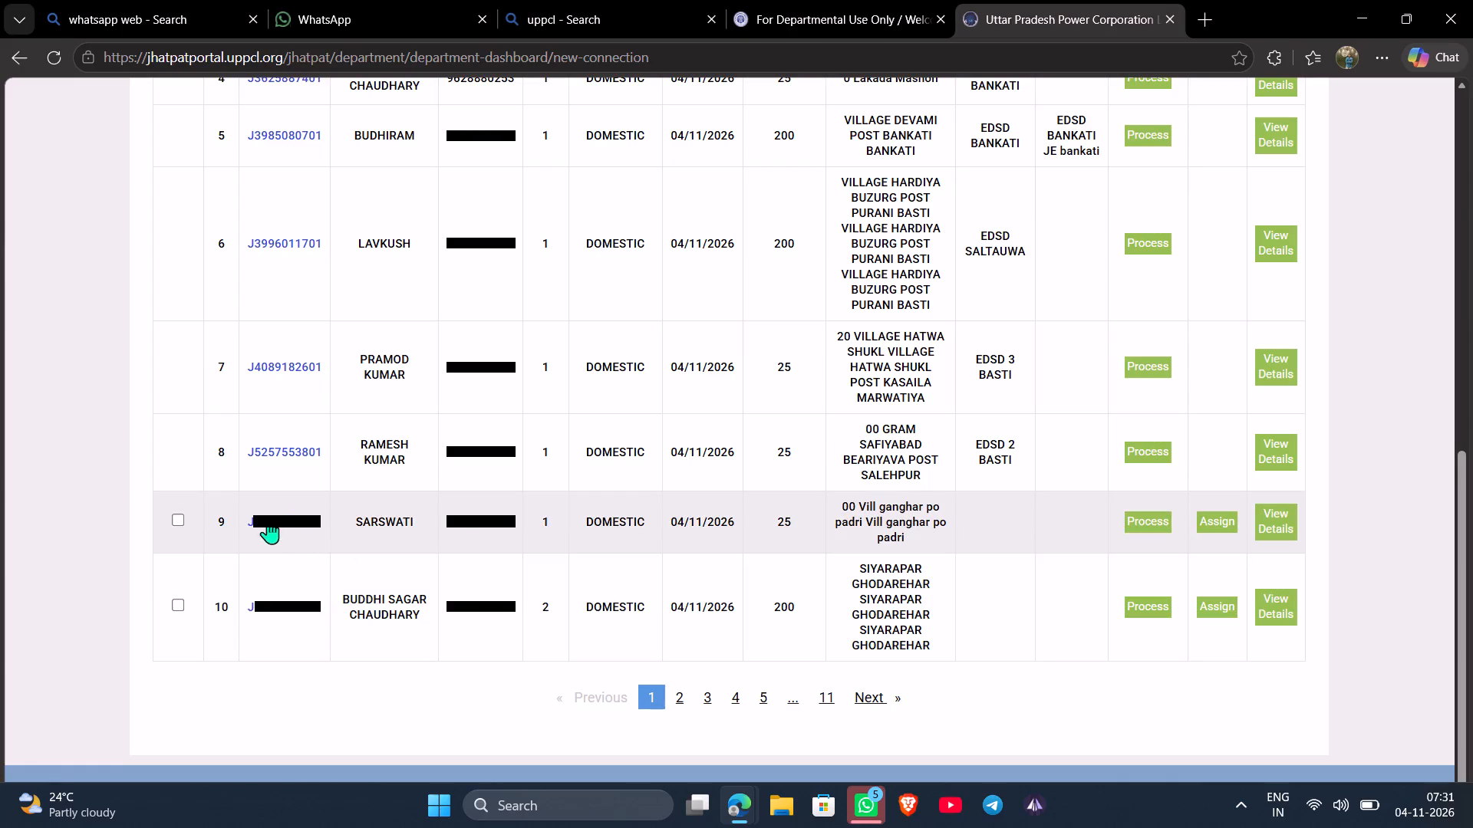
Check the applicant's details for the connection request at serial number 9, then assign it to the SDO EDSD 2 BASTI and submit.
{"action": "left_click", "coordinate": [262, 521]}
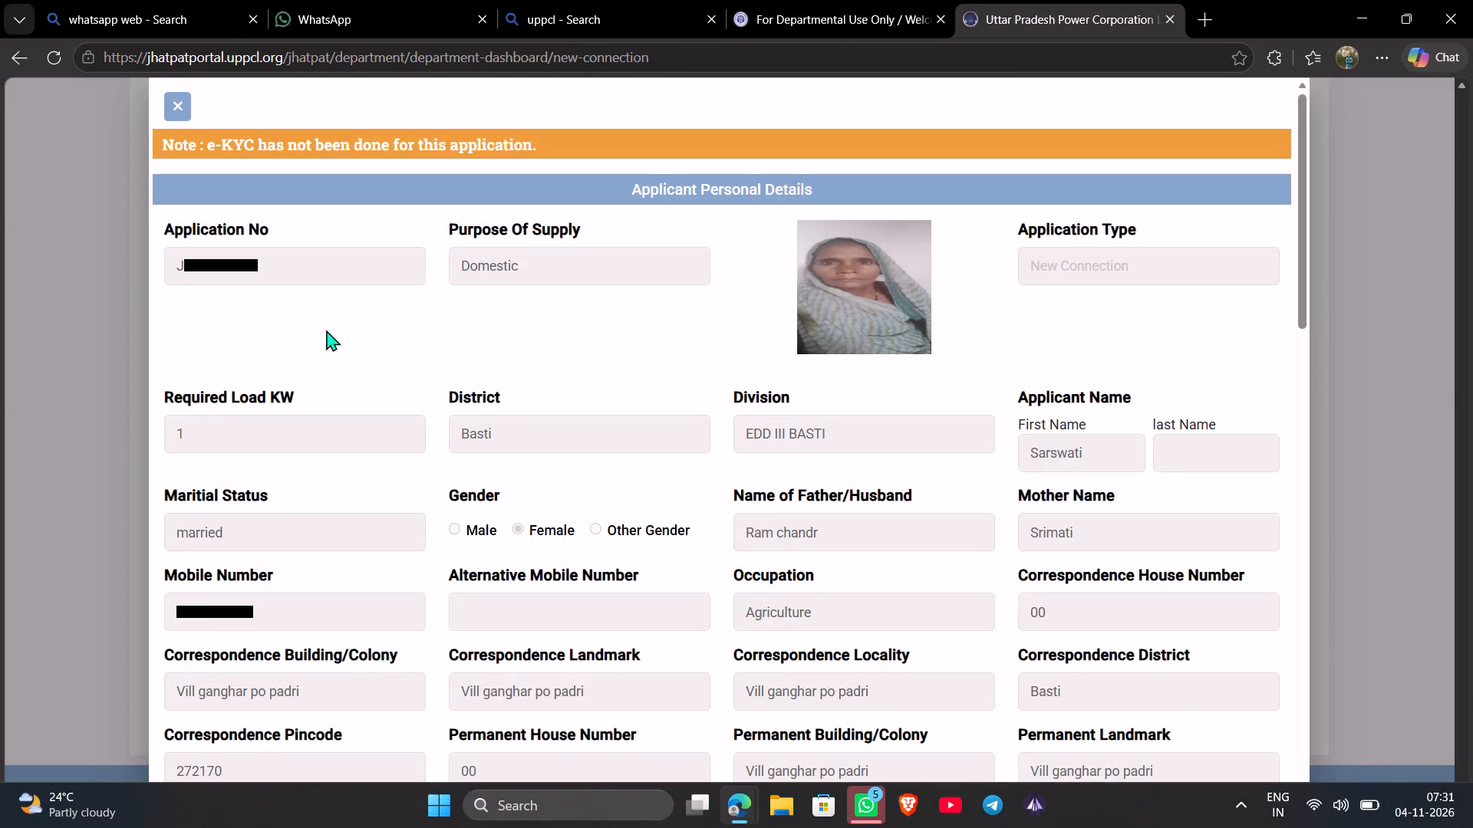
{"action": "left_click", "coordinate": [170, 100]}
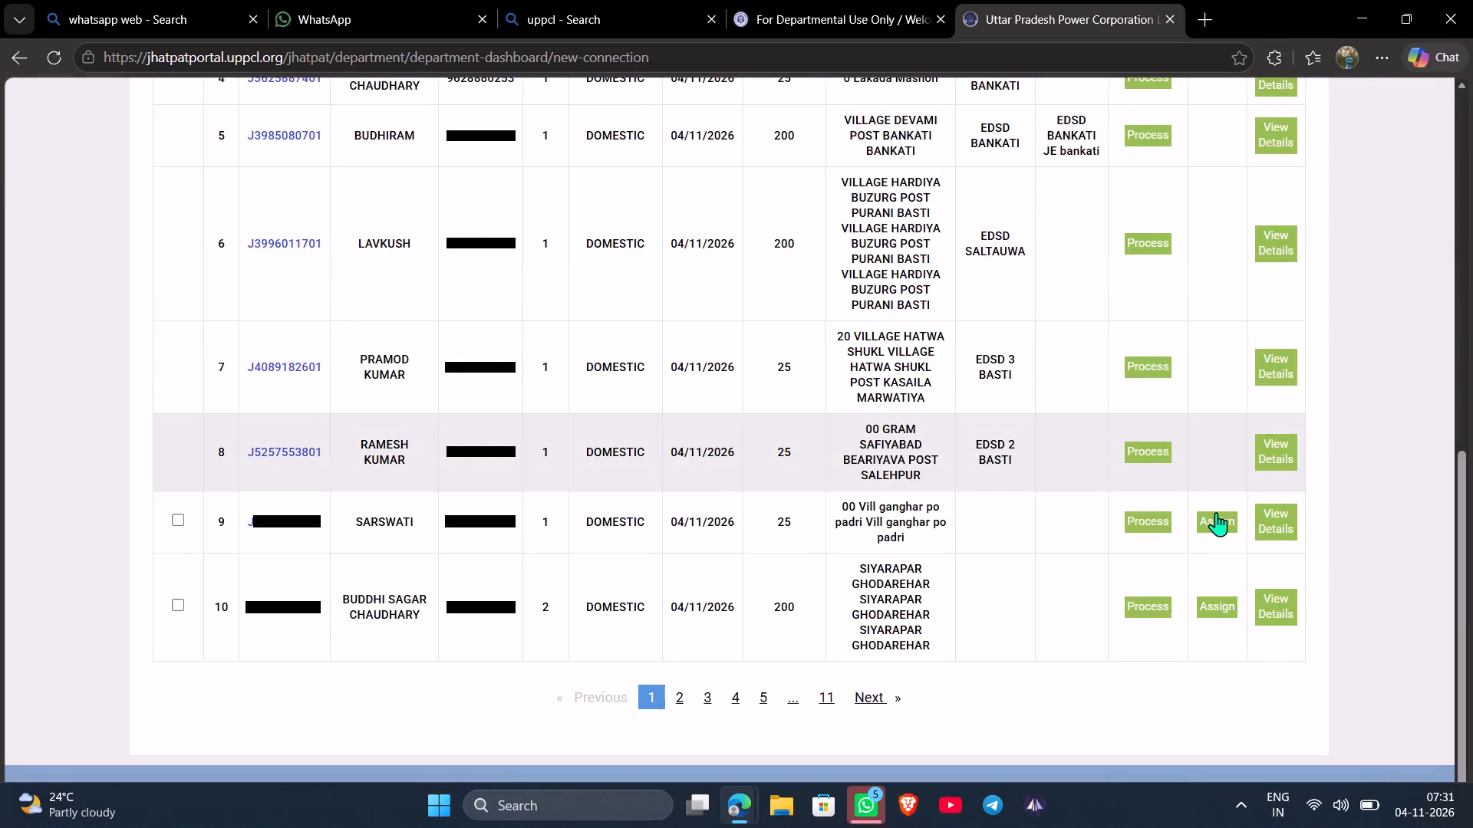
{"action": "left_click", "coordinate": [1216, 512]}
{"action": "left_click", "coordinate": [553, 494]}
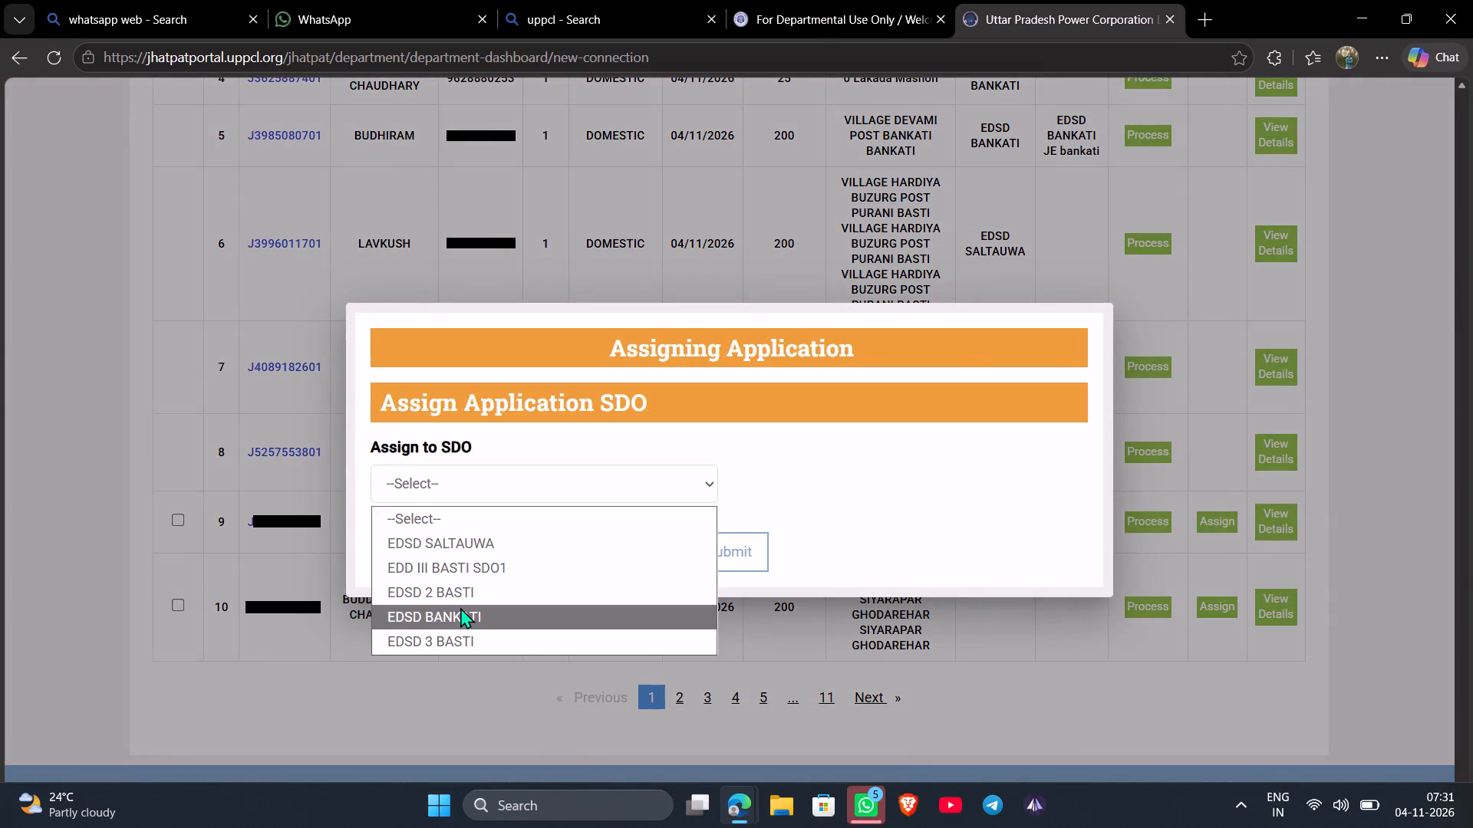
{"action": "left_click", "coordinate": [460, 591]}
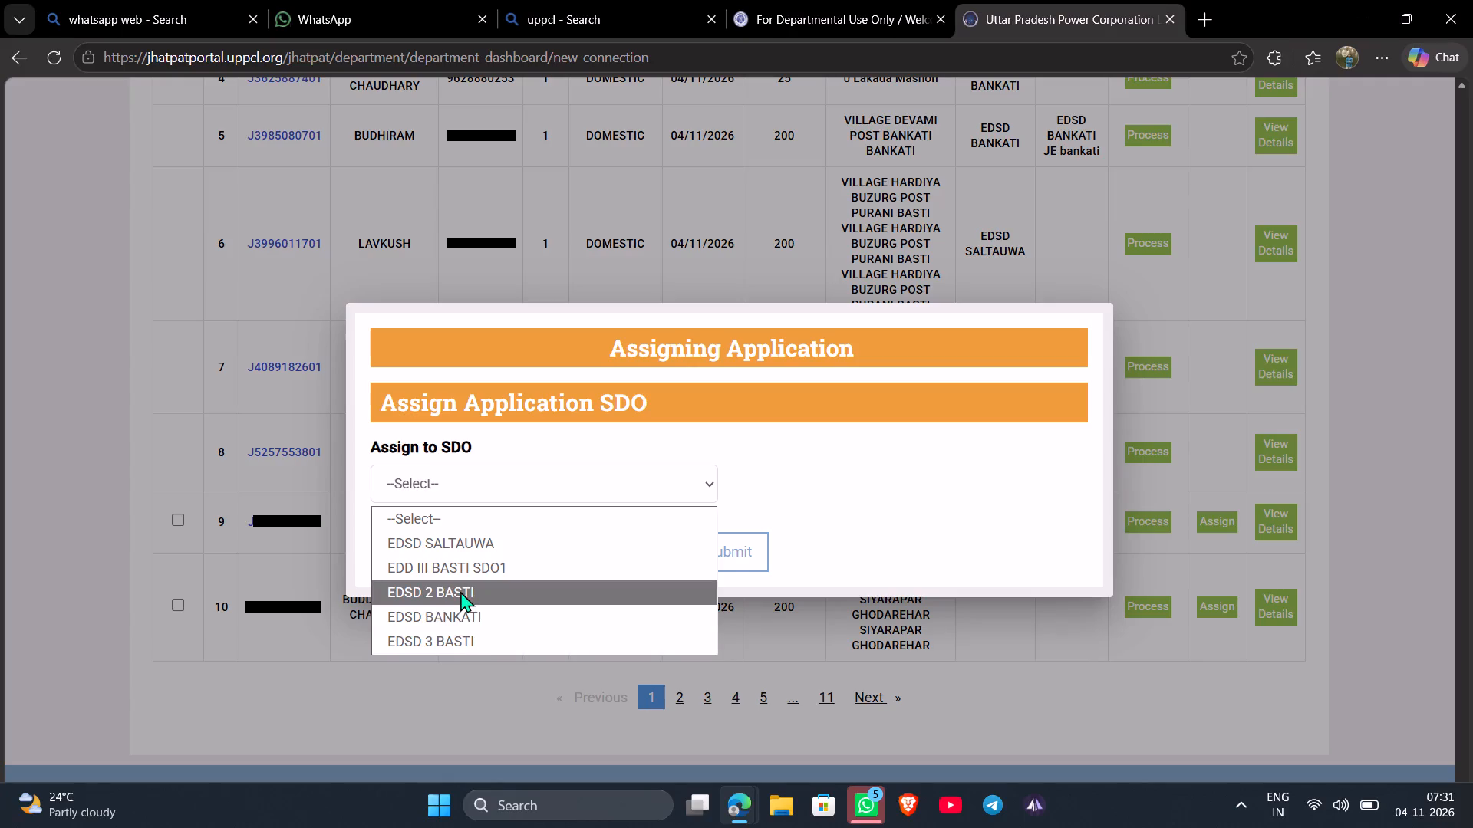
{"action": "left_click", "coordinate": [730, 554]}
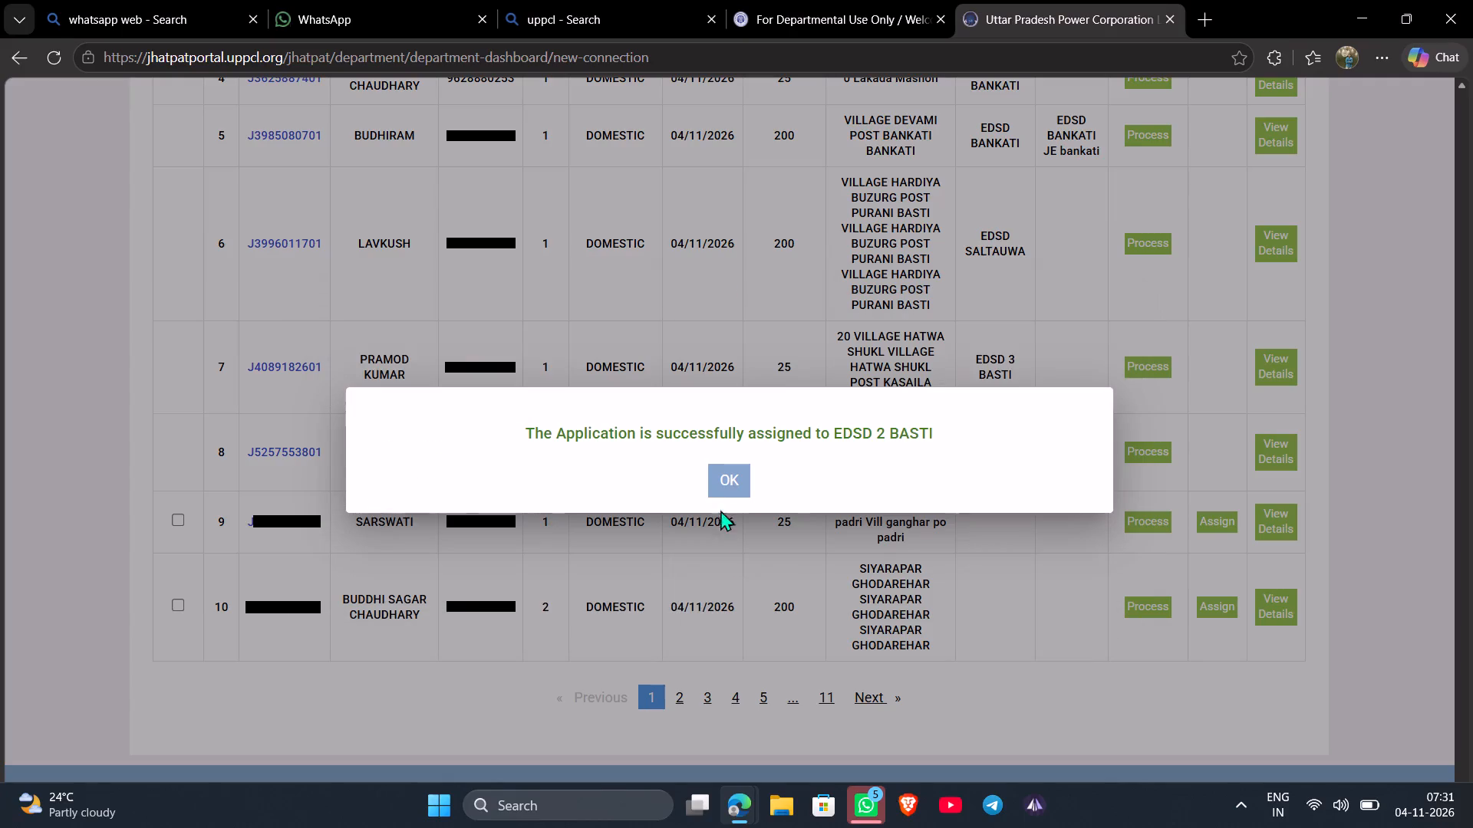
{"action": "left_click", "coordinate": [724, 478]}
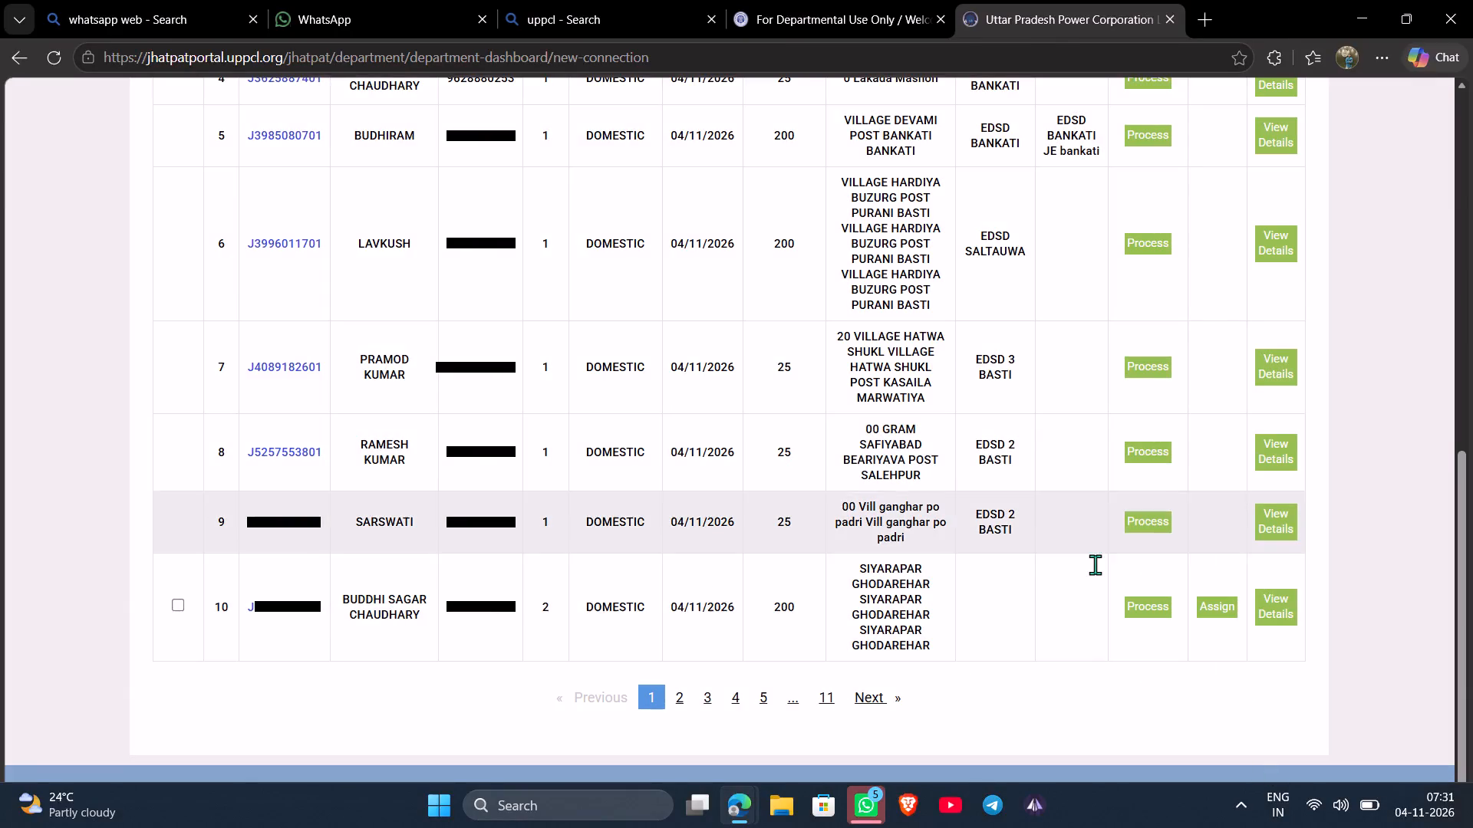
Assign the connection request at serial number 10 to the SDO EDSD SALTAUWA and submit the assignment.
{"action": "left_click", "coordinate": [1216, 596]}
{"action": "left_click", "coordinate": [576, 484]}
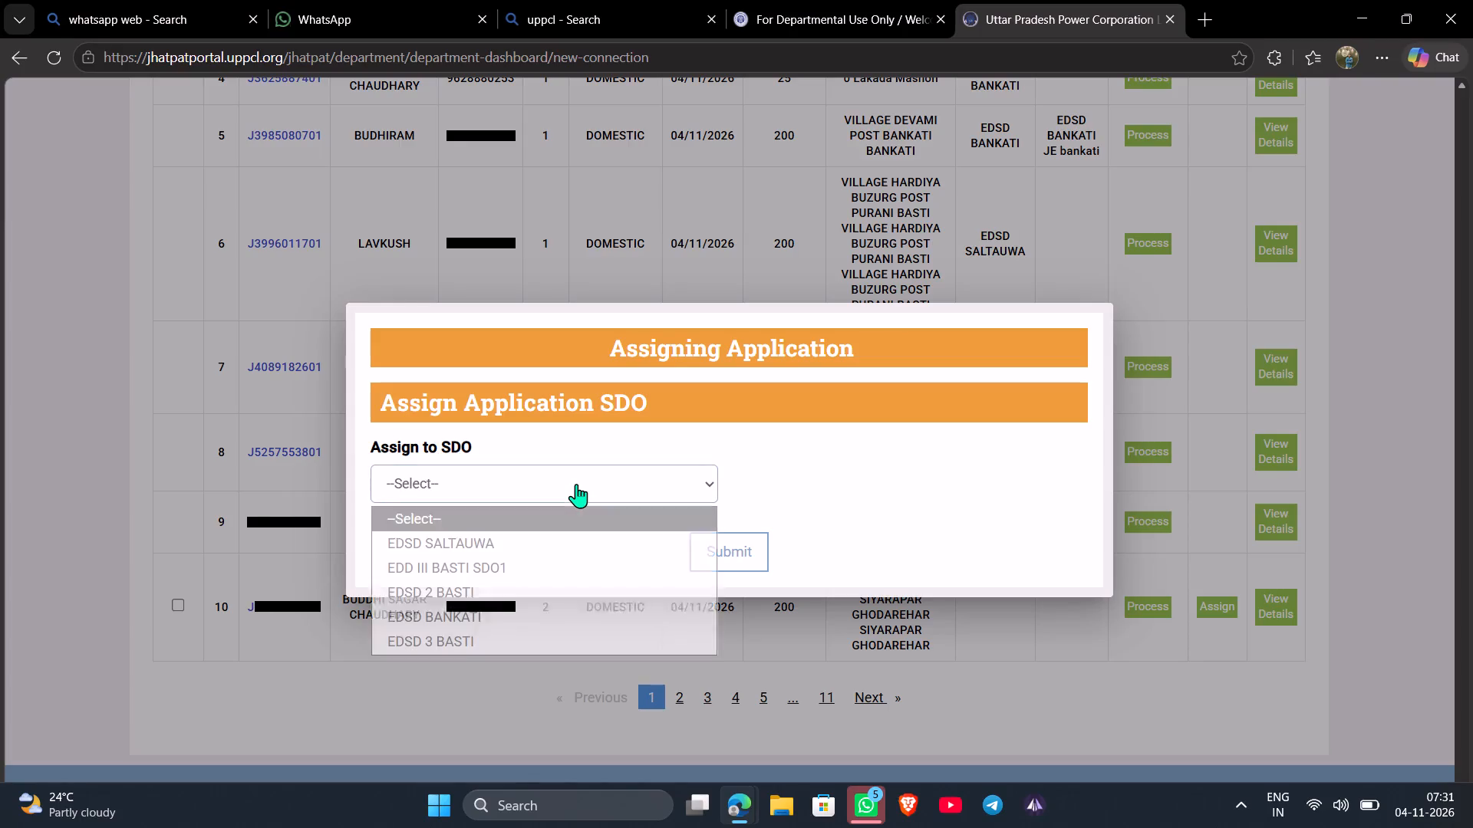
{"action": "left_click", "coordinate": [476, 545]}
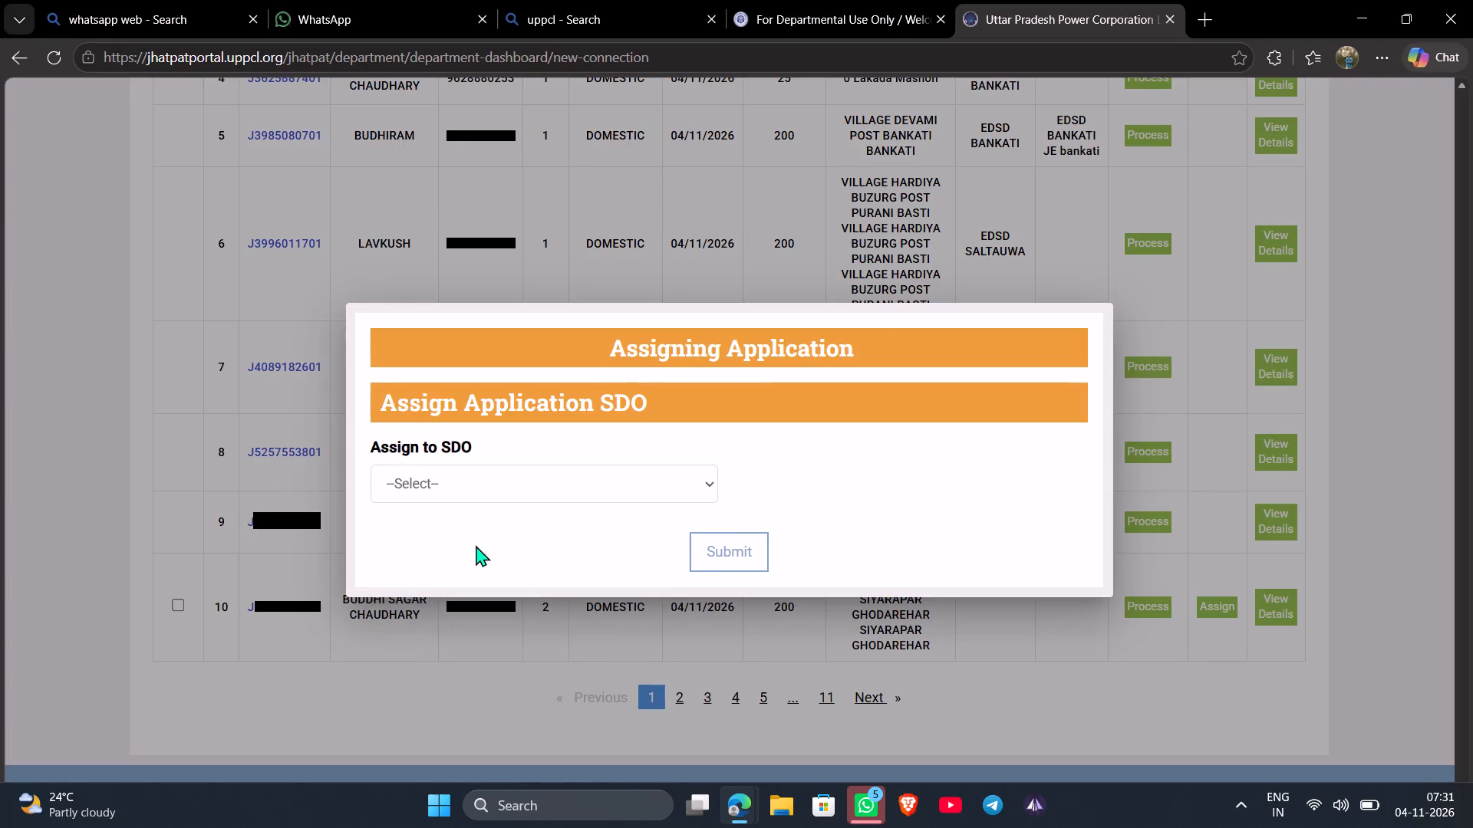
{"action": "left_click", "coordinate": [723, 554]}
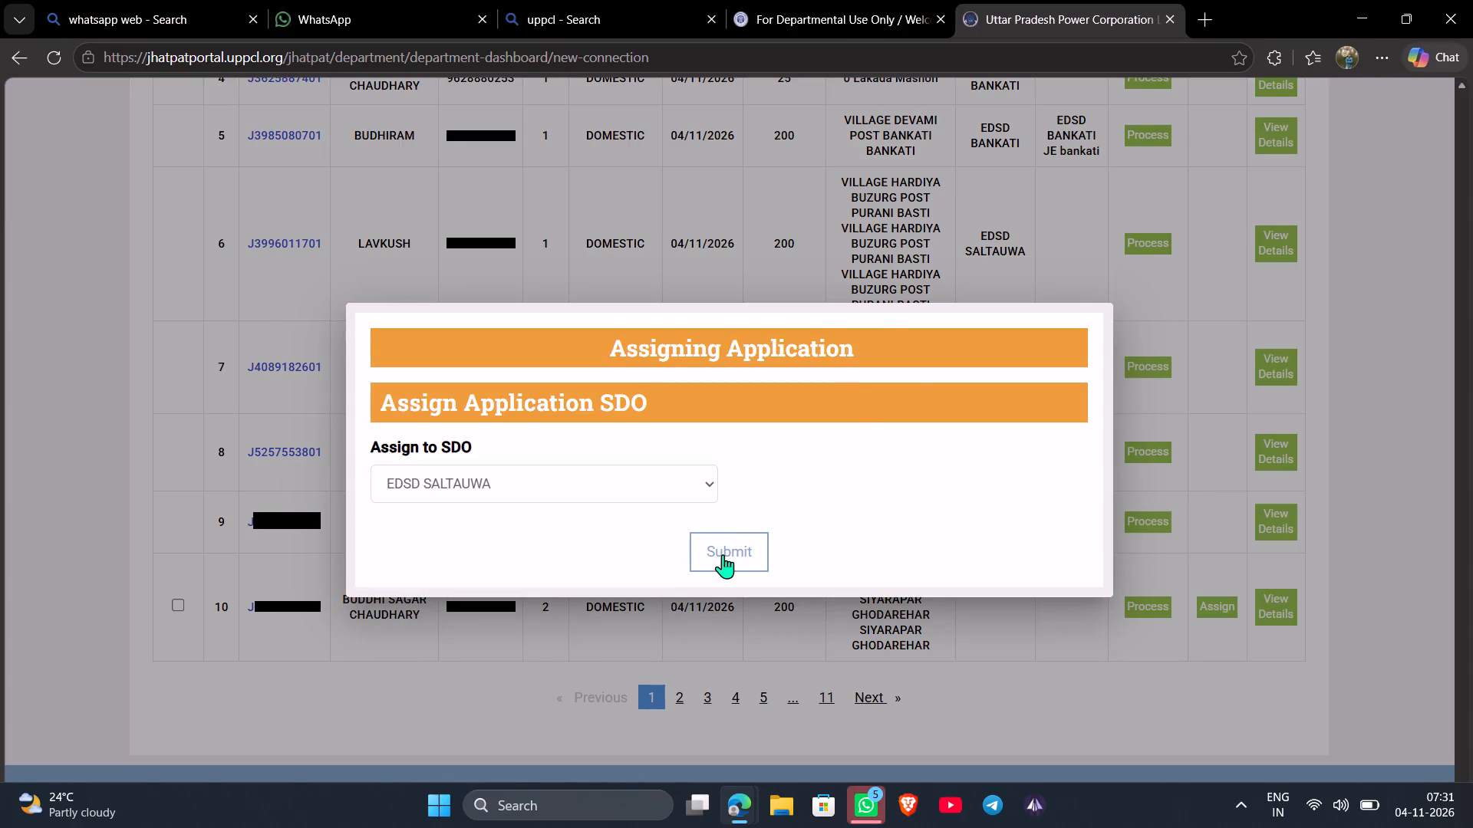
{"action": "left_click", "coordinate": [734, 472]}
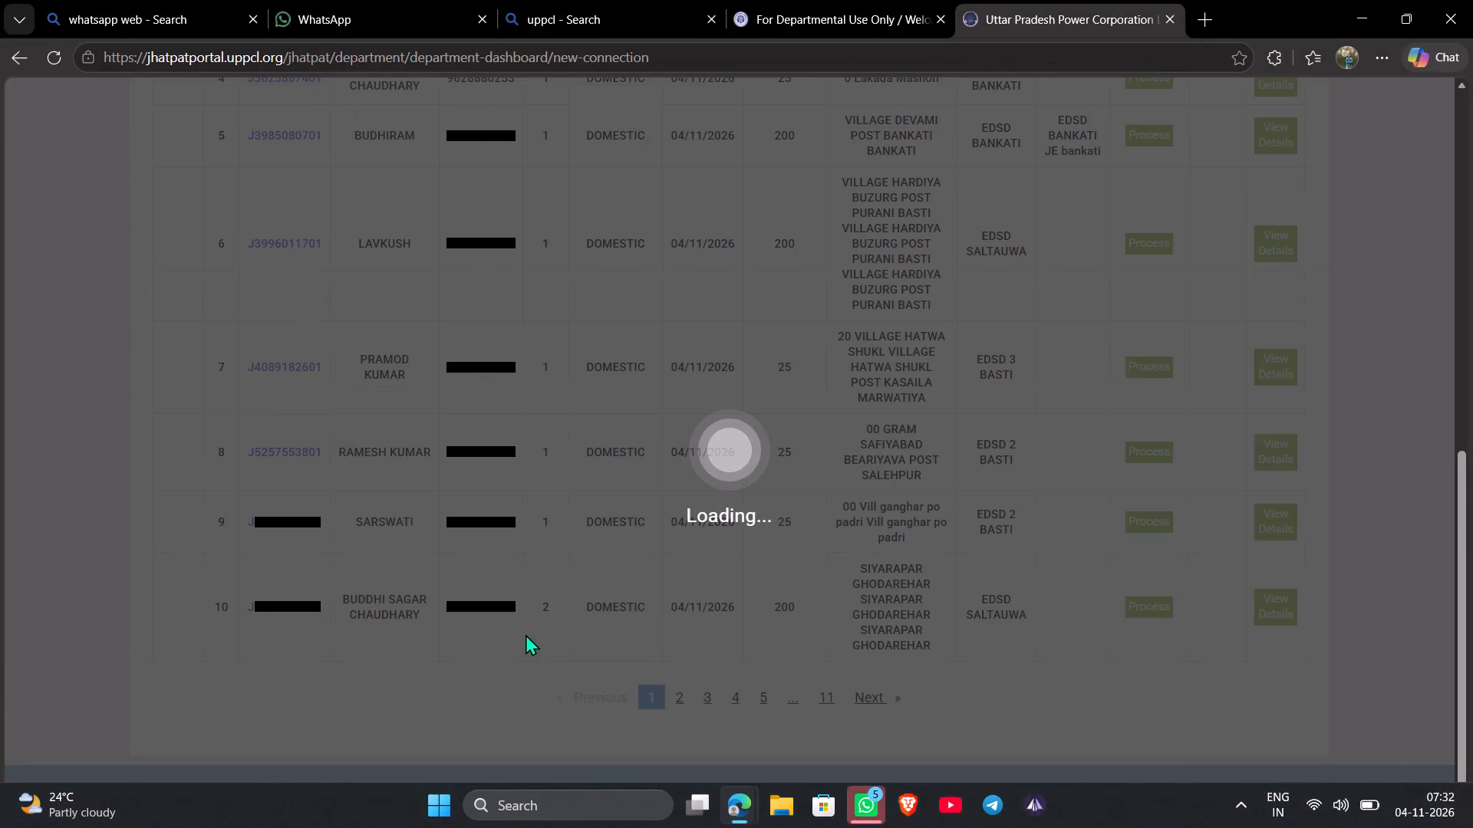
On page 2 of the request list, assign the request at serial number 1 to the SDO EDSD BANKATI and submit.
{"action": "left_click", "coordinate": [682, 692]}
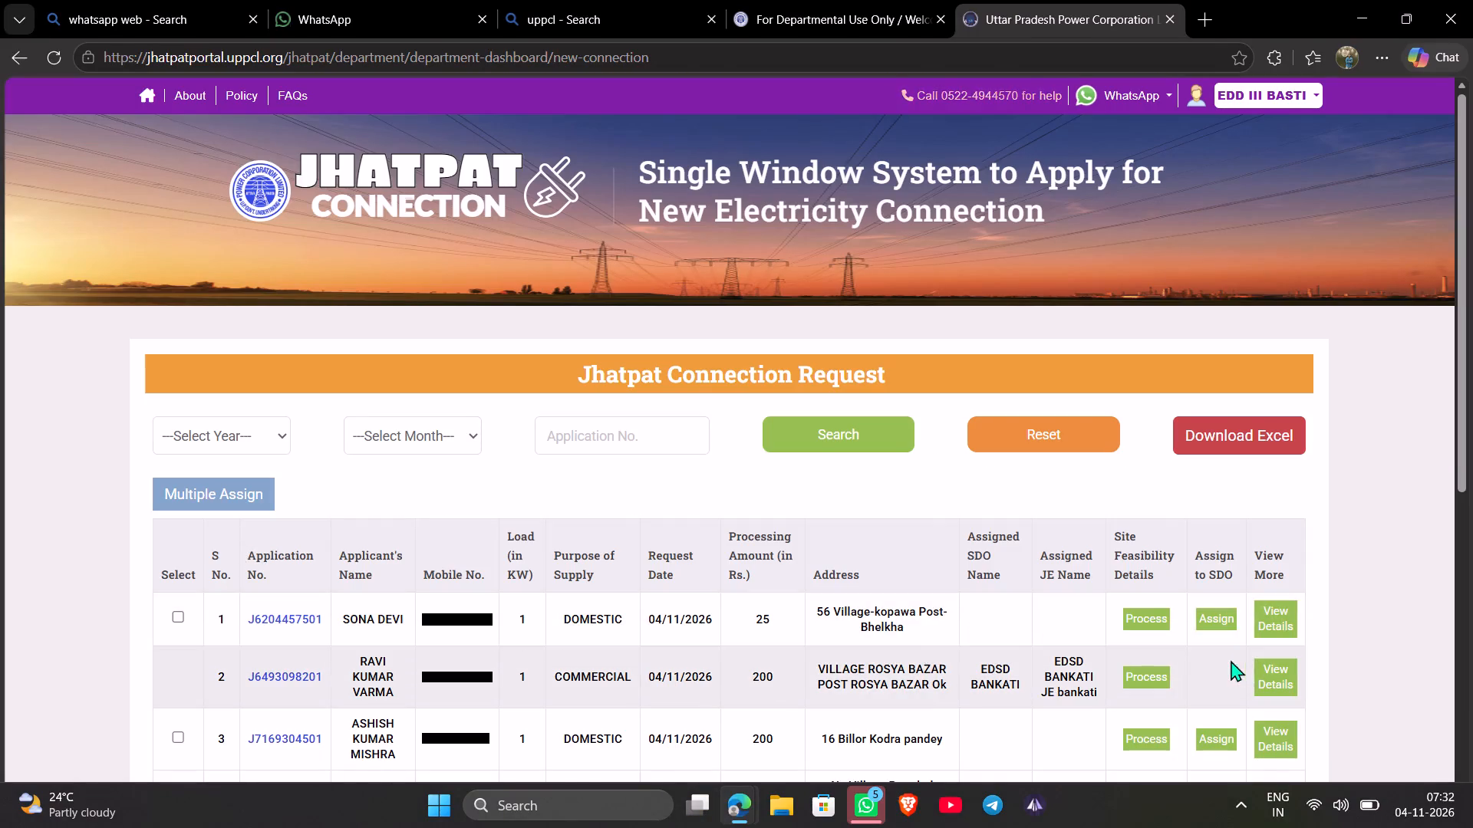
{"action": "left_click", "coordinate": [1221, 616]}
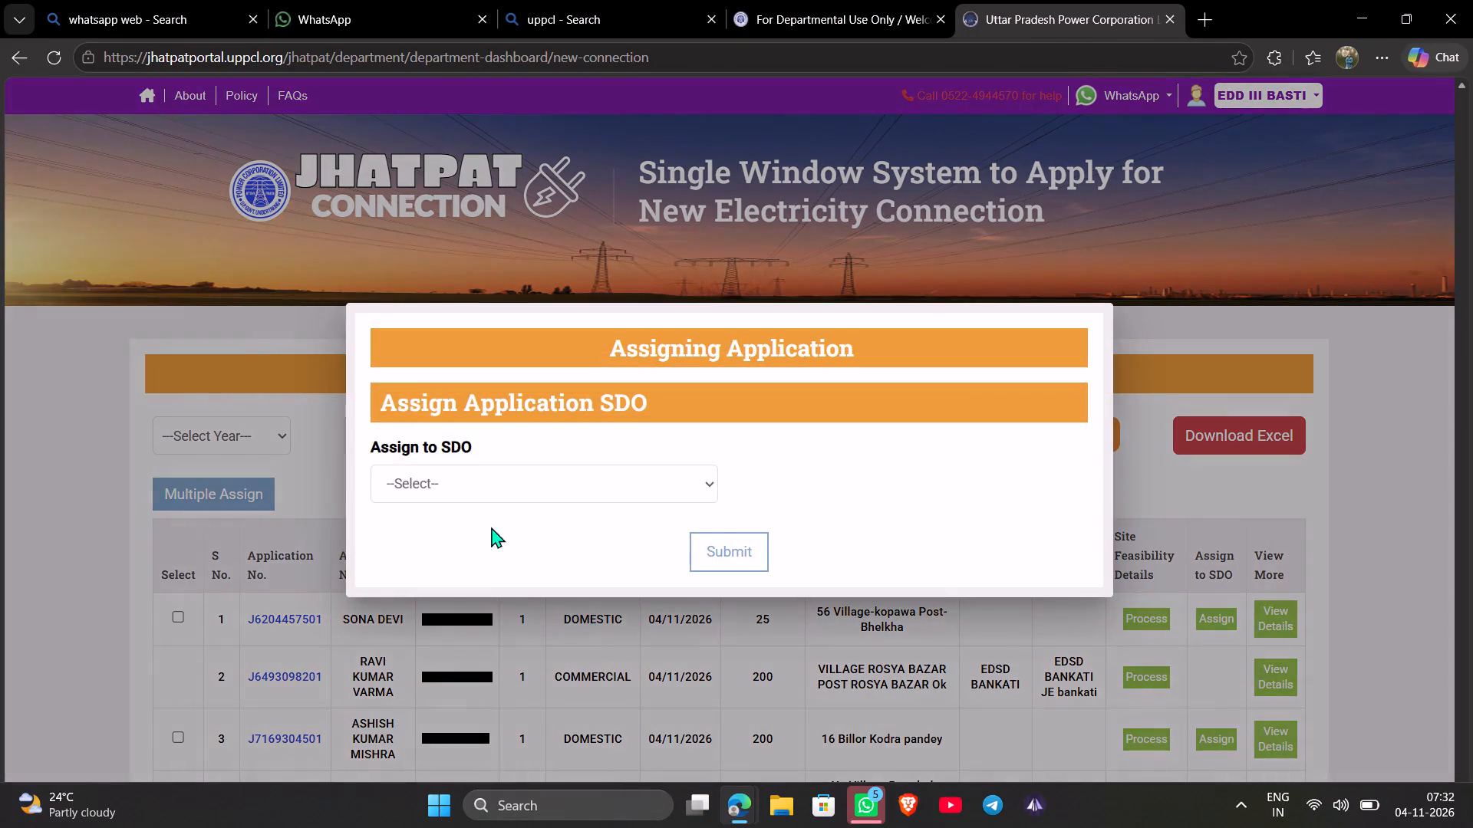
{"action": "left_click", "coordinate": [474, 480]}
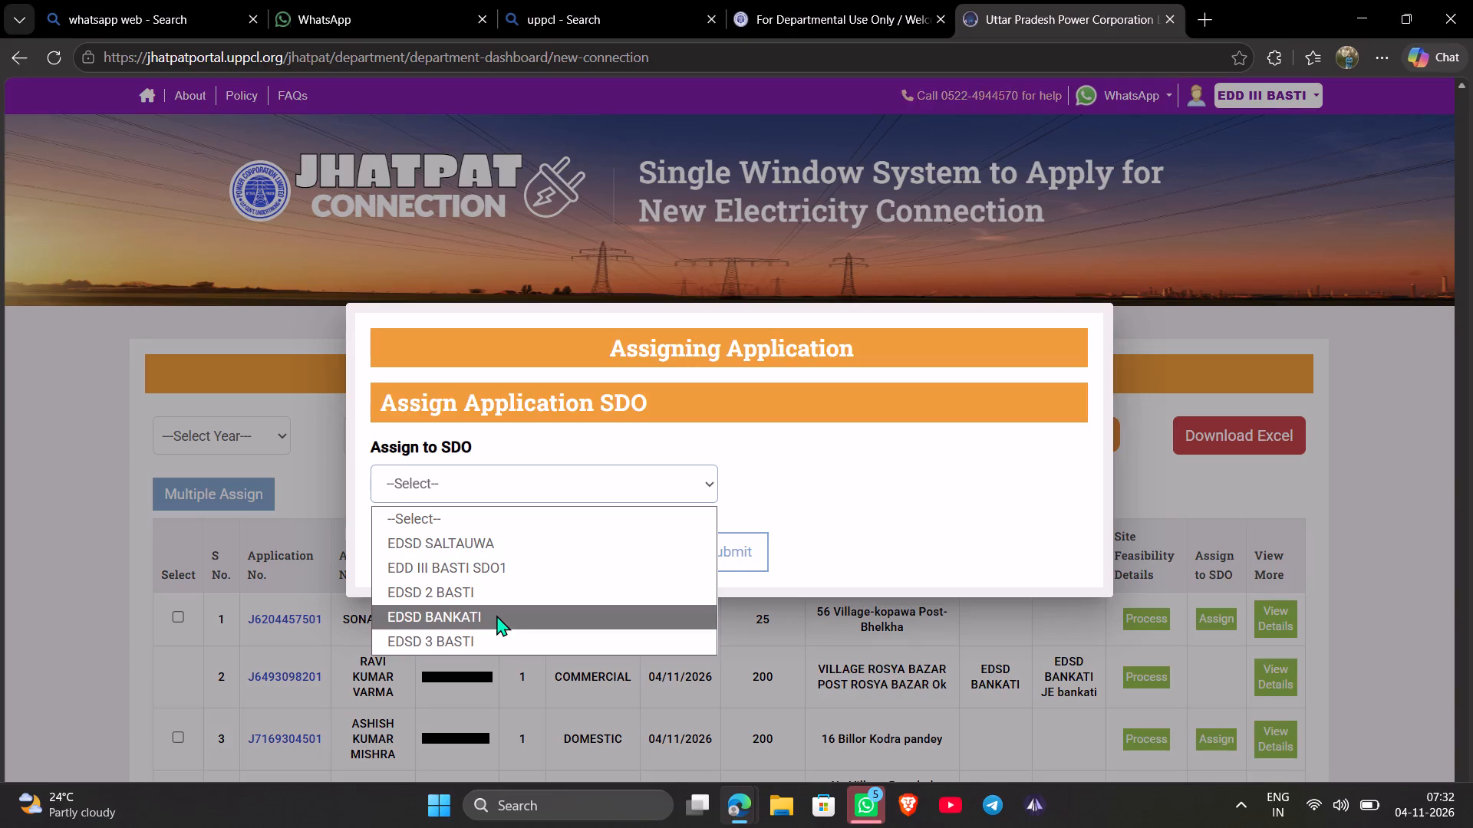
{"action": "left_click", "coordinate": [496, 615]}
{"action": "left_click", "coordinate": [736, 544]}
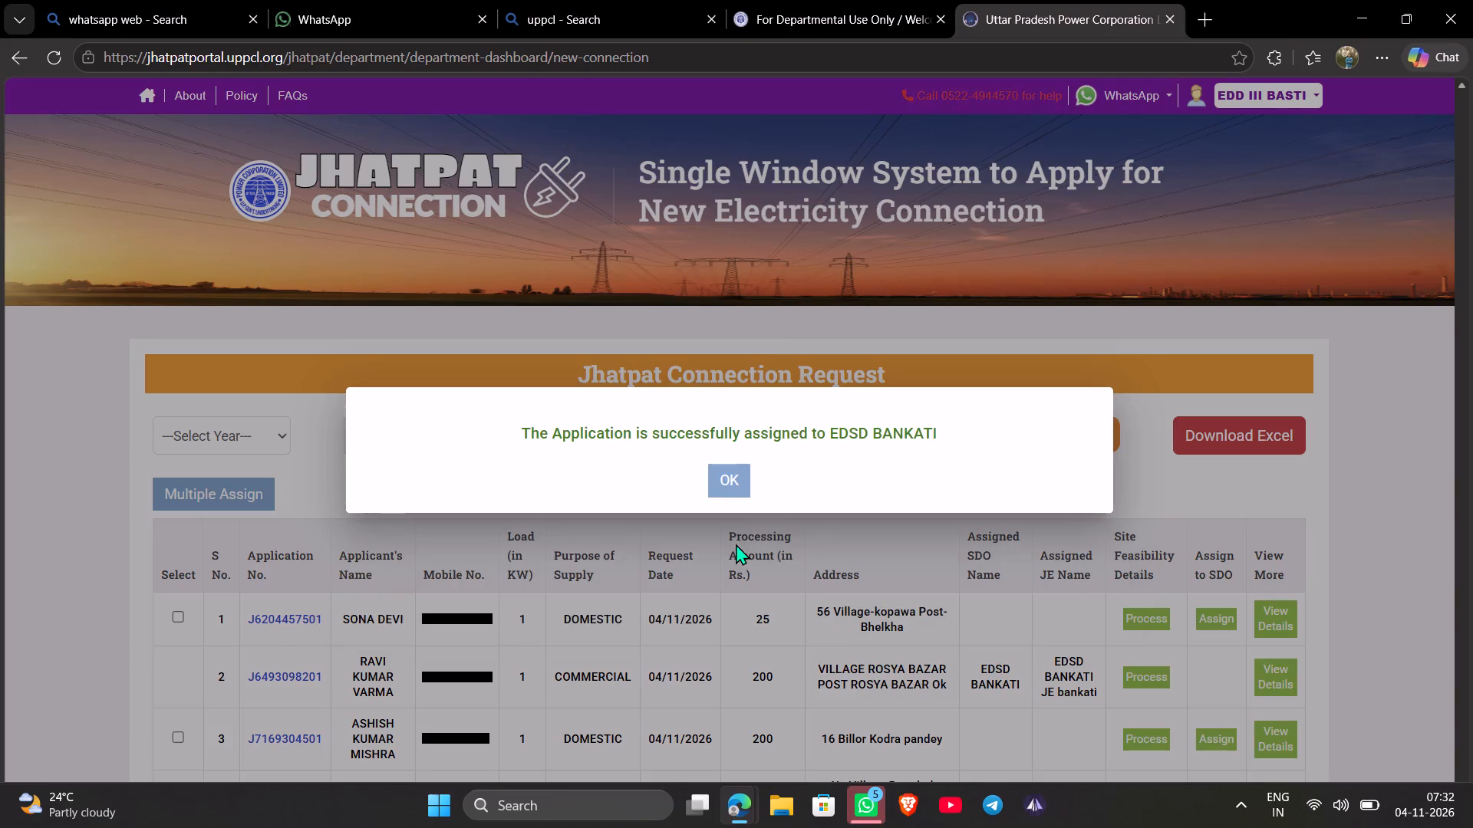
{"action": "left_click", "coordinate": [722, 461]}
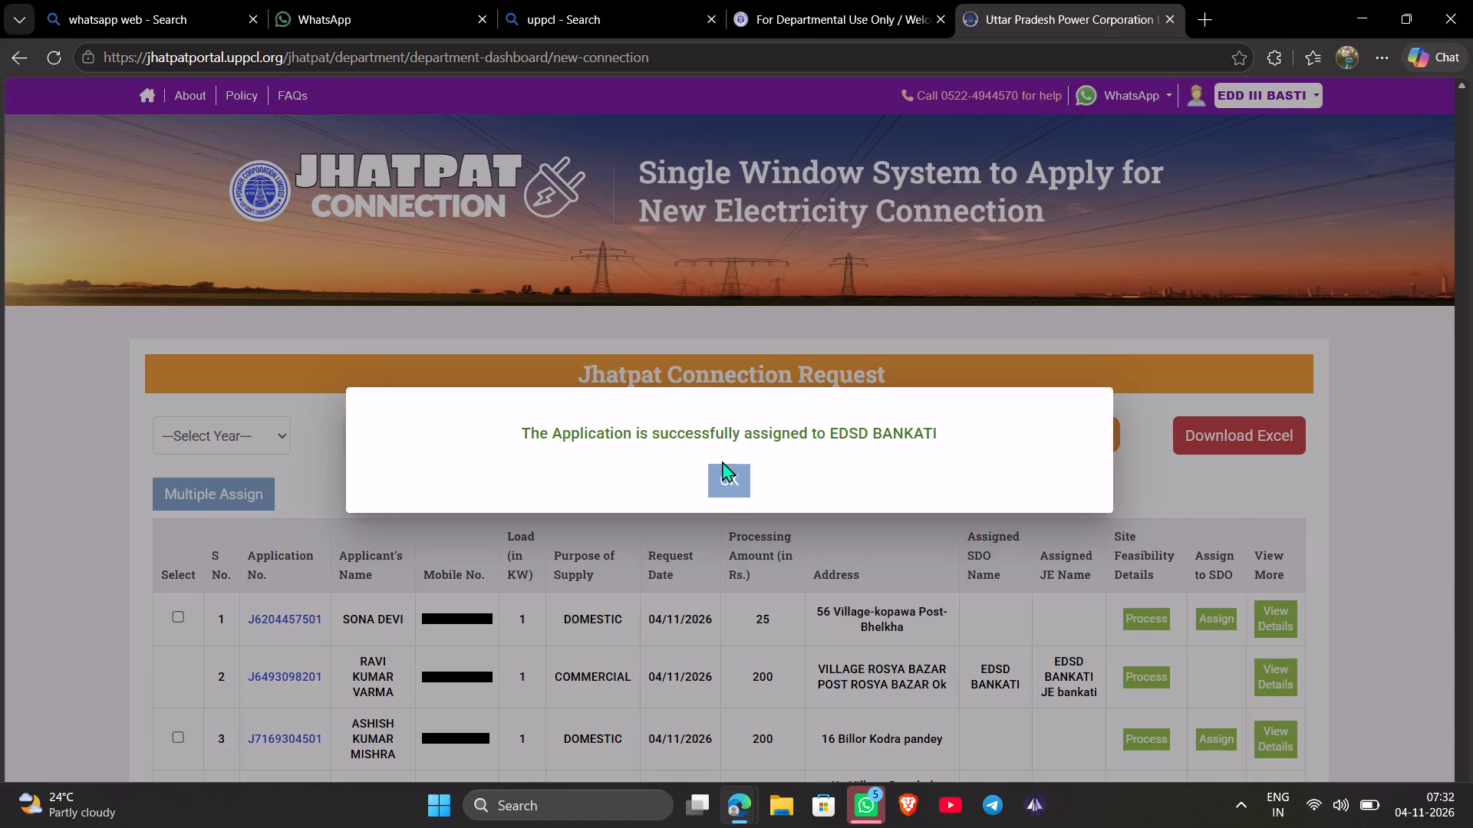
{"action": "left_click", "coordinate": [735, 474]}
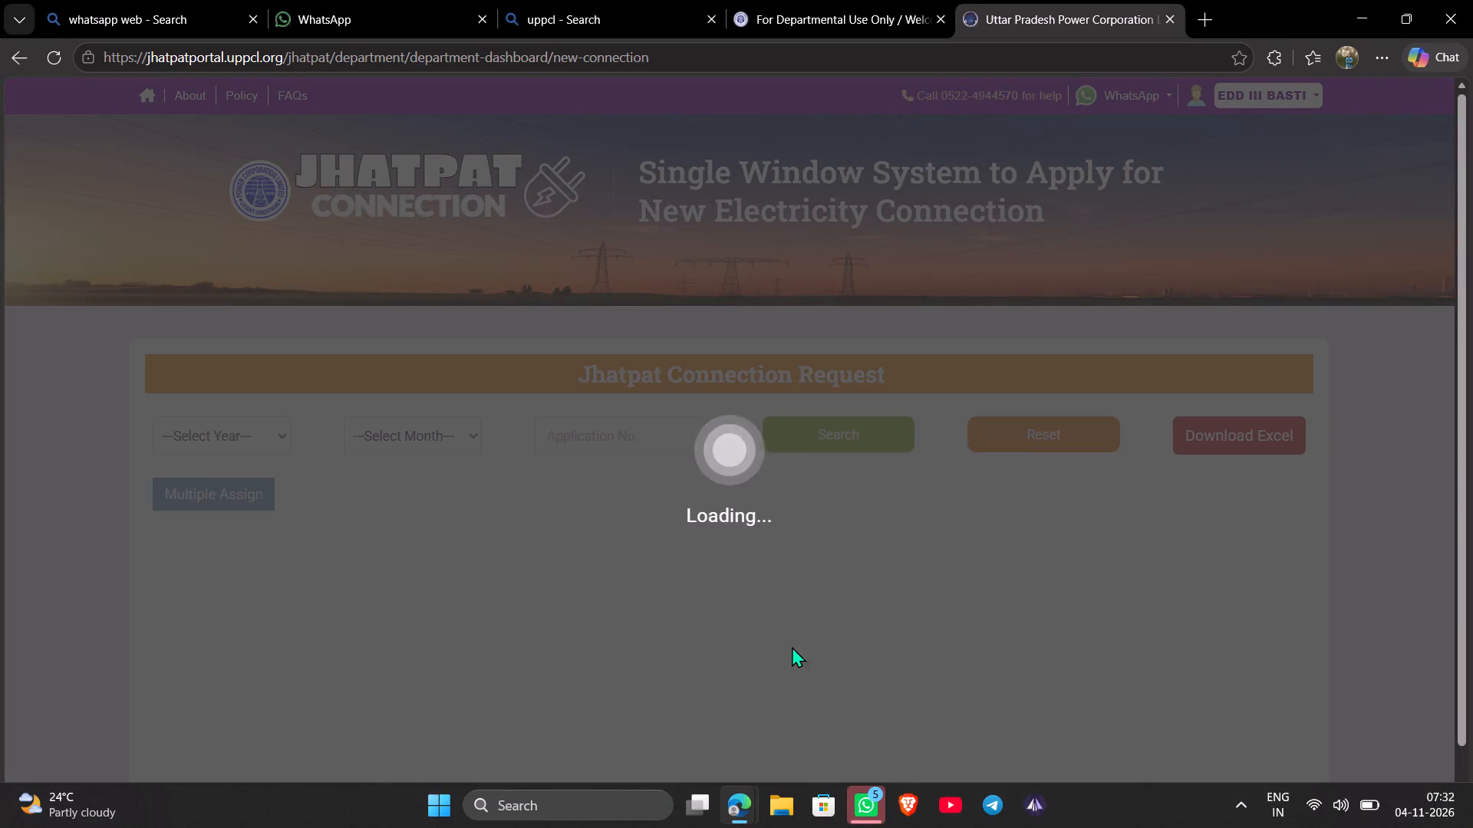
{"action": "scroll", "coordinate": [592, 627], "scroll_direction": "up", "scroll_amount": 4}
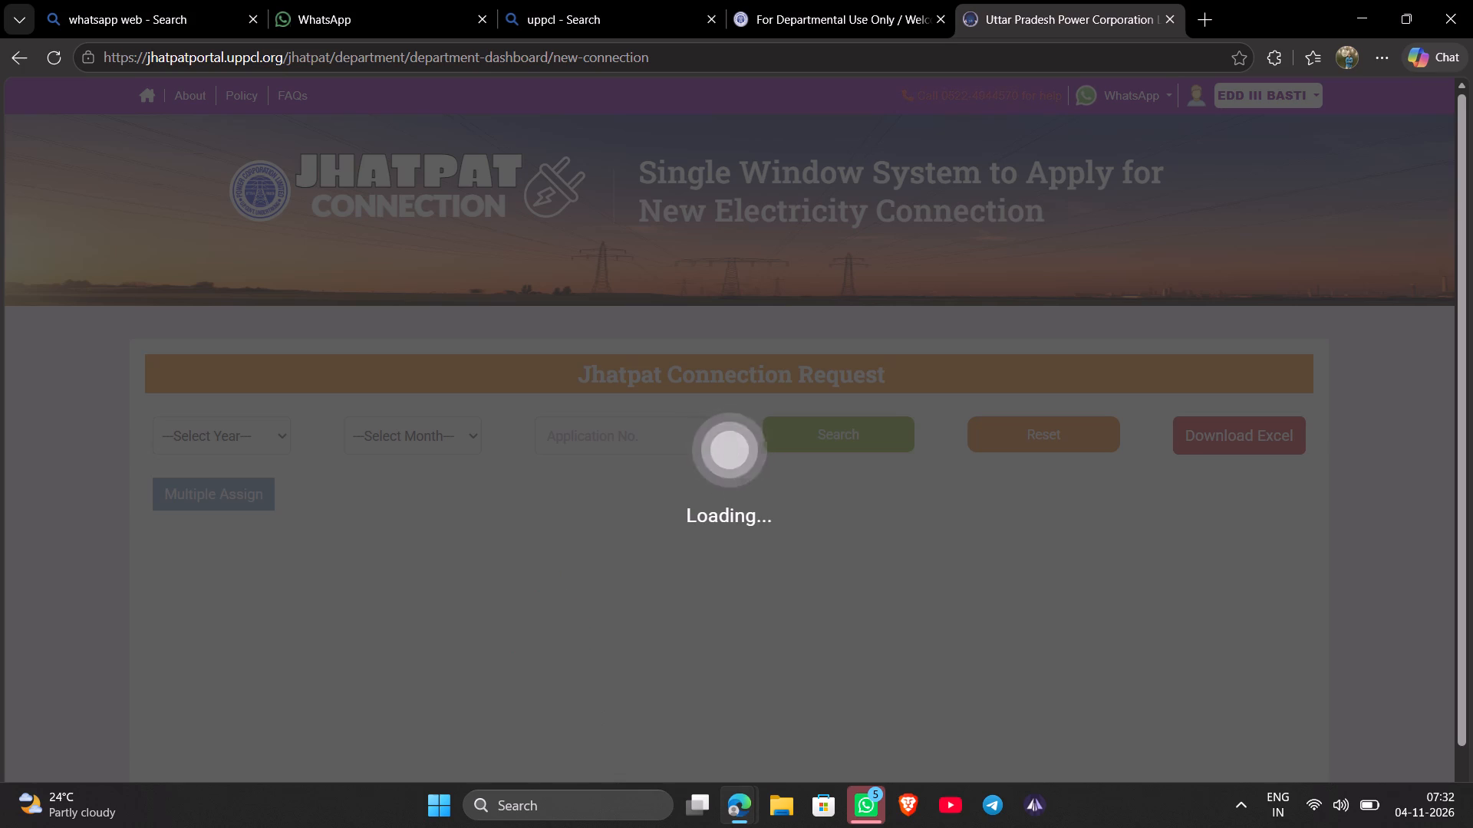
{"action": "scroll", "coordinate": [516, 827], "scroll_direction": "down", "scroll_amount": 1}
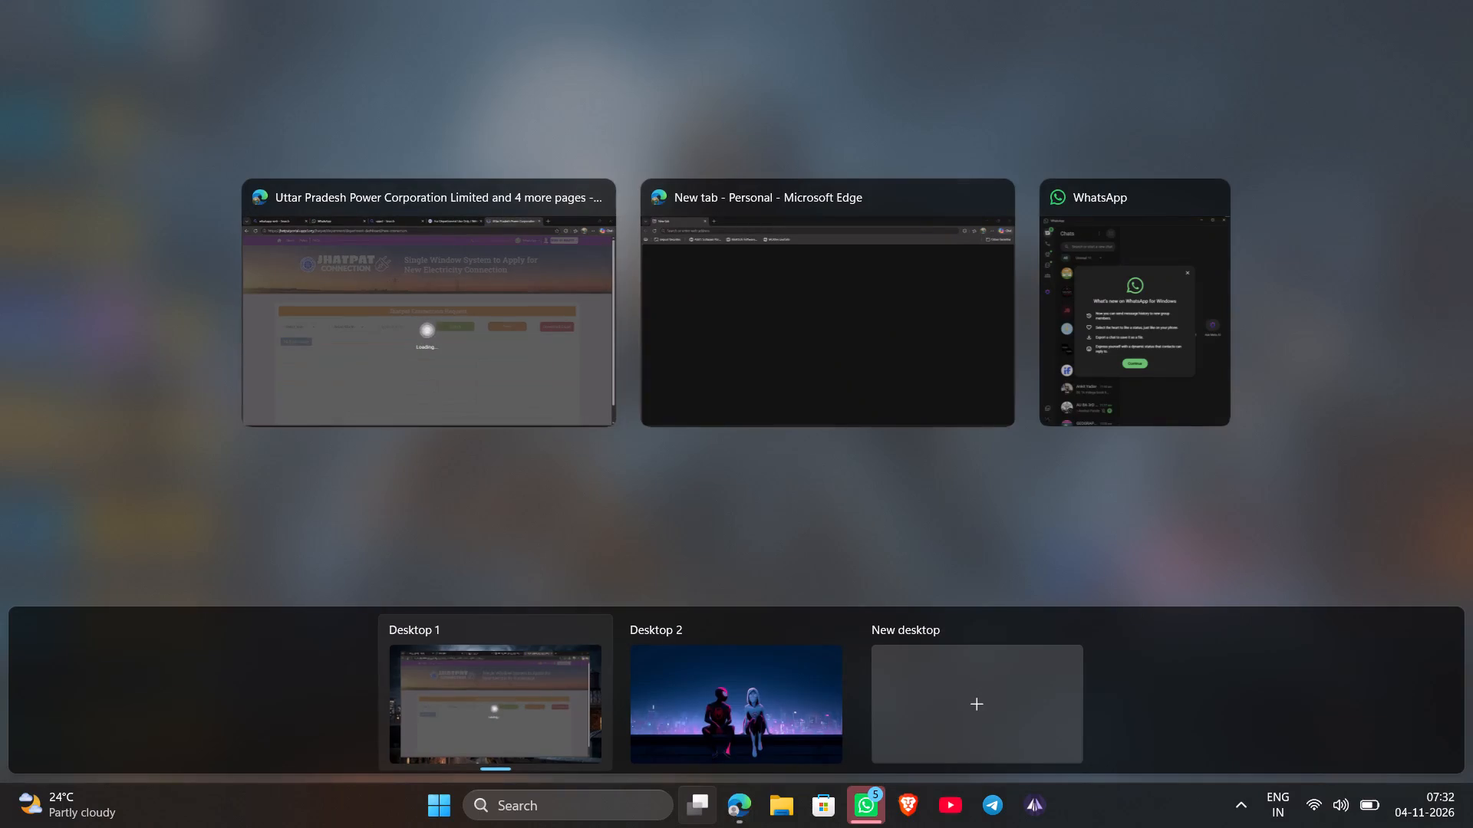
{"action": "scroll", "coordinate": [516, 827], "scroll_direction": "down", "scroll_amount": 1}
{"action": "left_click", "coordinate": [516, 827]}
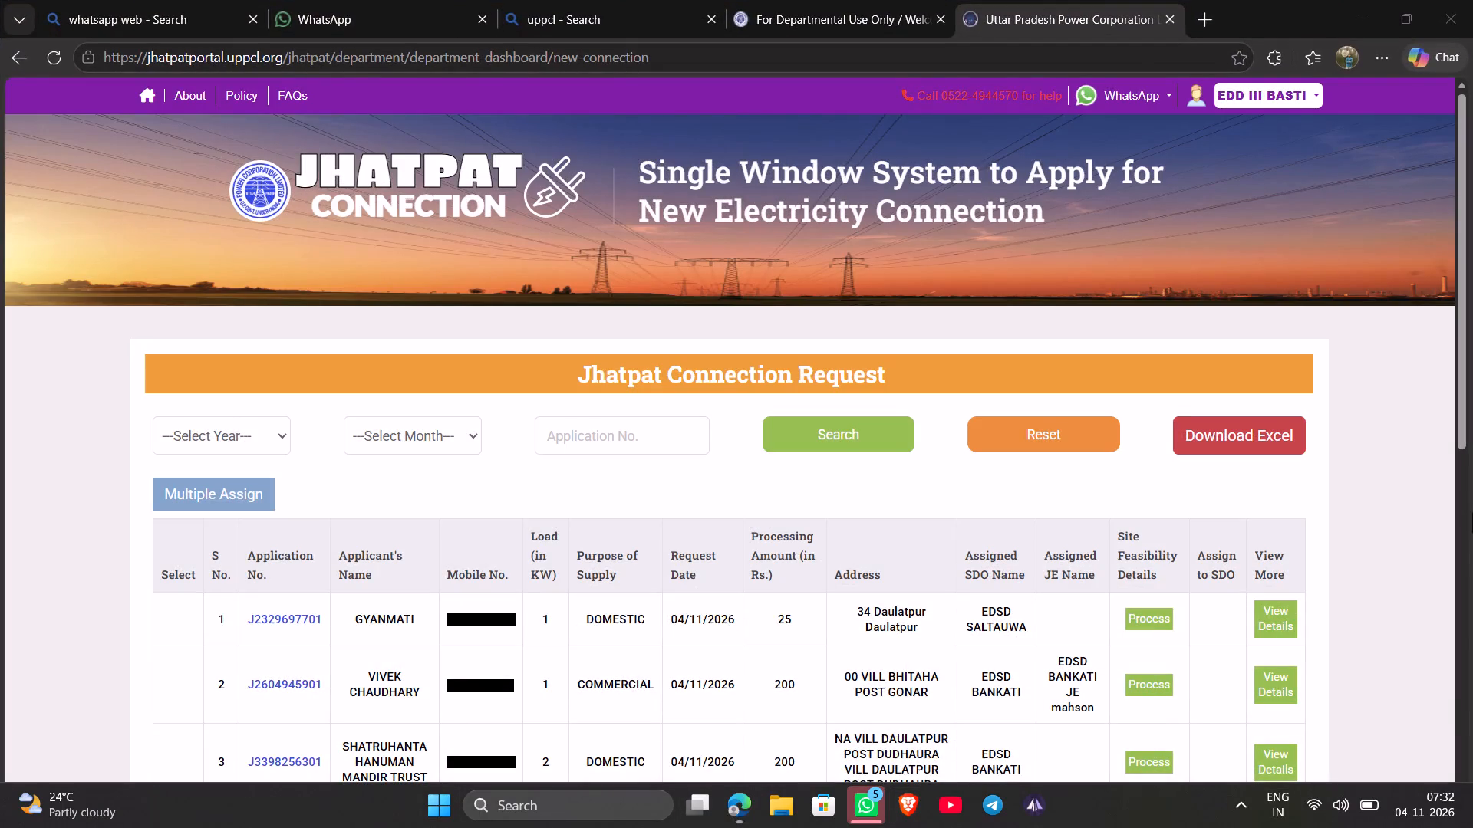
Return to page 2 of the request list and examine the applicant's personal details for serial number 1, then close them.
{"action": "left_click", "coordinate": [1469, 724]}
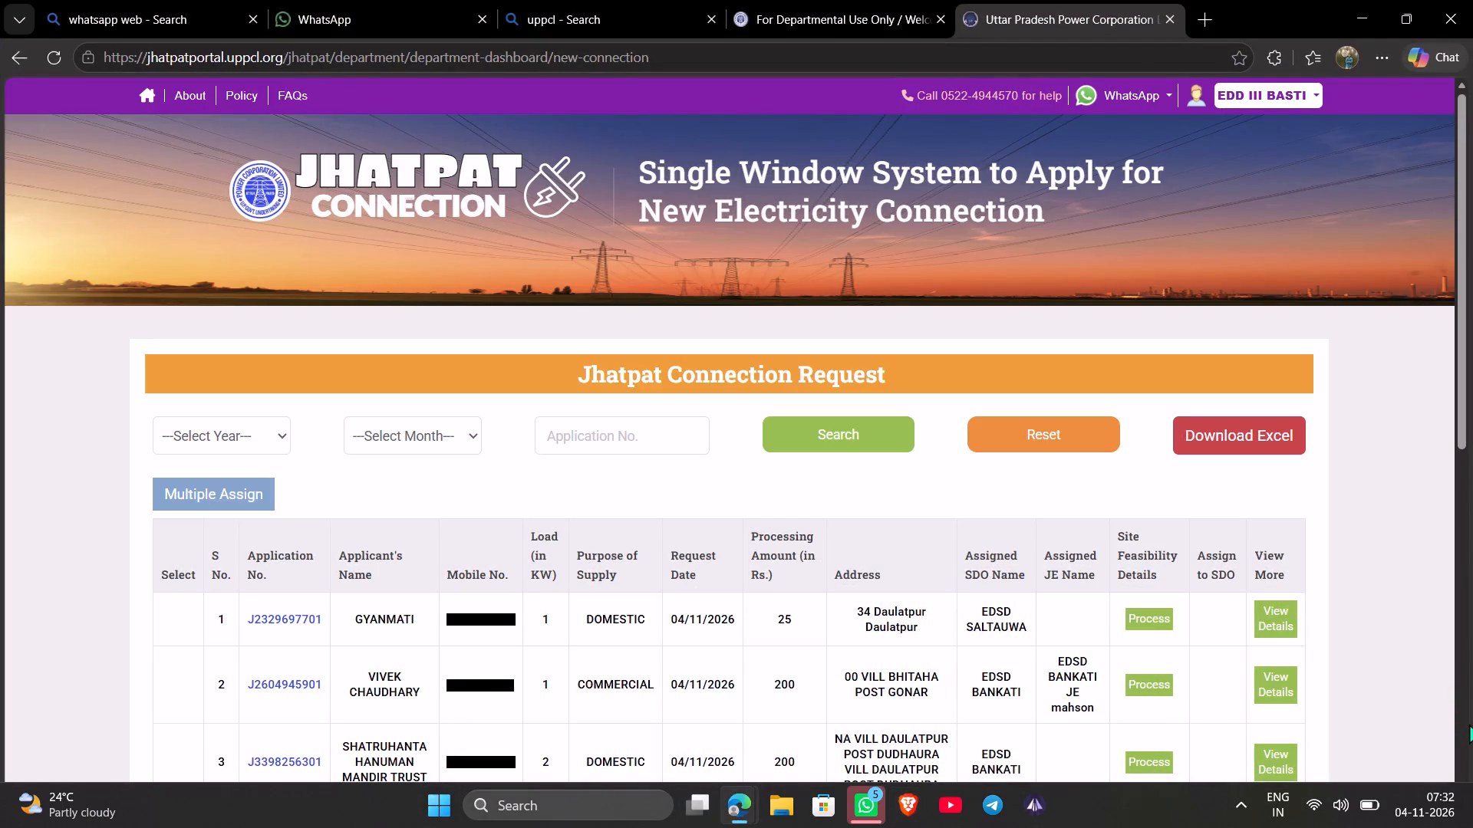
{"action": "double_click", "coordinate": [1455, 721]}
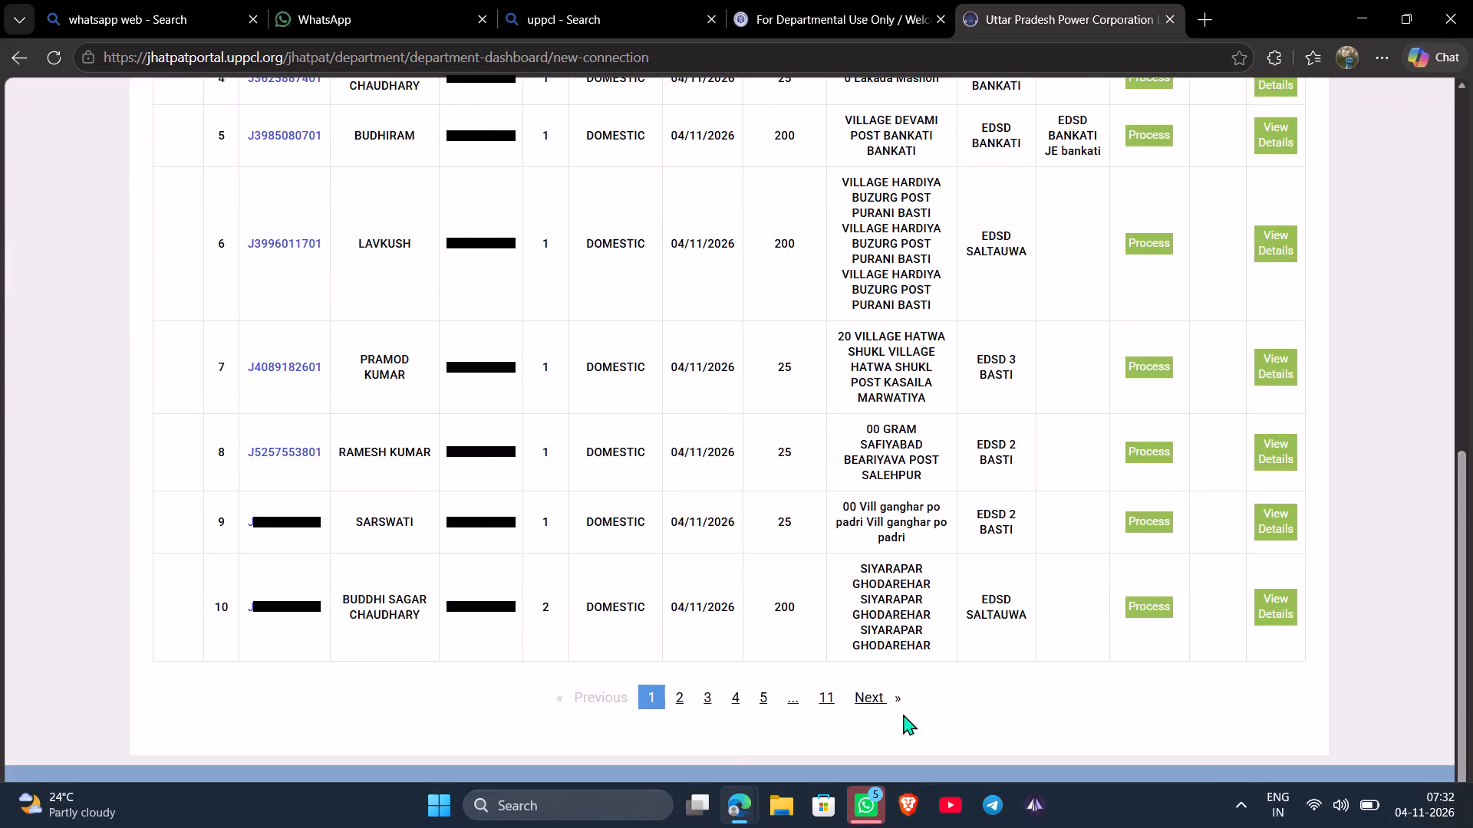
{"action": "left_click", "coordinate": [681, 697]}
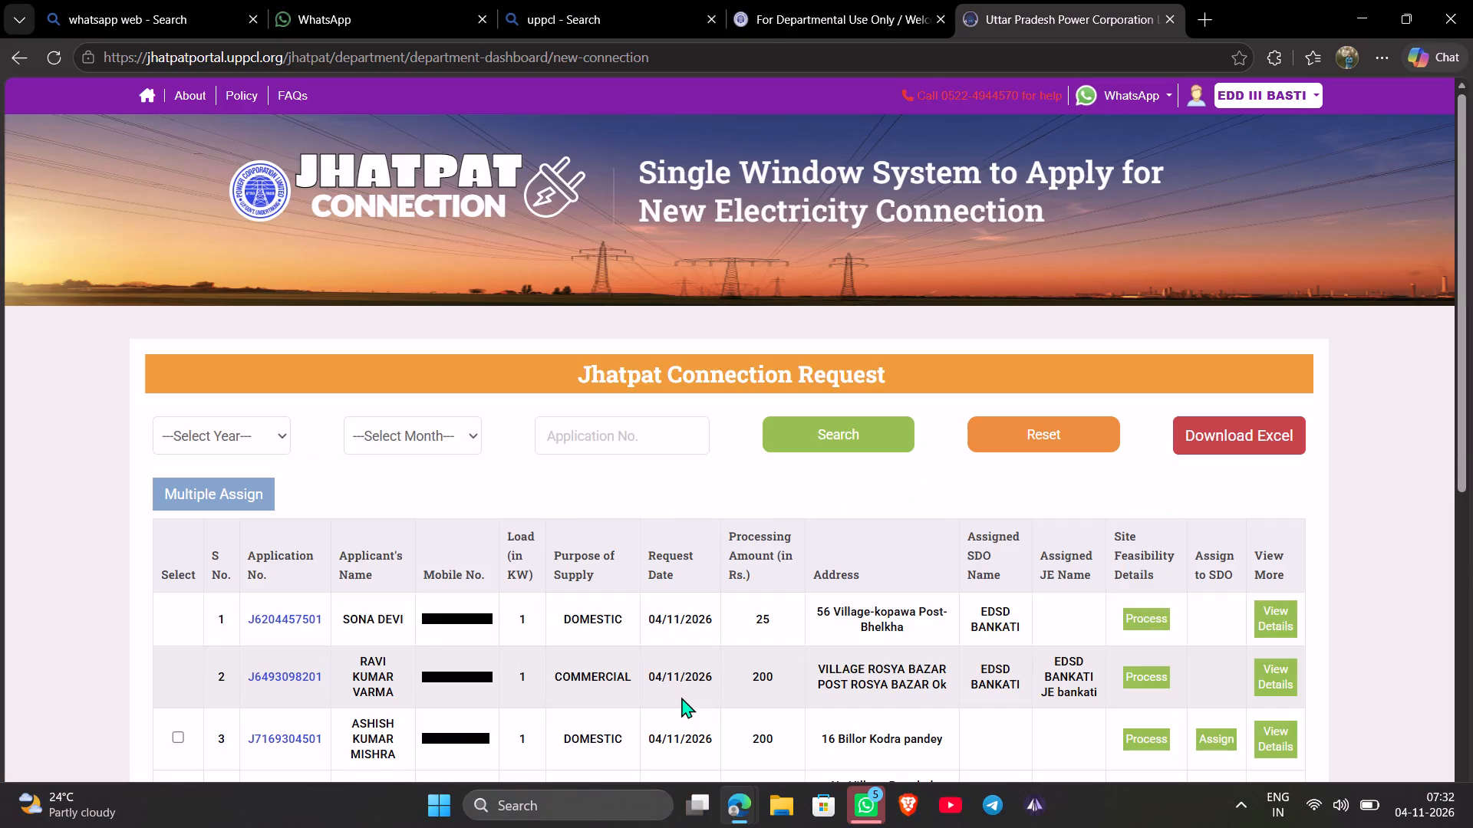
{"action": "left_click", "coordinate": [287, 619]}
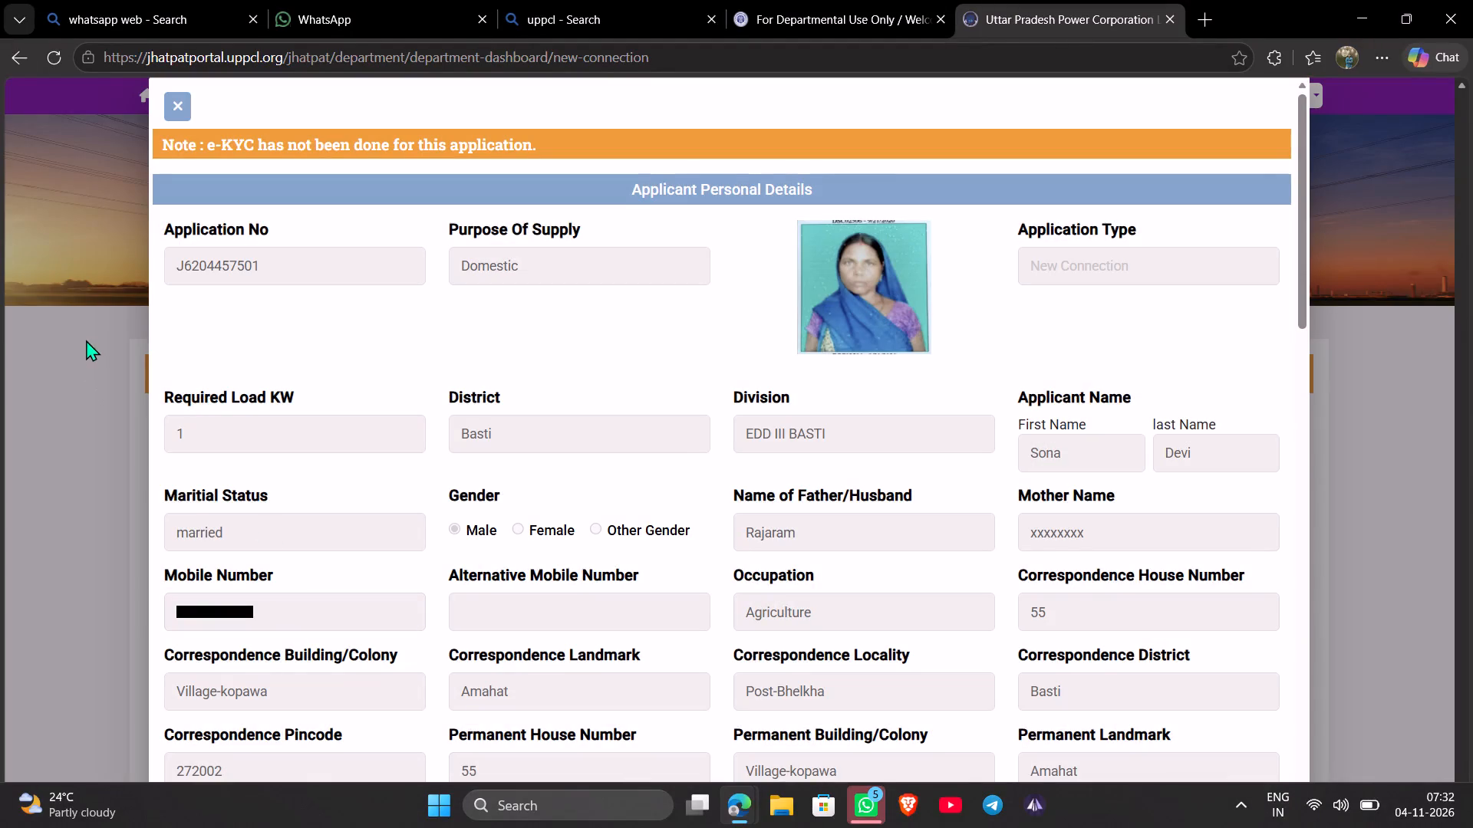
{"action": "left_click", "coordinate": [175, 118]}
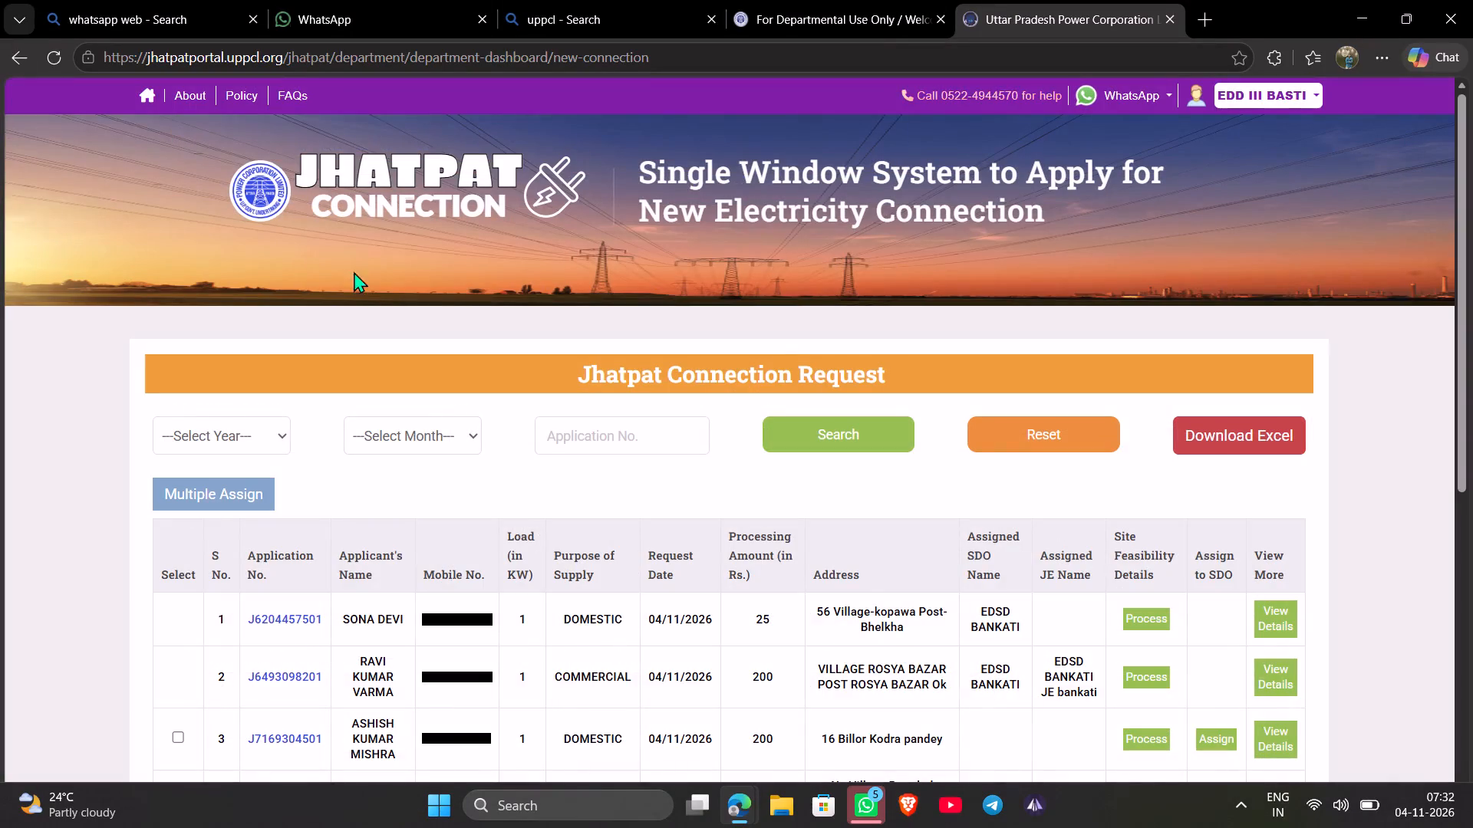
On page 2 of the request list, assign the request at serial number 3 to the SDO EDSD 3 BASTI and submit.
{"action": "left_click", "coordinate": [1459, 757]}
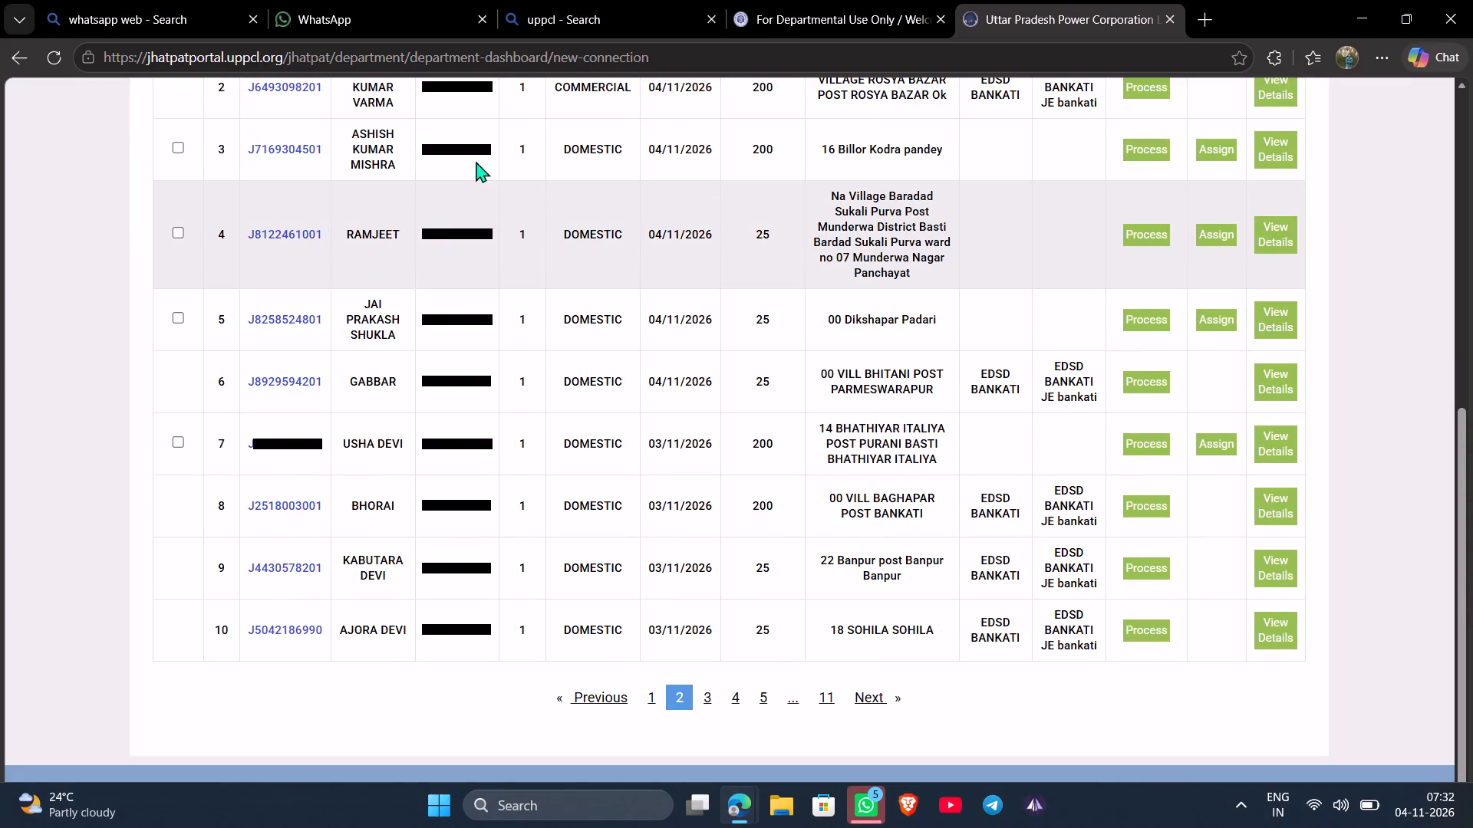
{"action": "left_click", "coordinate": [1214, 155]}
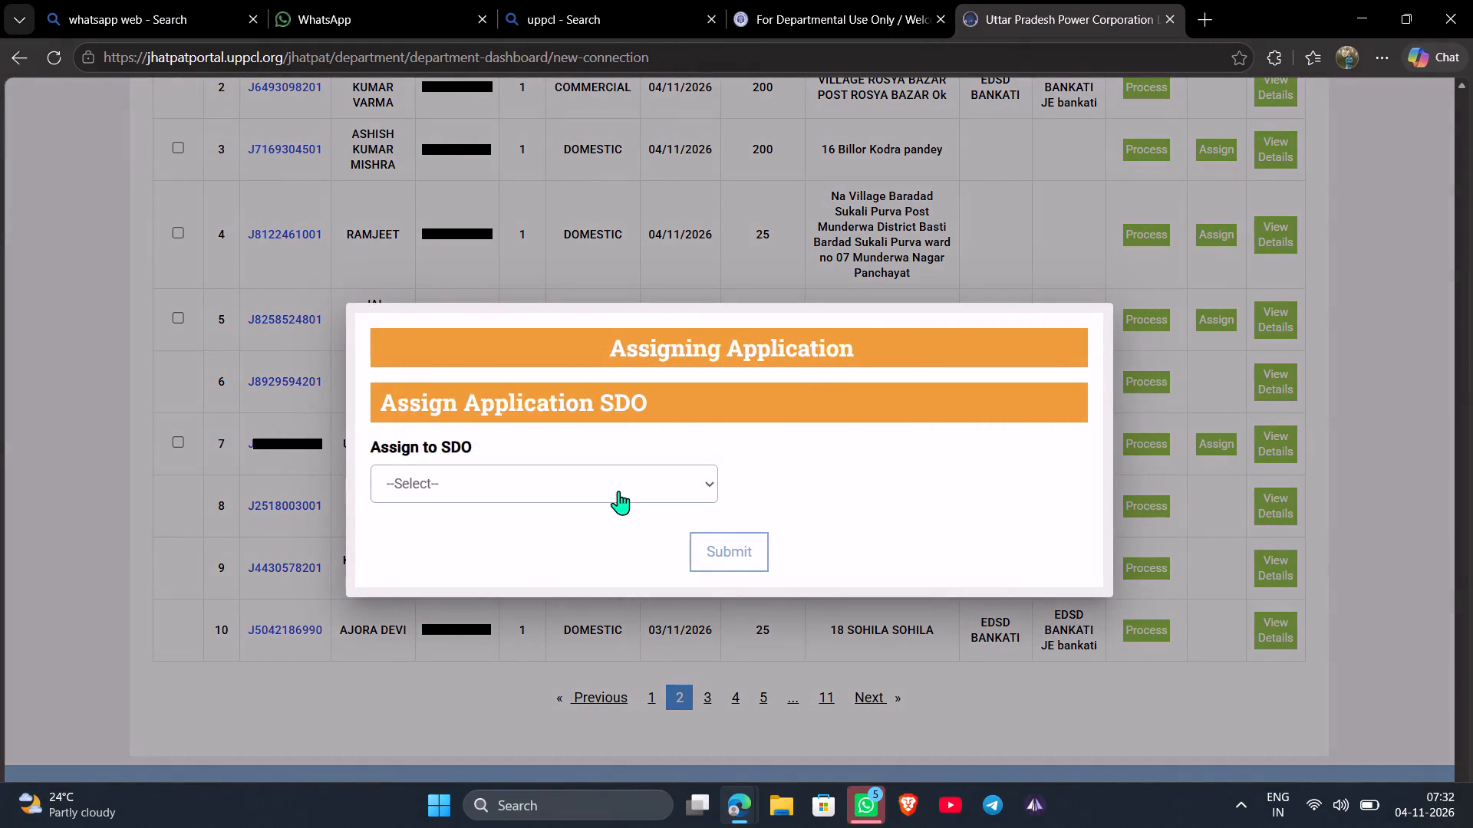
{"action": "left_click", "coordinate": [618, 491]}
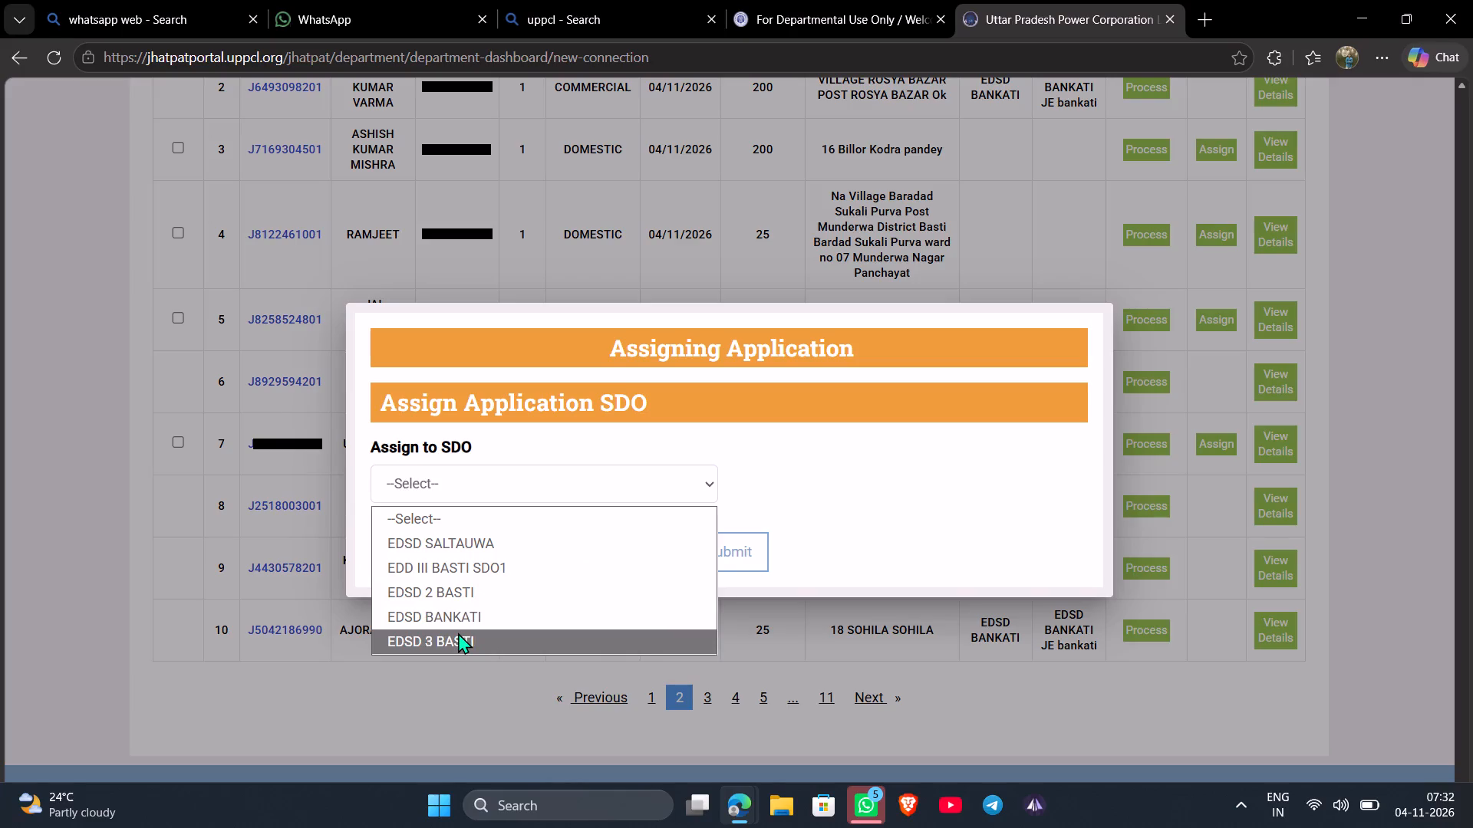
{"action": "left_click", "coordinate": [458, 632]}
{"action": "left_click", "coordinate": [721, 559]}
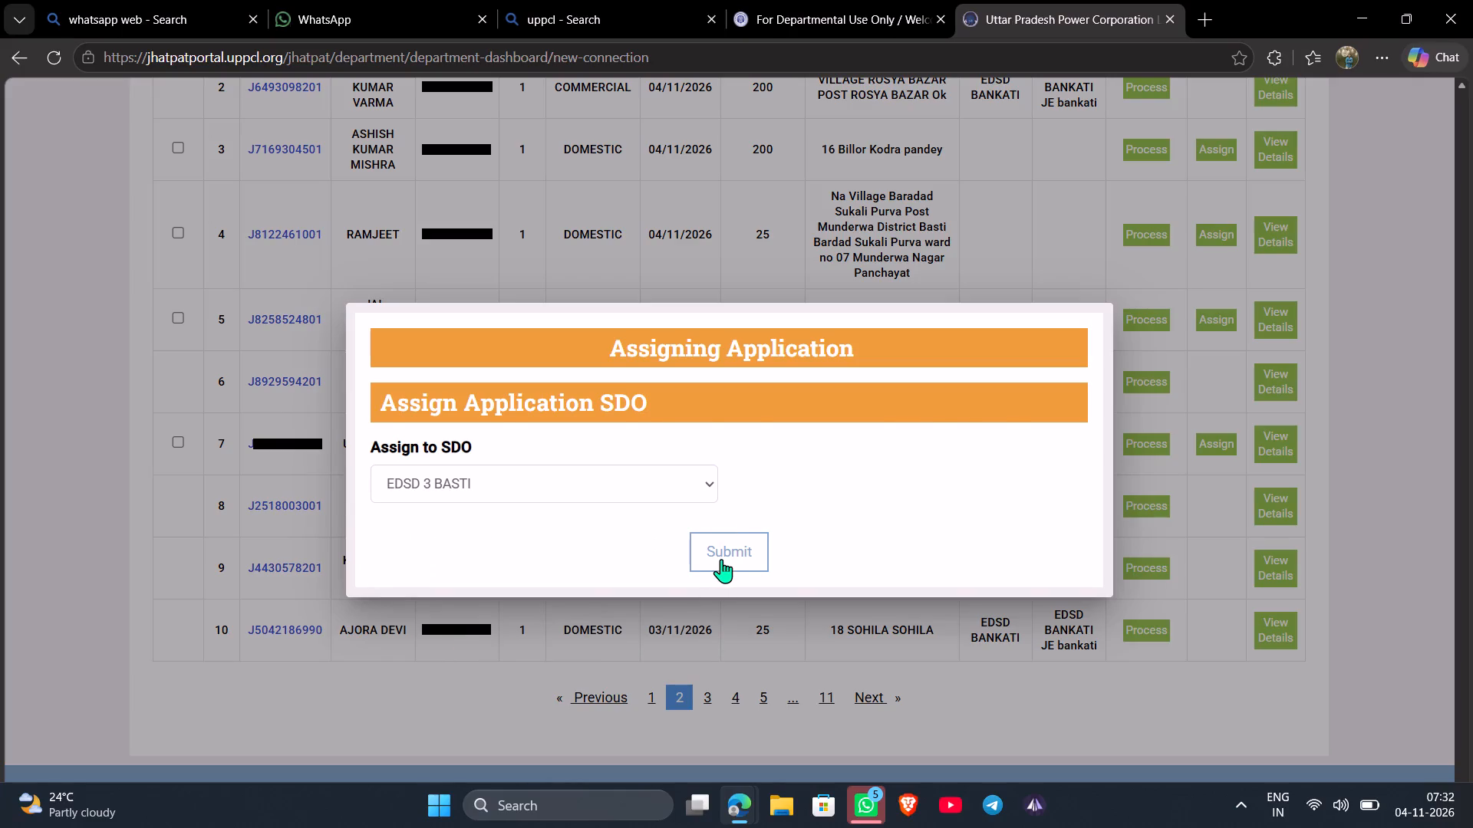
{"action": "left_click", "coordinate": [723, 487]}
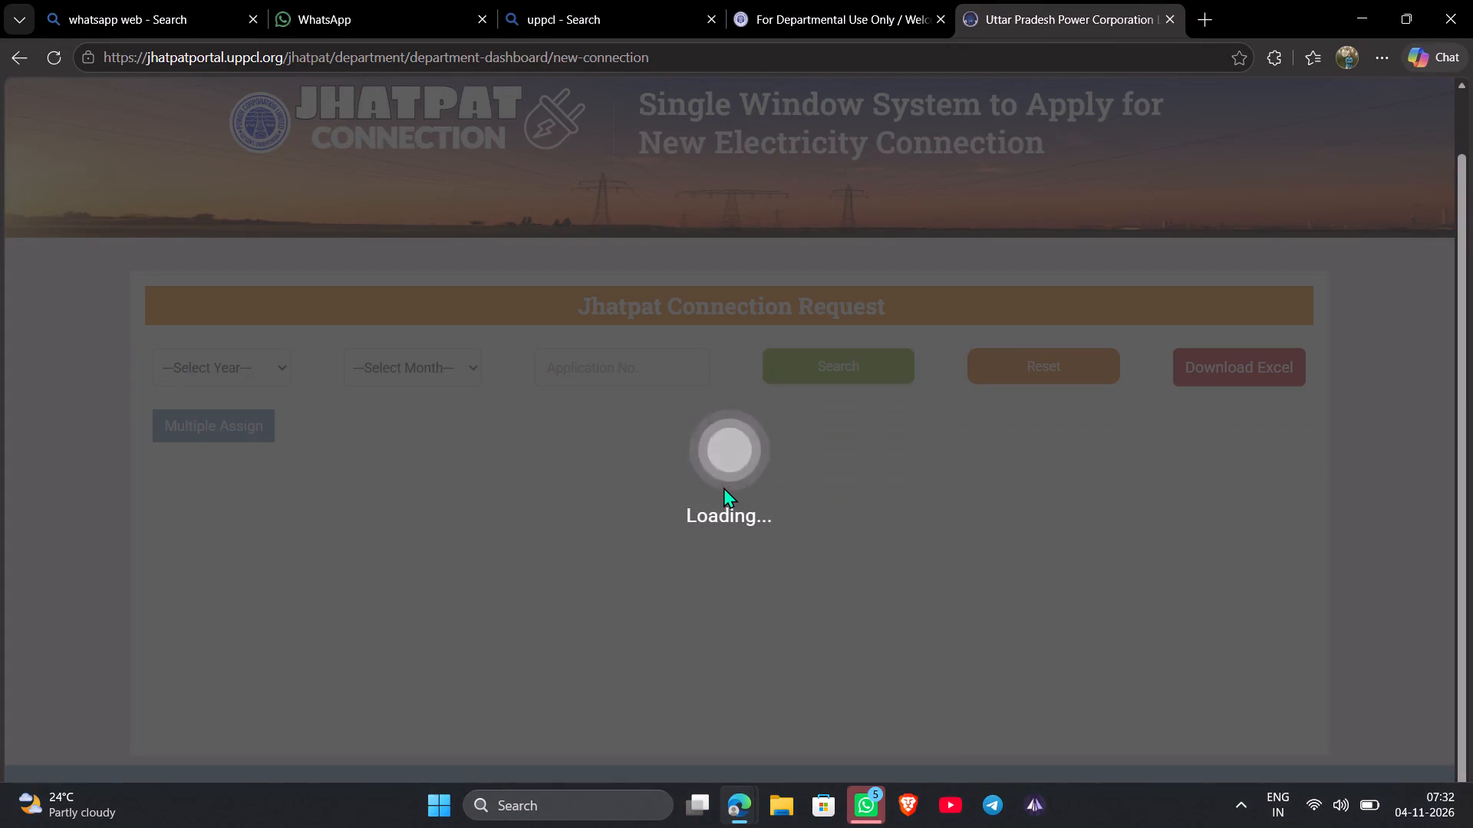
Return to page 2 of the connection request list and look over the requests that still have no assigned SDO.
{"action": "scroll", "coordinate": [723, 487], "scroll_direction": "up", "scroll_amount": 1}
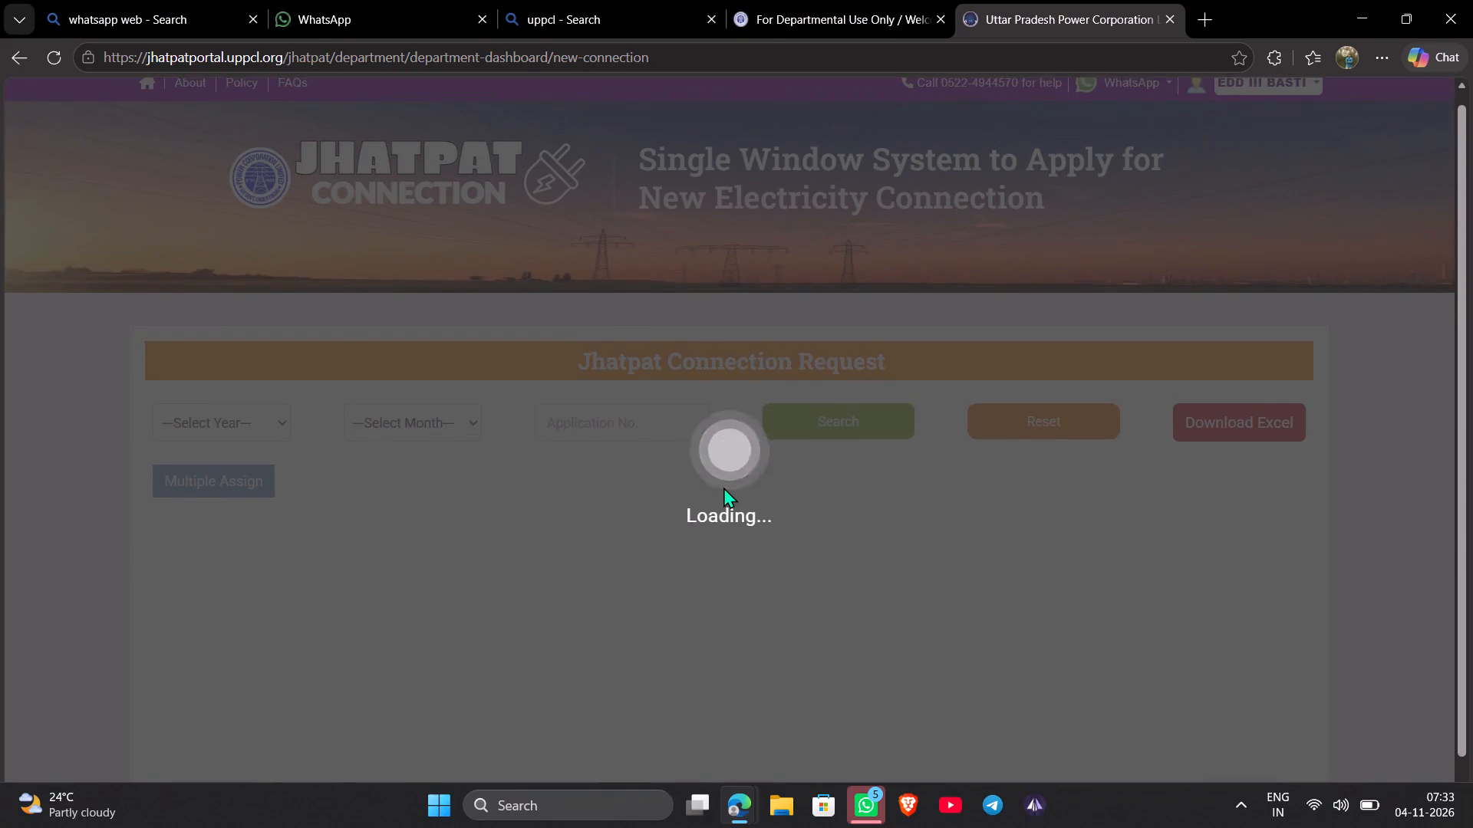
{"action": "scroll", "coordinate": [723, 487], "scroll_direction": "up", "scroll_amount": 1}
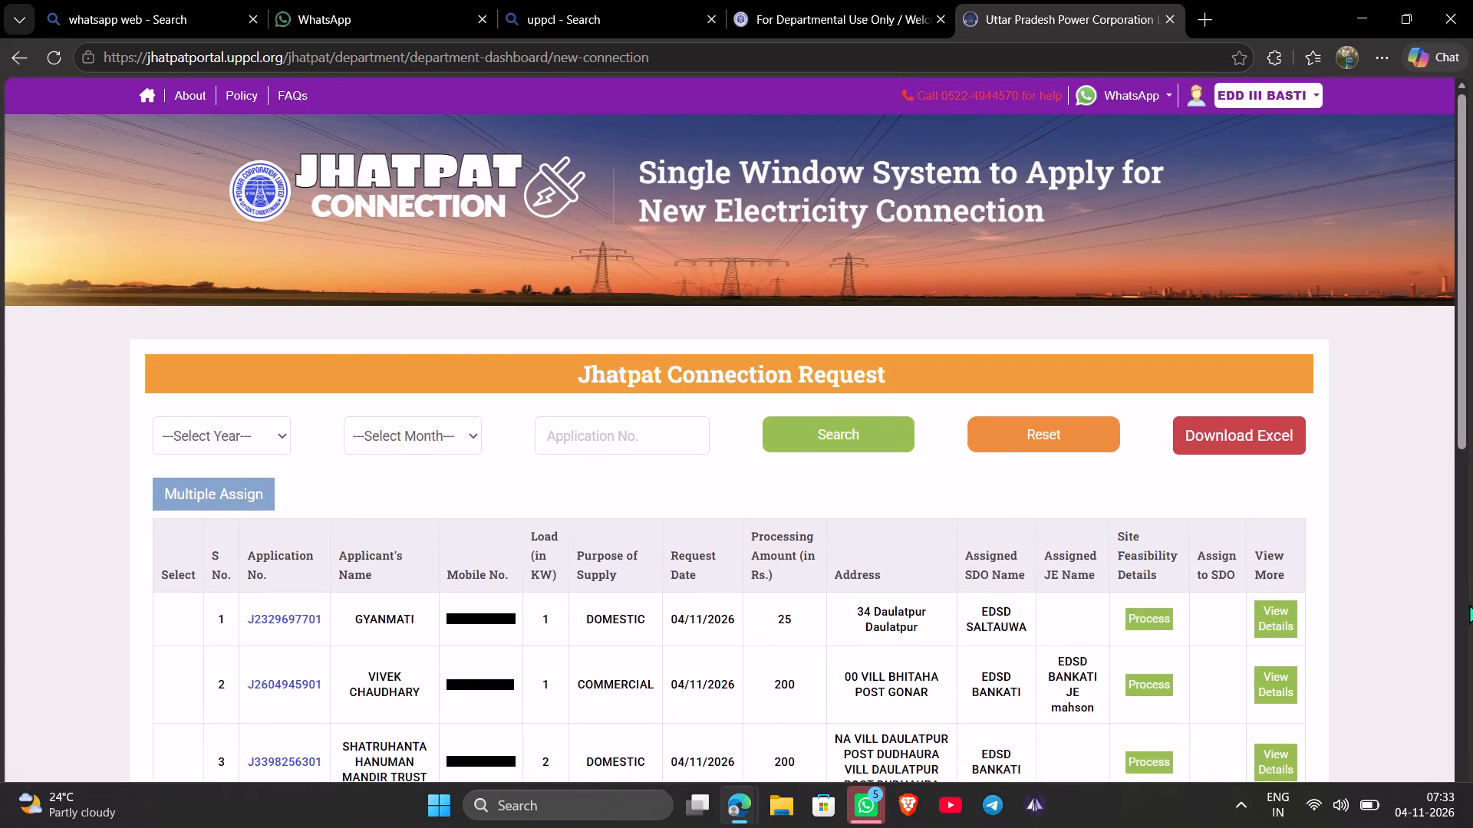
{"action": "left_click", "coordinate": [1466, 609]}
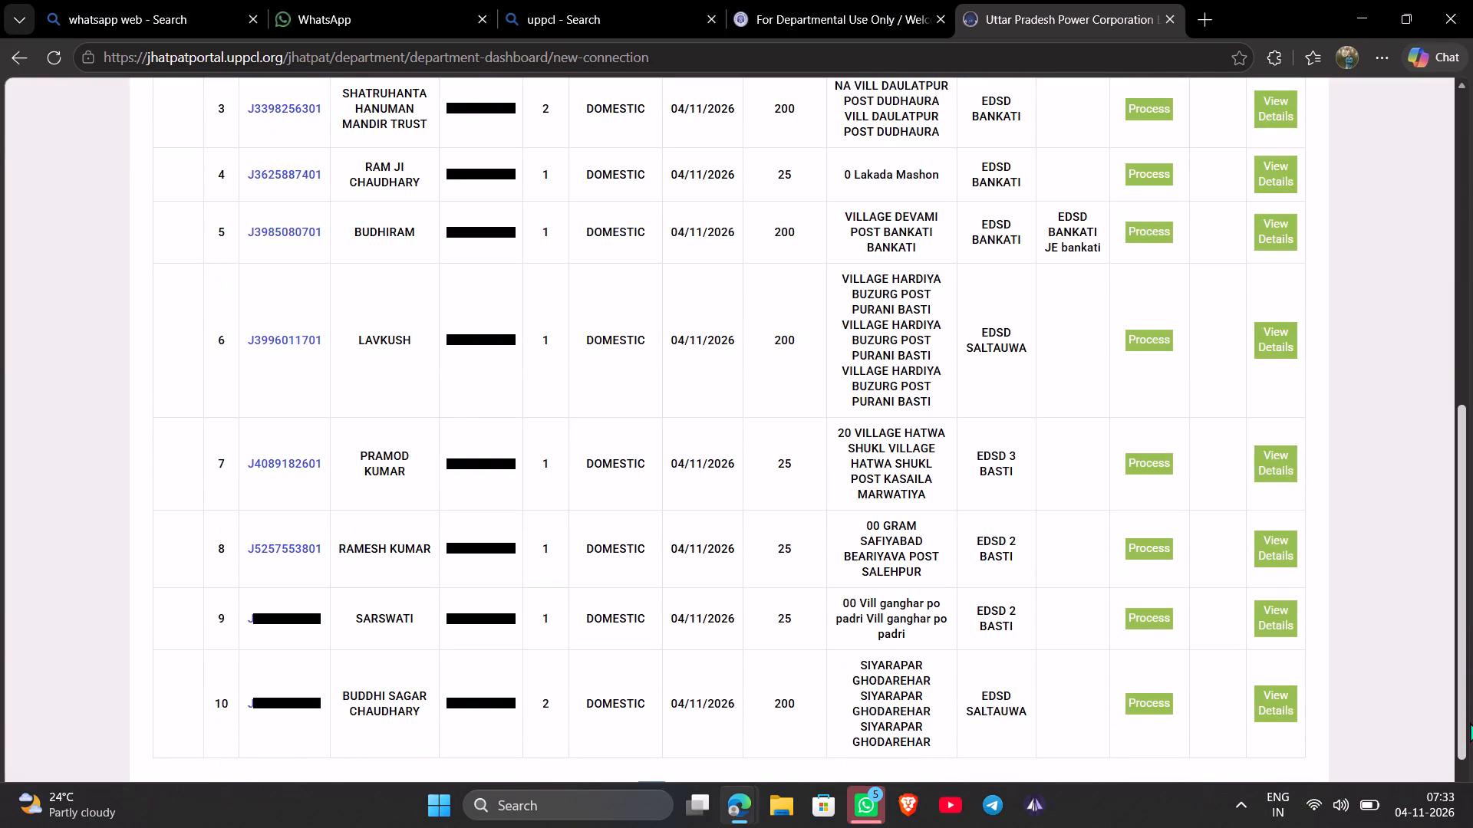
{"action": "left_click", "coordinate": [1460, 772]}
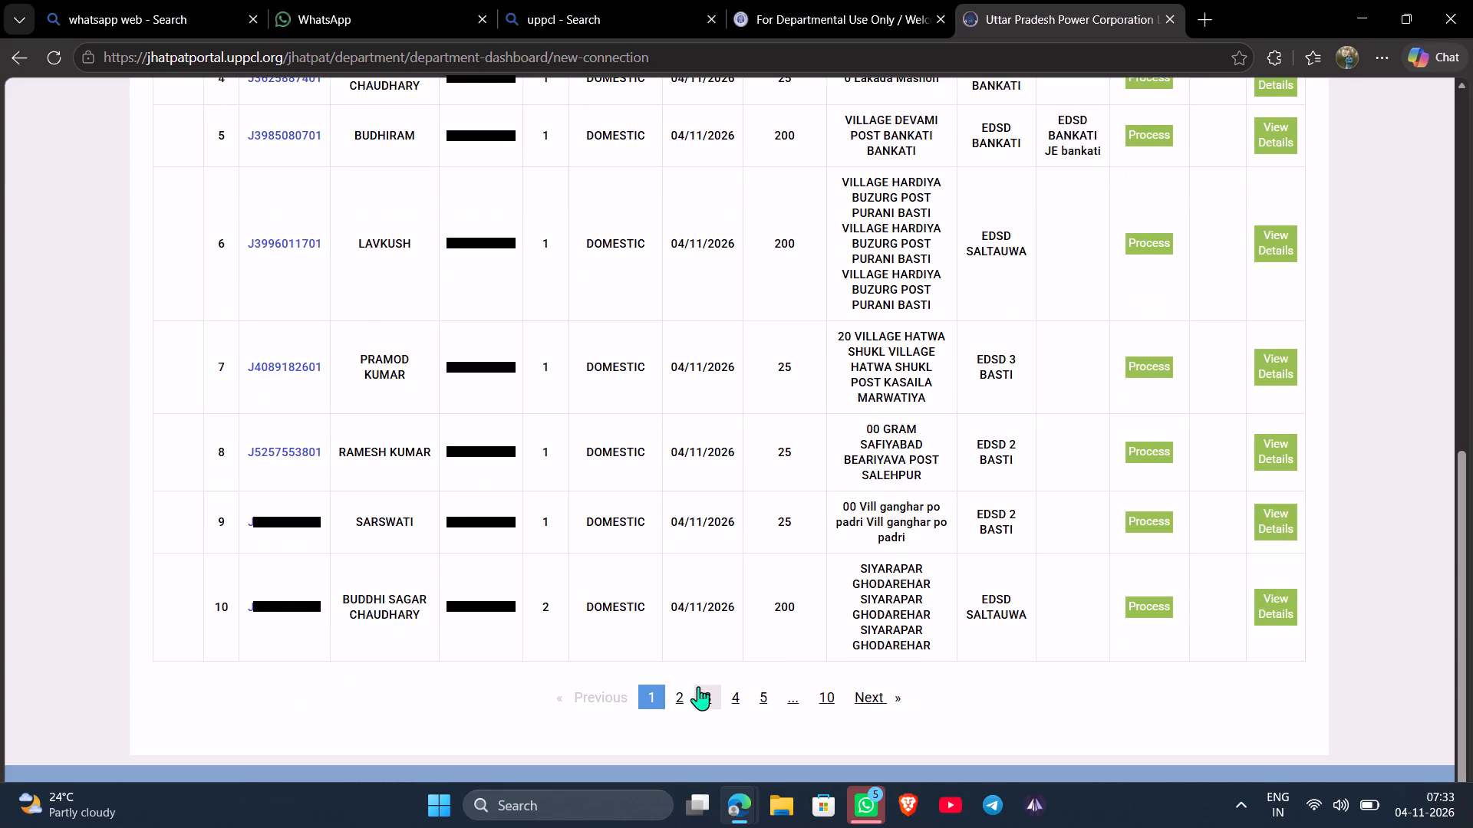
{"action": "left_click", "coordinate": [679, 692]}
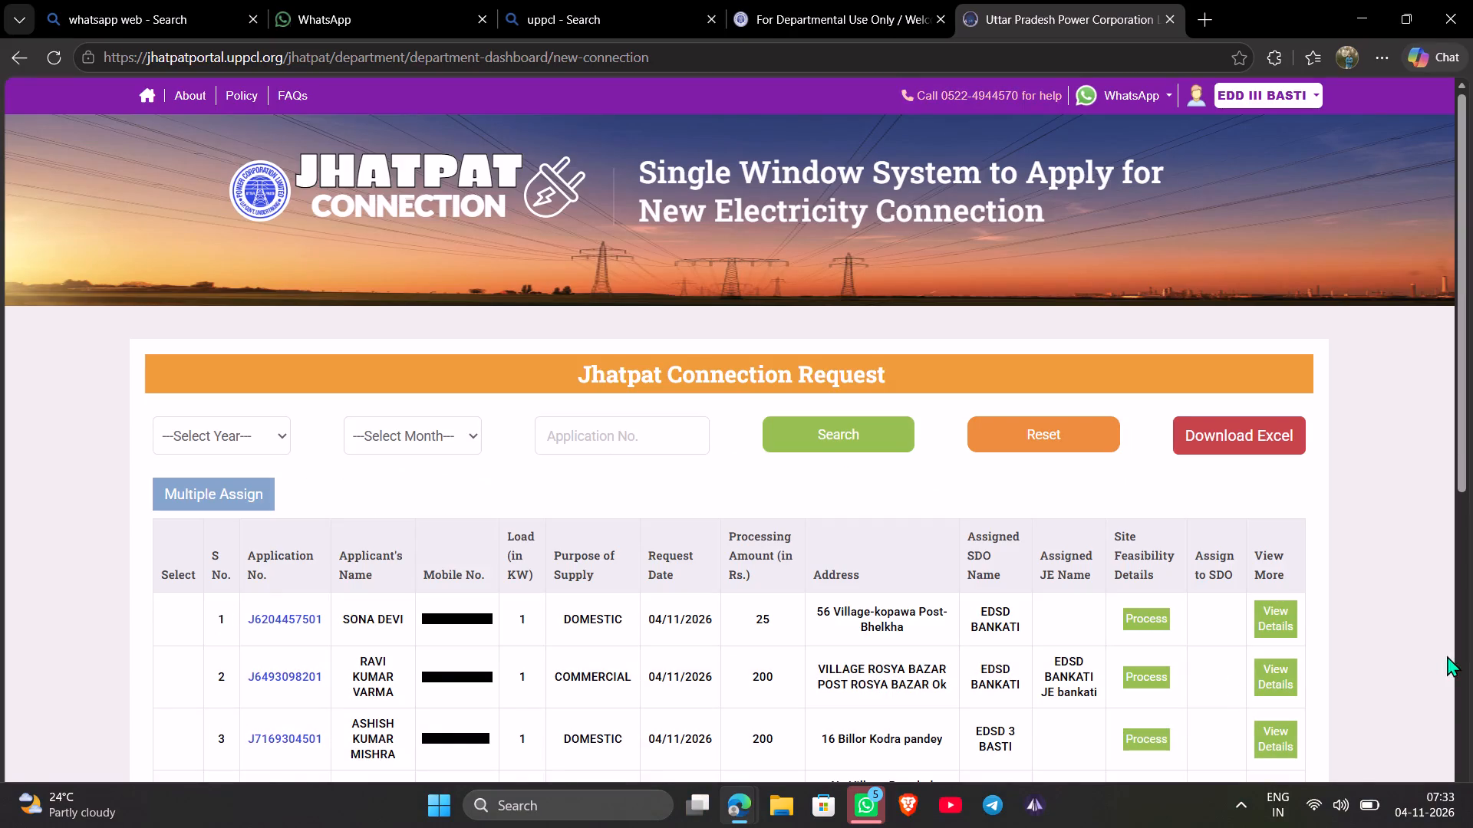
{"action": "left_click", "coordinate": [1459, 692]}
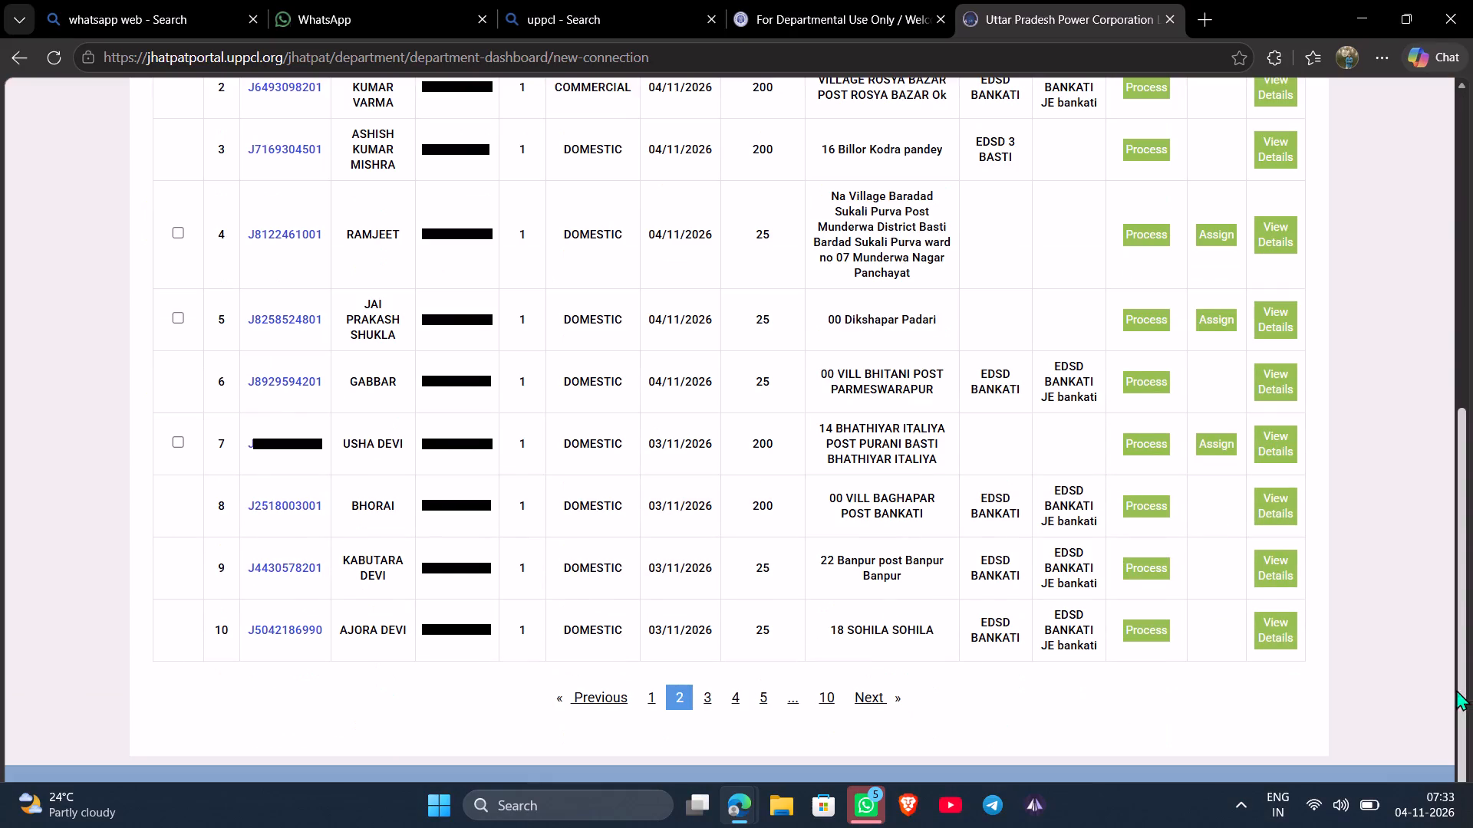
{"action": "left_click", "coordinate": [1458, 392]}
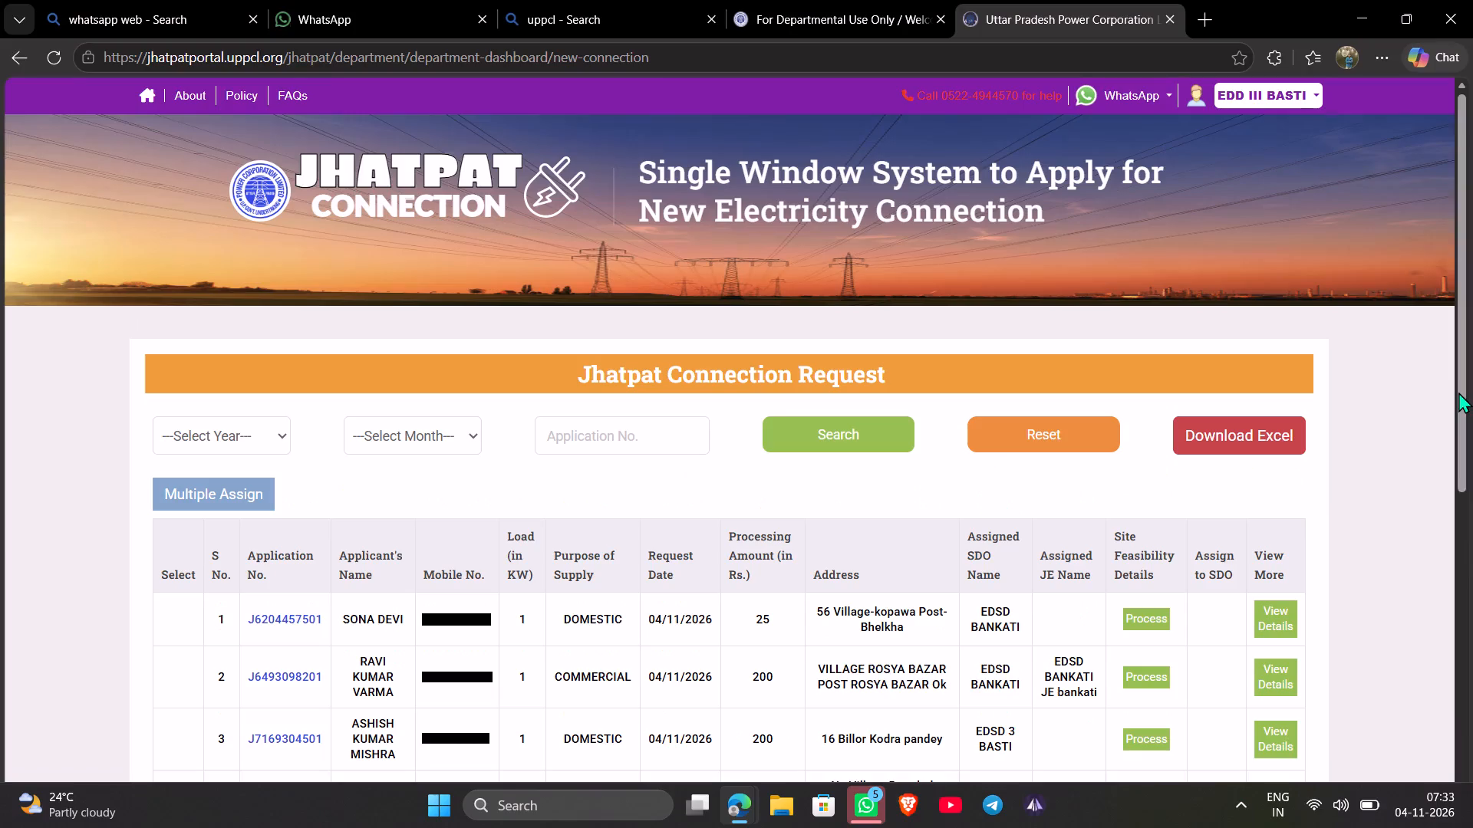
{"action": "left_click", "coordinate": [1460, 495]}
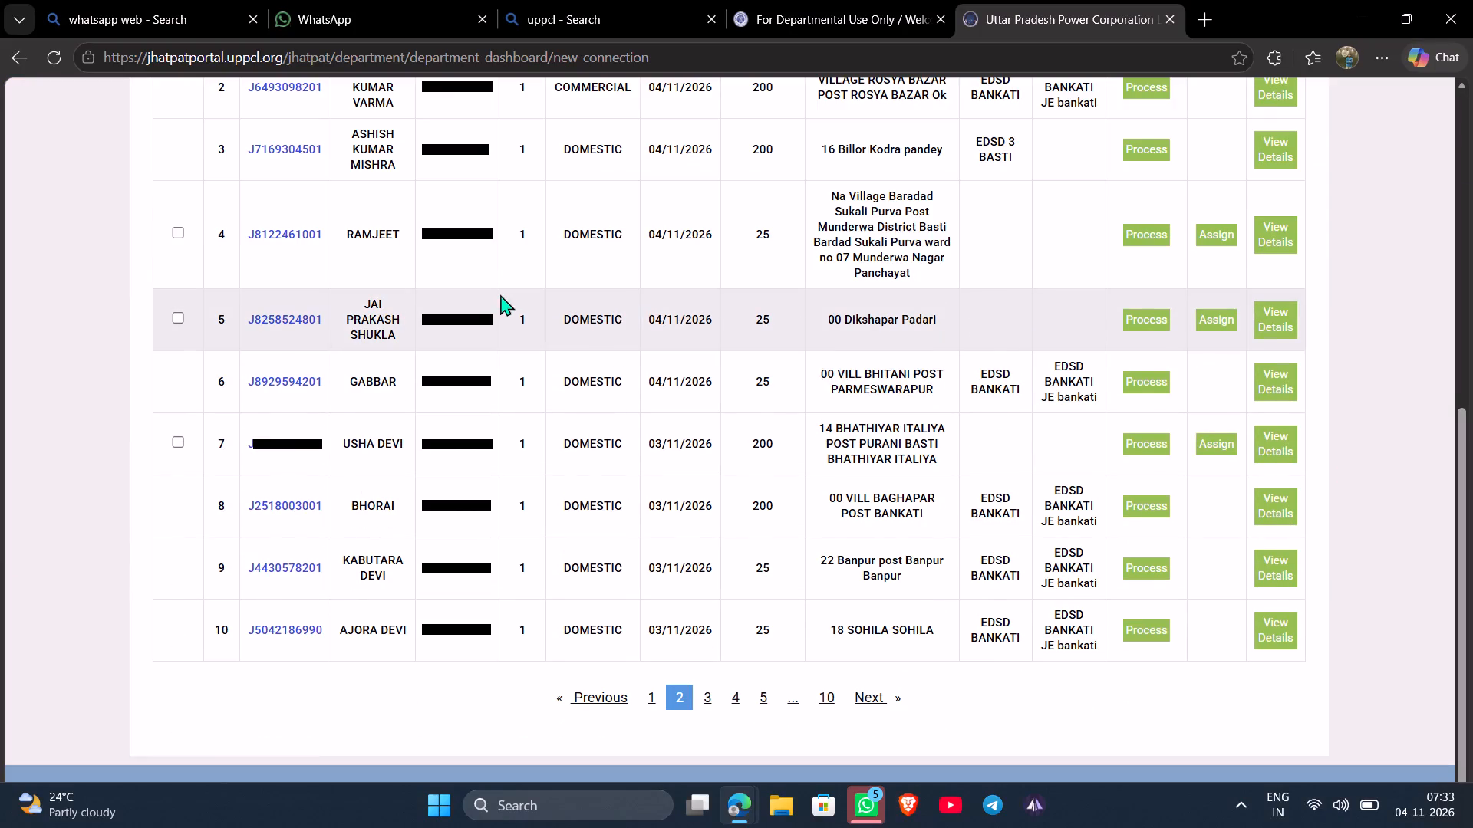
Examine the applicant's address, site and nearest sub-station details for the request at serial number 4, then close them.
{"action": "left_click", "coordinate": [287, 234]}
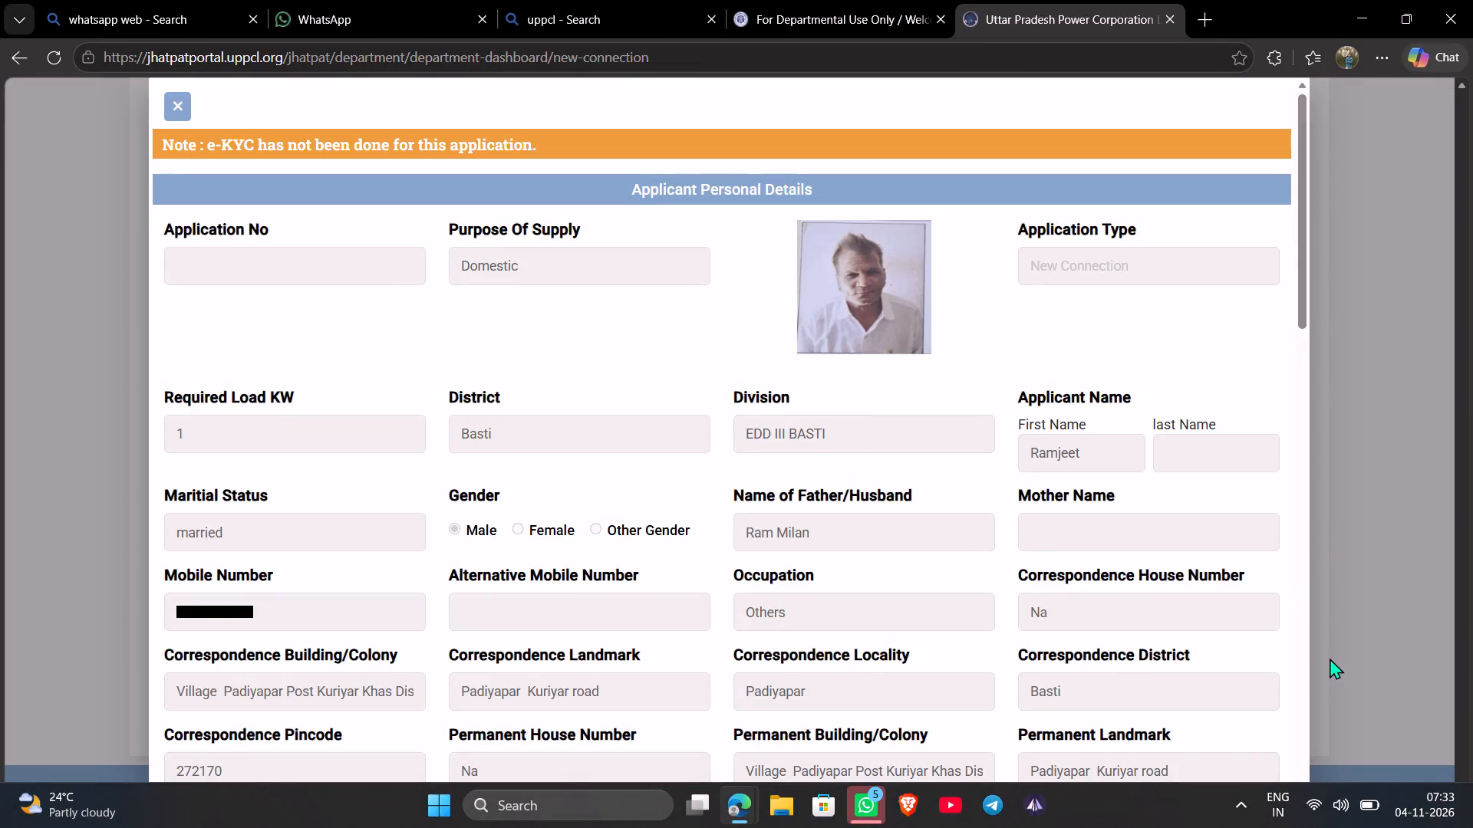
{"action": "left_click", "coordinate": [1293, 729]}
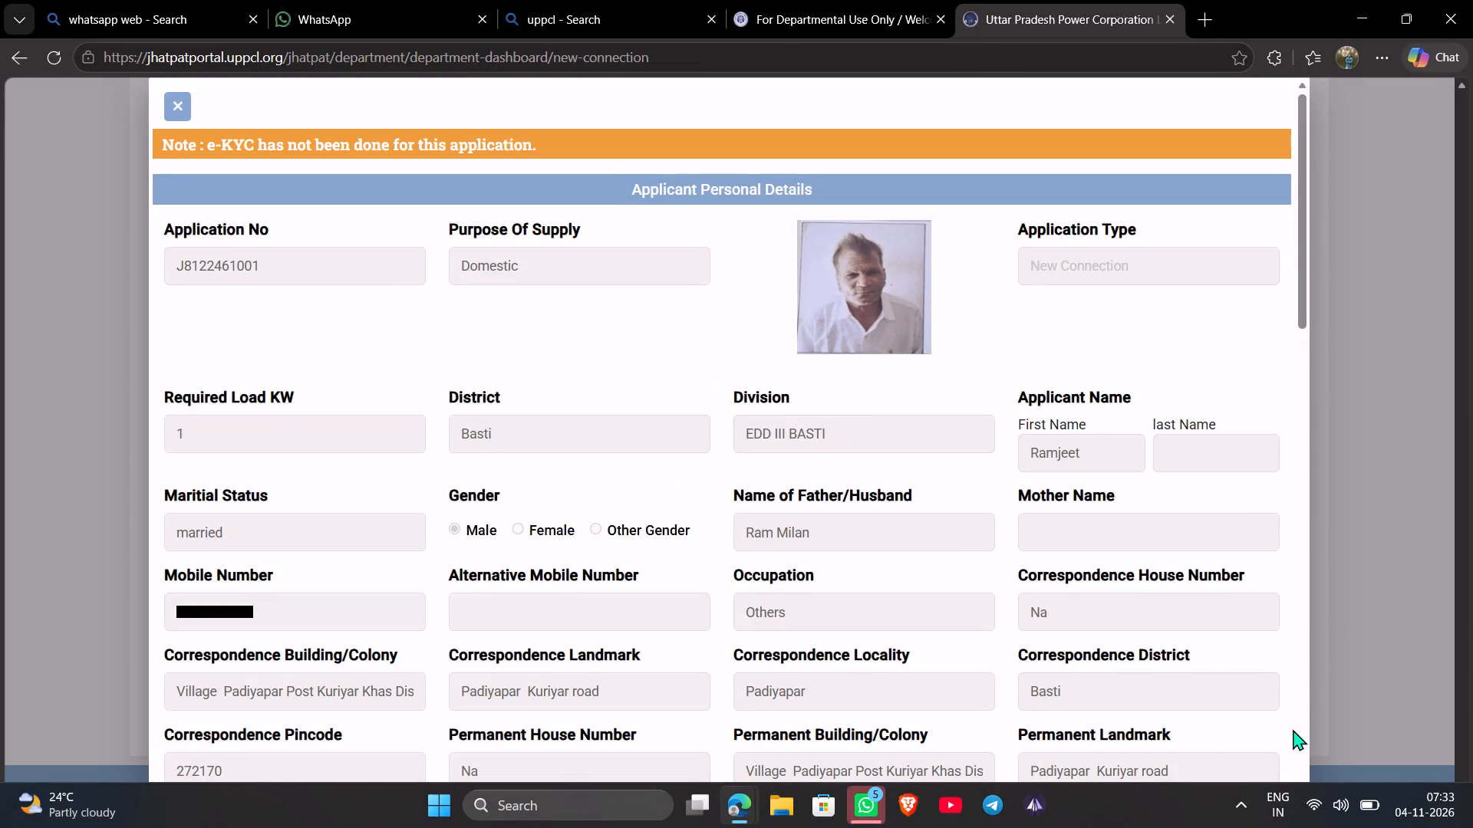
{"action": "left_click", "coordinate": [1299, 733]}
{"action": "left_click", "coordinate": [1299, 733]}
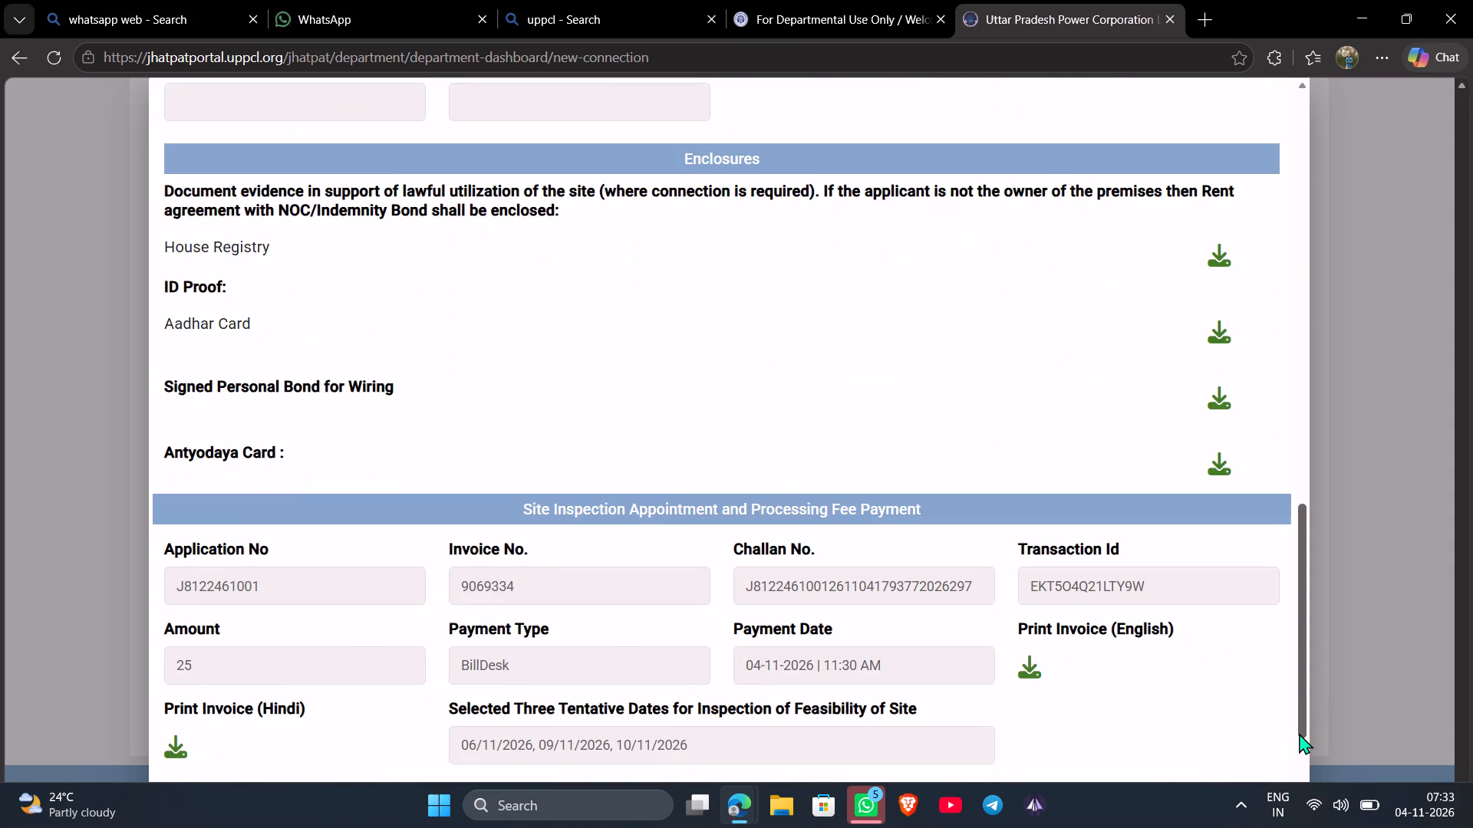
{"action": "left_click", "coordinate": [1299, 733]}
{"action": "left_click", "coordinate": [1300, 761]}
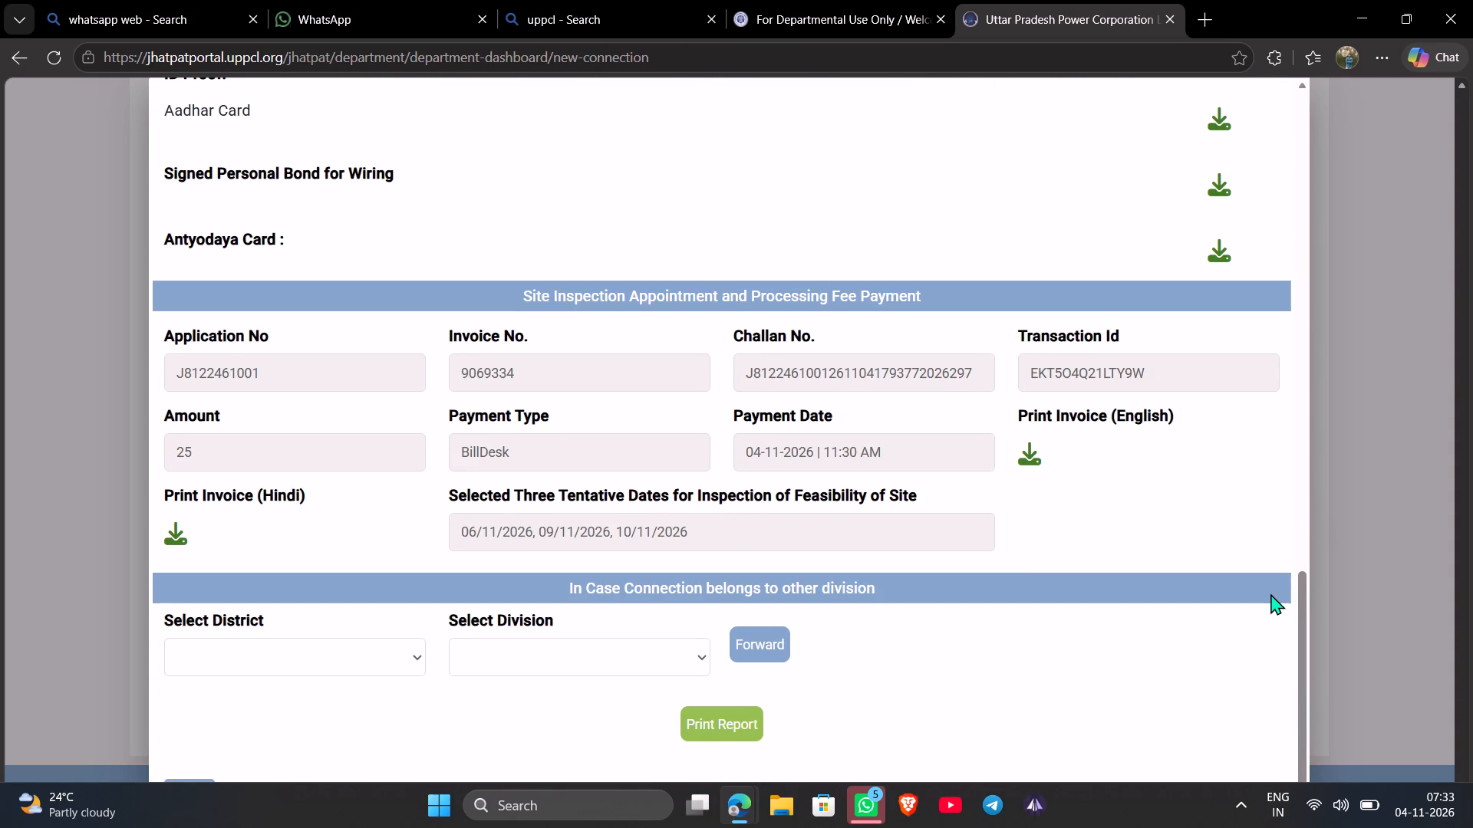
{"action": "left_click_drag", "start_coordinate": [1303, 557], "coordinate": [1303, 518]}
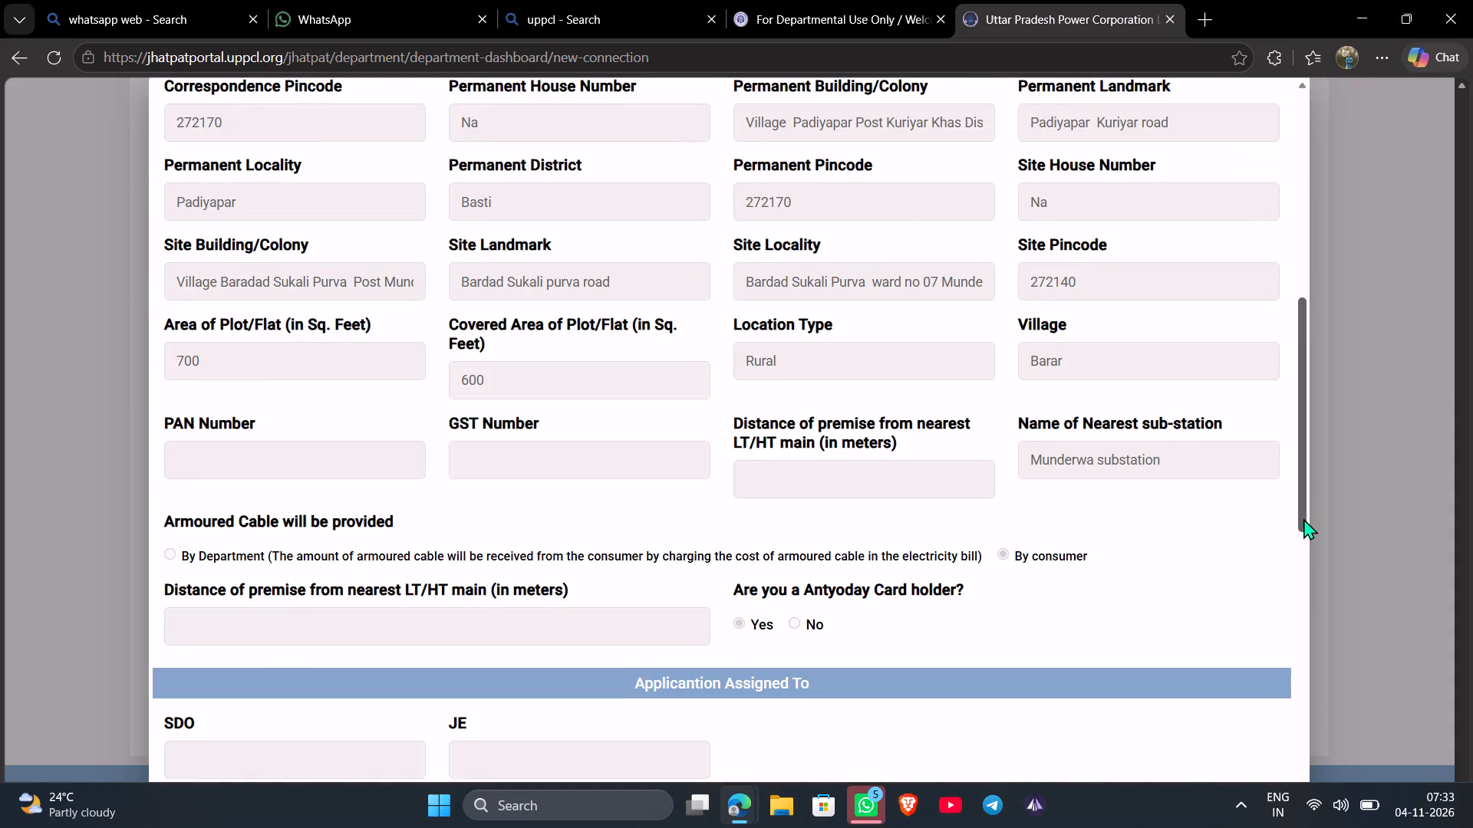
{"action": "left_click_drag", "start_coordinate": [1303, 518], "coordinate": [1270, 170]}
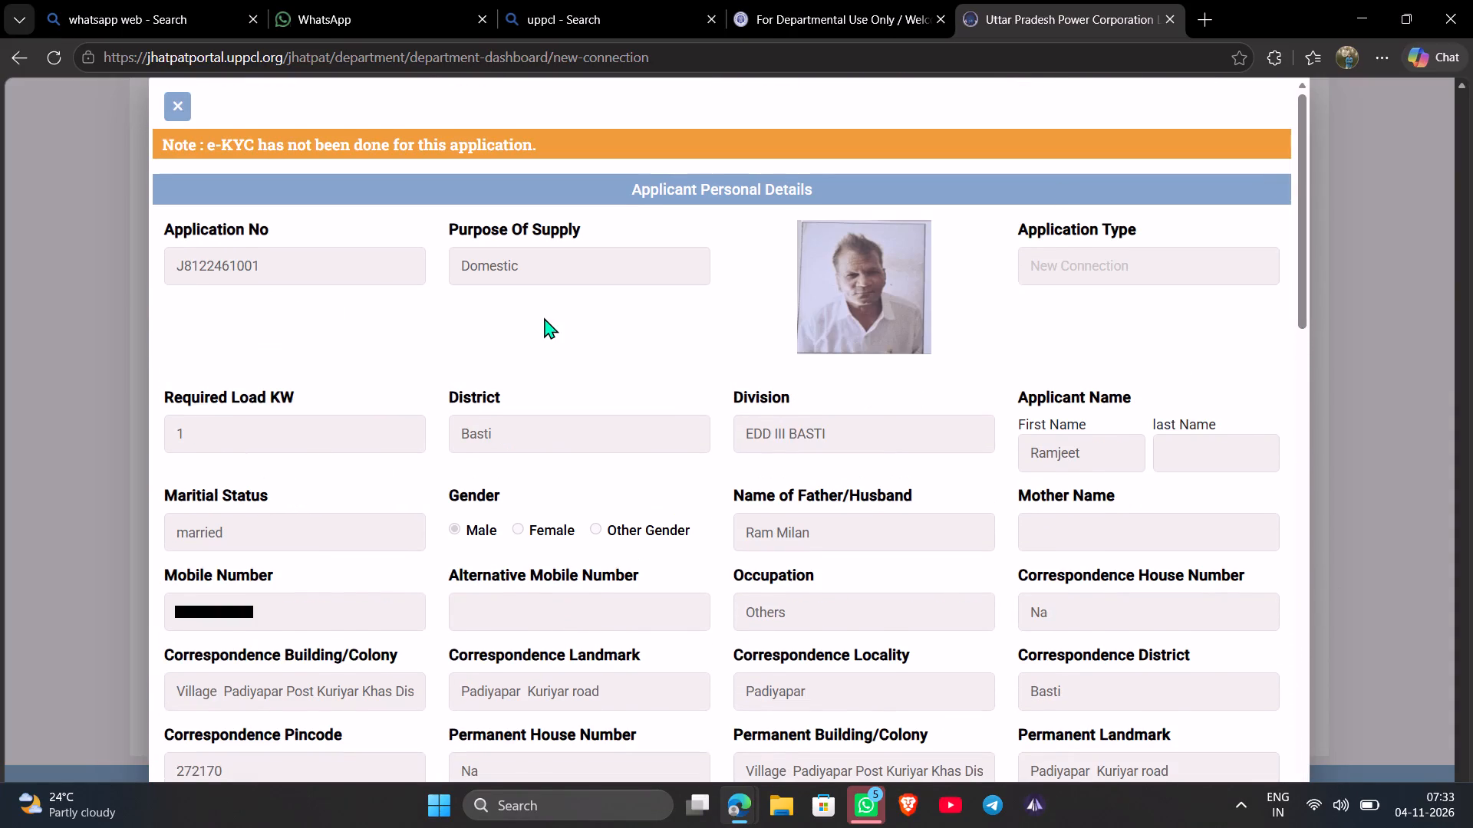
{"action": "left_click", "coordinate": [180, 102]}
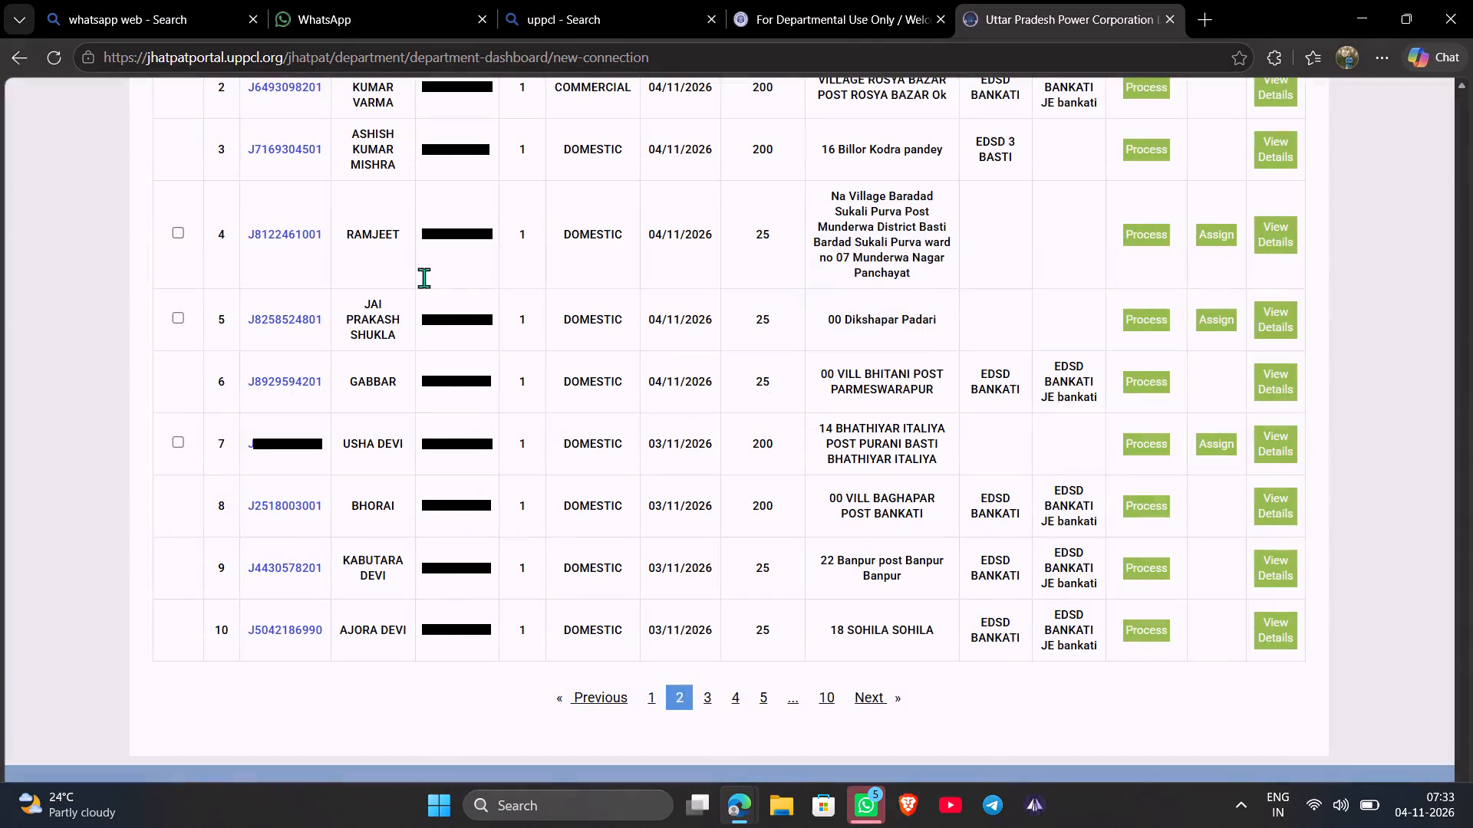
Assign the connection request at serial number 4 to the SDO EDSD 2 BASTI and submit the assignment.
{"action": "left_click", "coordinate": [1204, 235]}
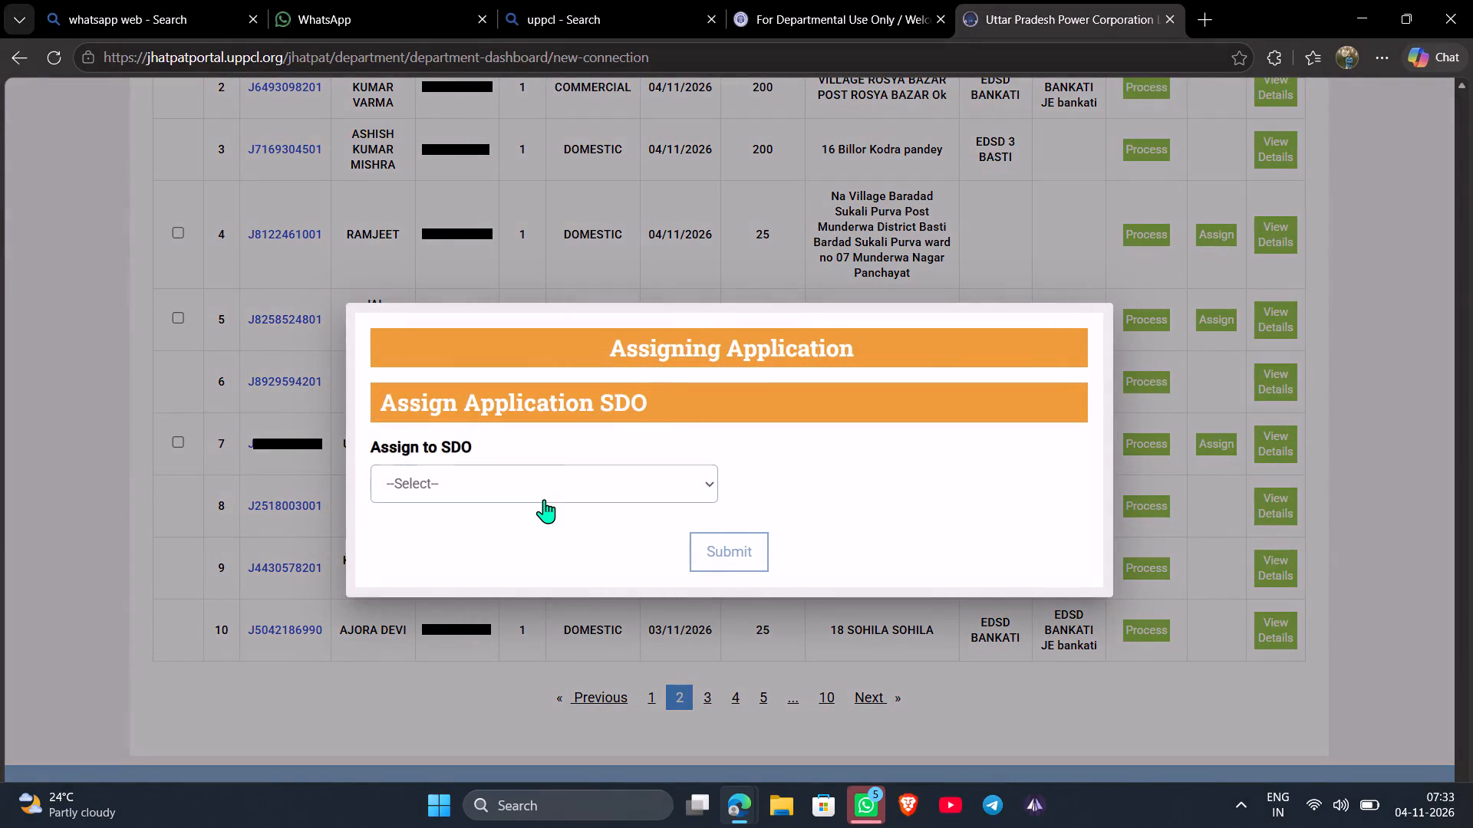
{"action": "left_click", "coordinate": [551, 491]}
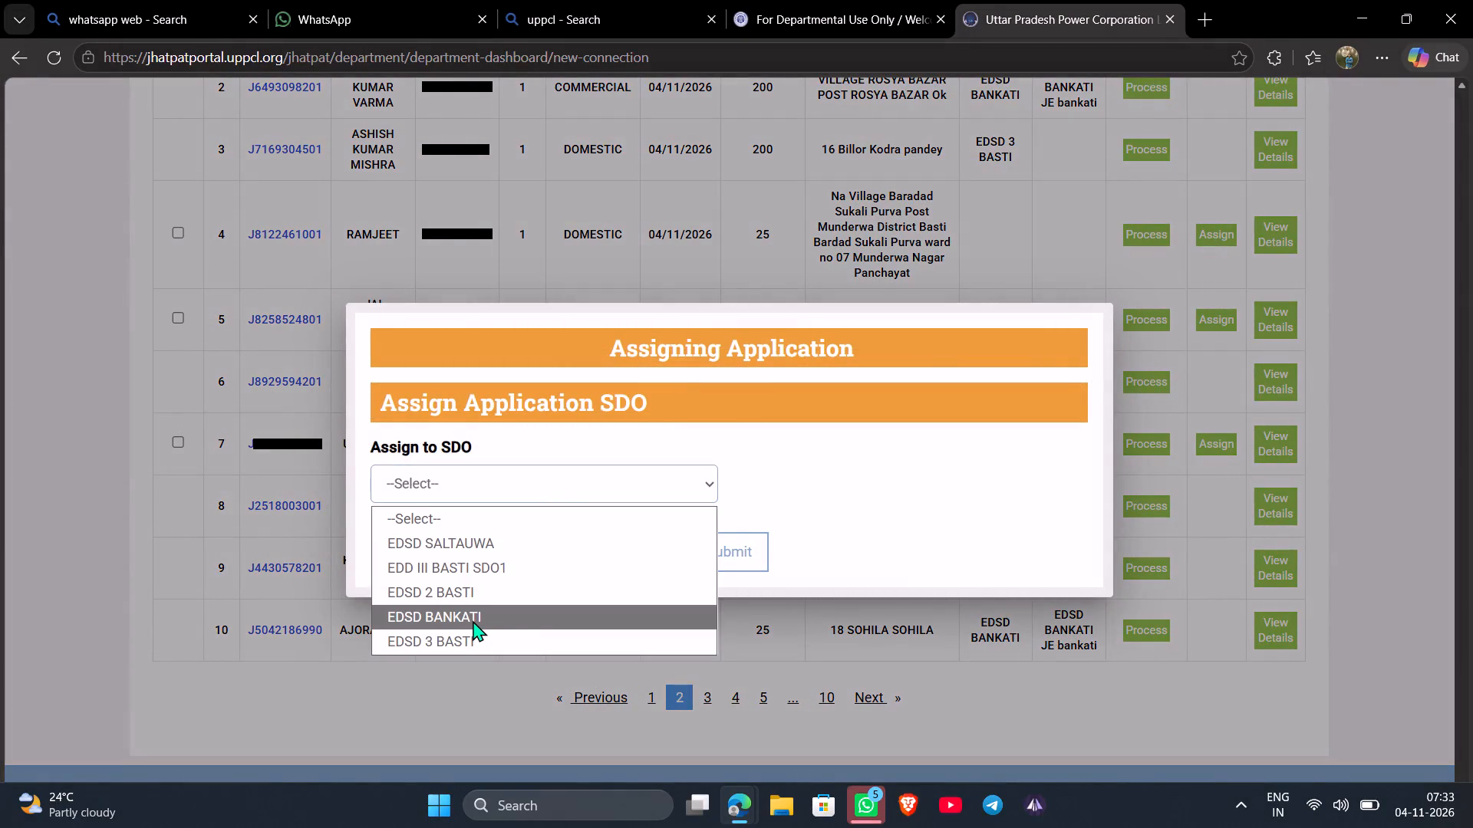
{"action": "left_click", "coordinate": [470, 594]}
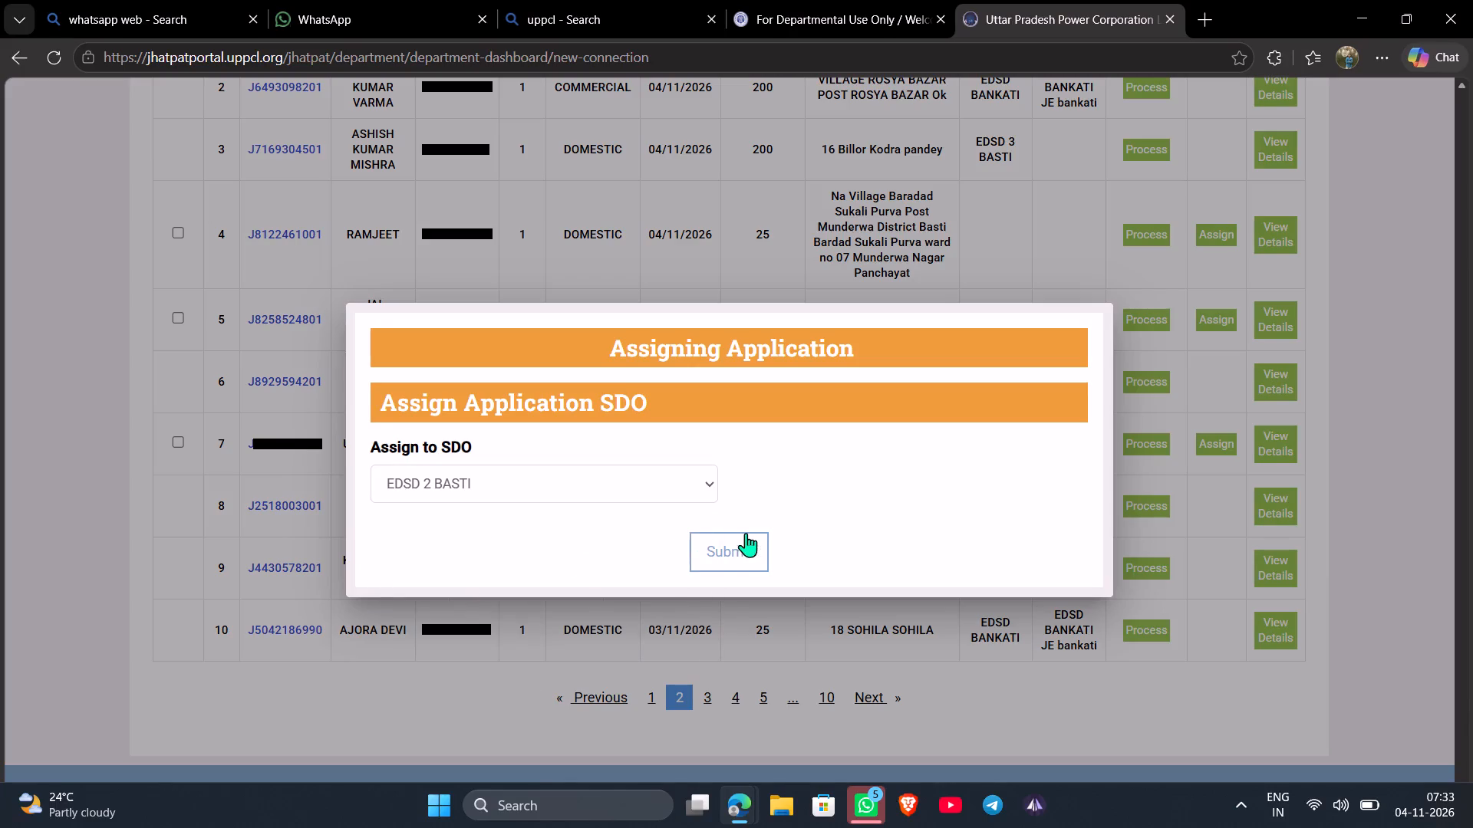
{"action": "left_click", "coordinate": [746, 557]}
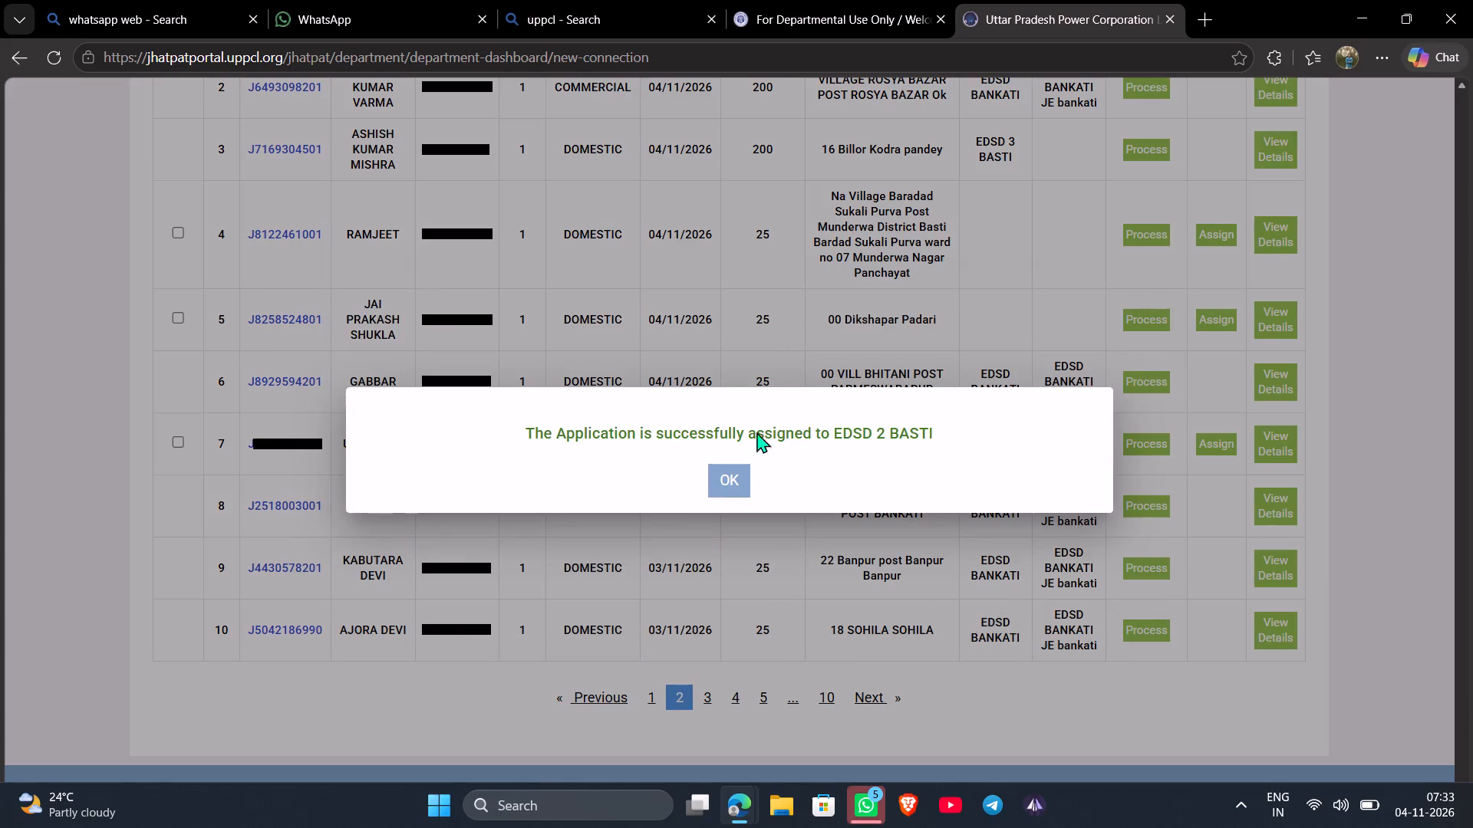
{"action": "left_click", "coordinate": [733, 465]}
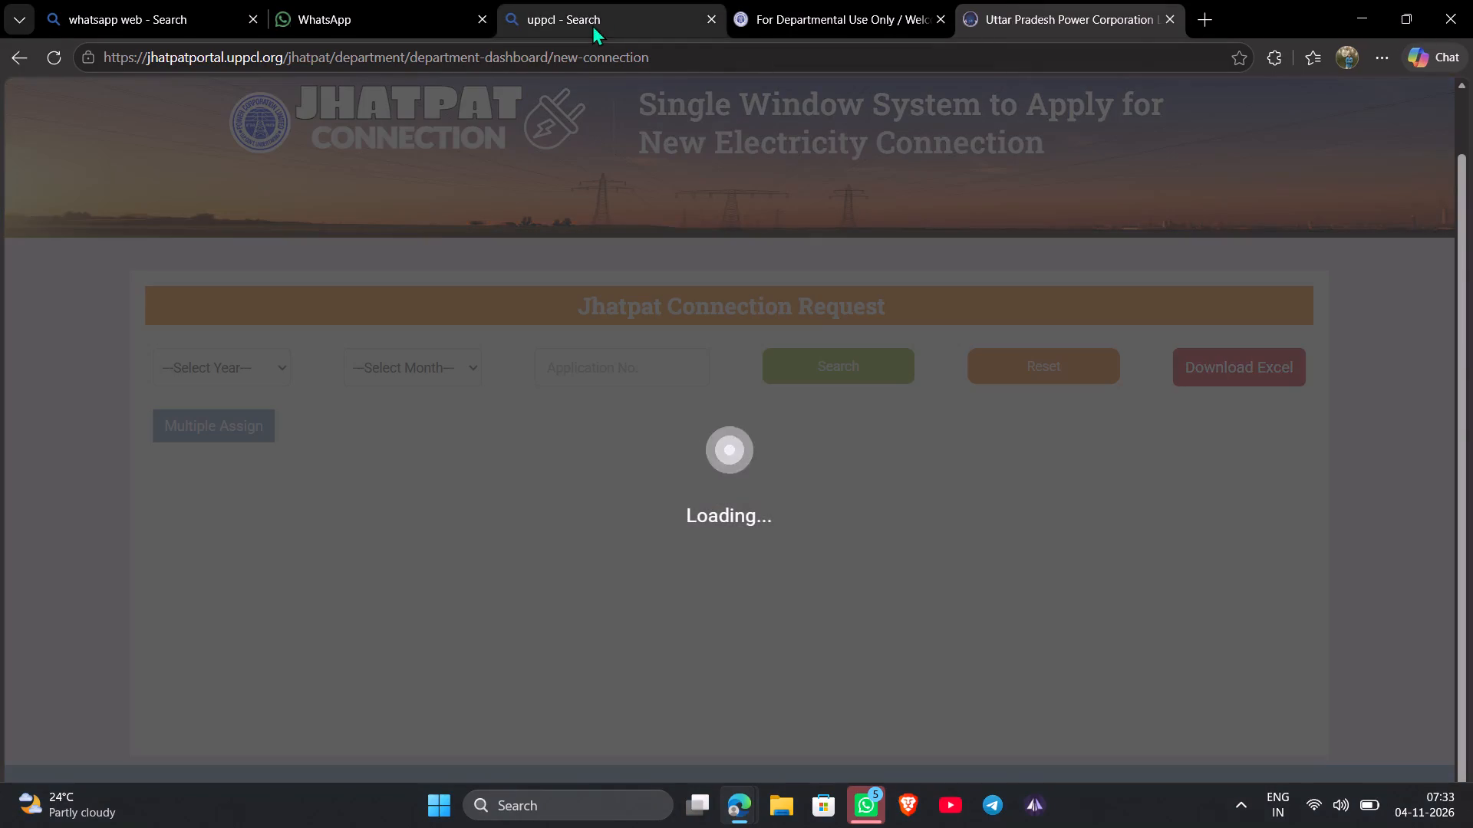
In a new browser tab, search for Cricbuzz and open the New Zealand vs India 1st ODI from its live scores.
{"action": "left_click", "coordinate": [1200, 13]}
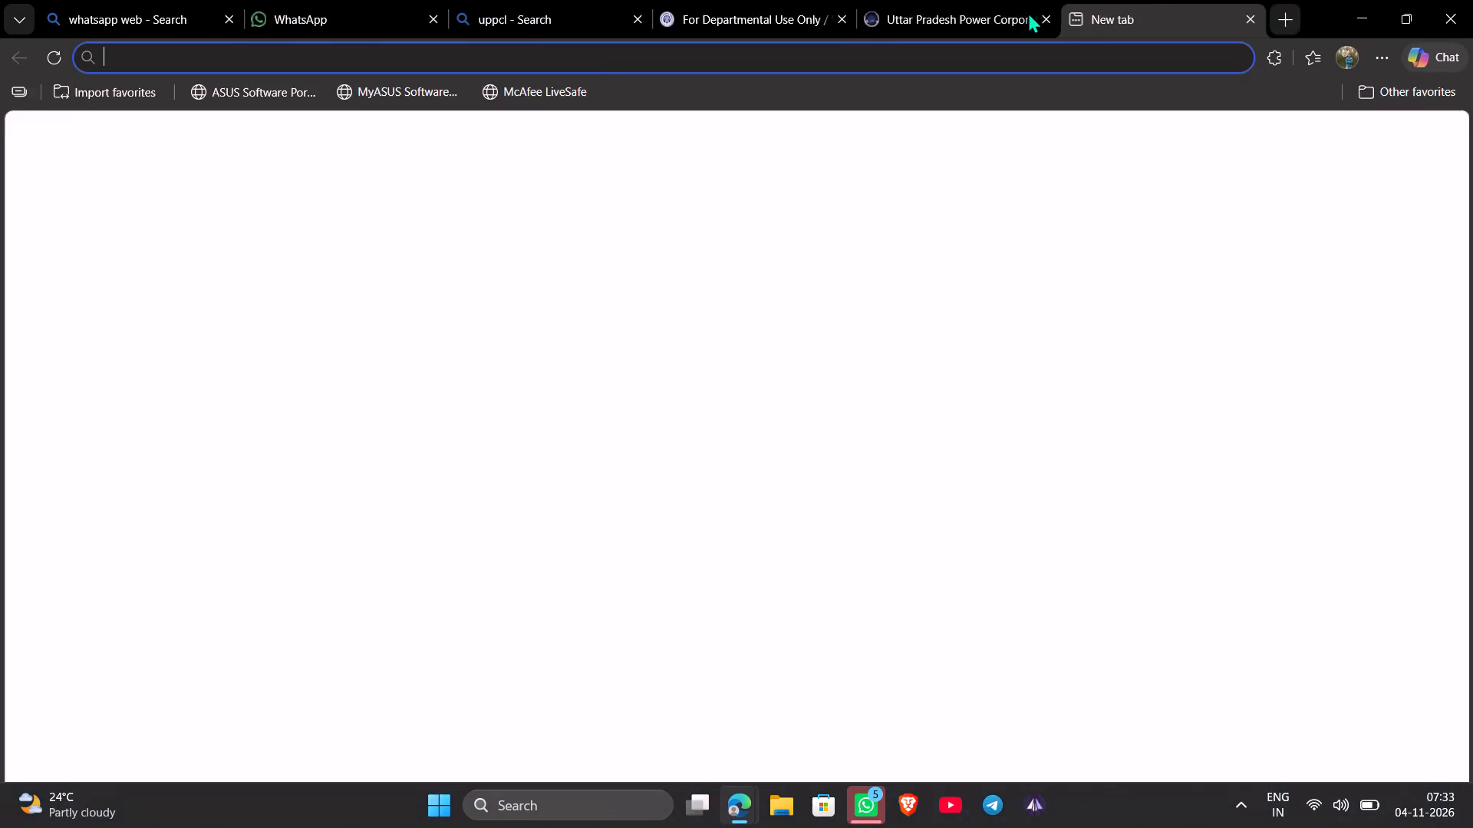
{"action": "left_click", "coordinate": [209, 58]}
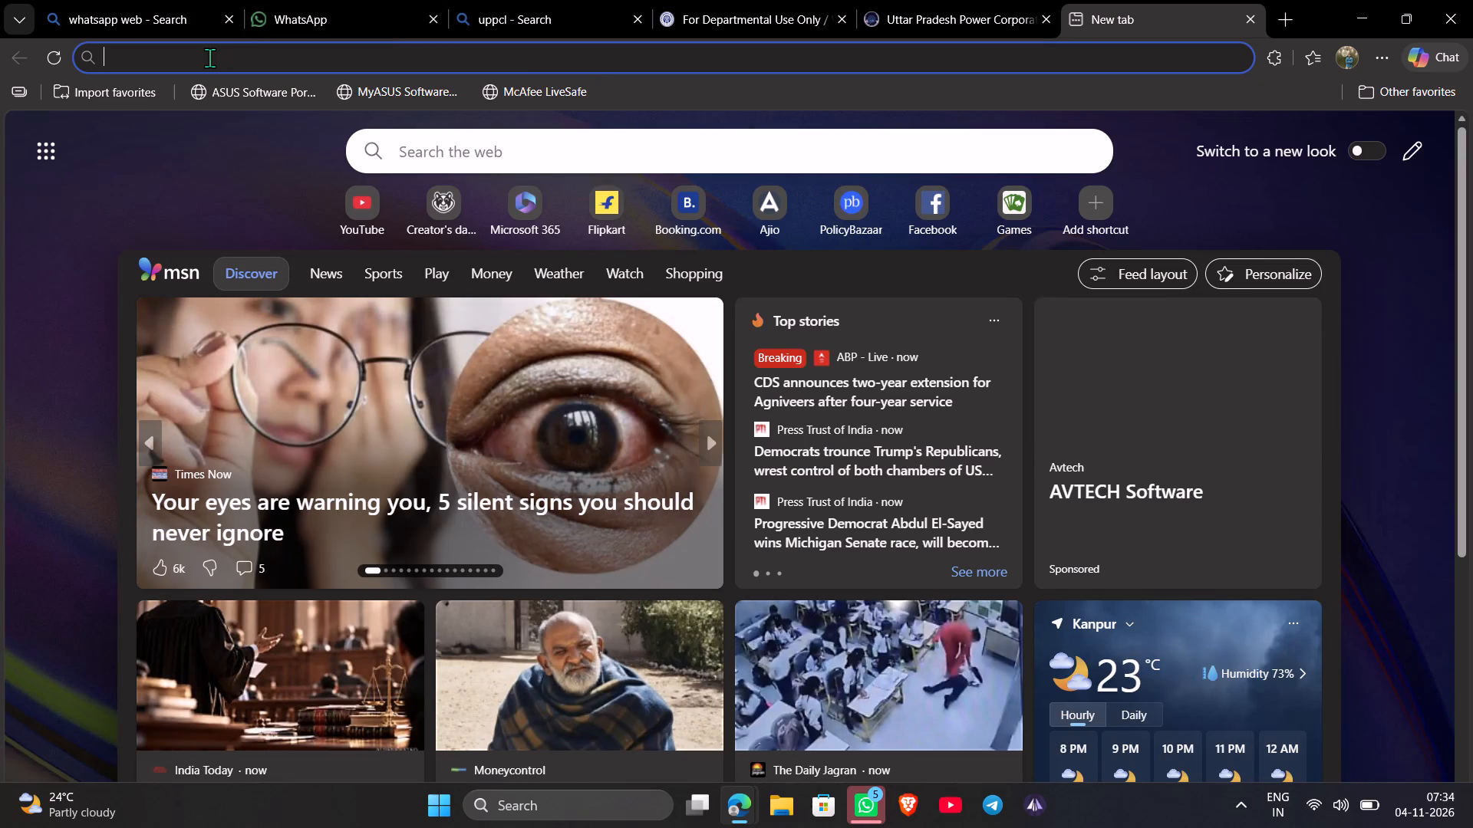
{"action": "type", "text": "cr"}
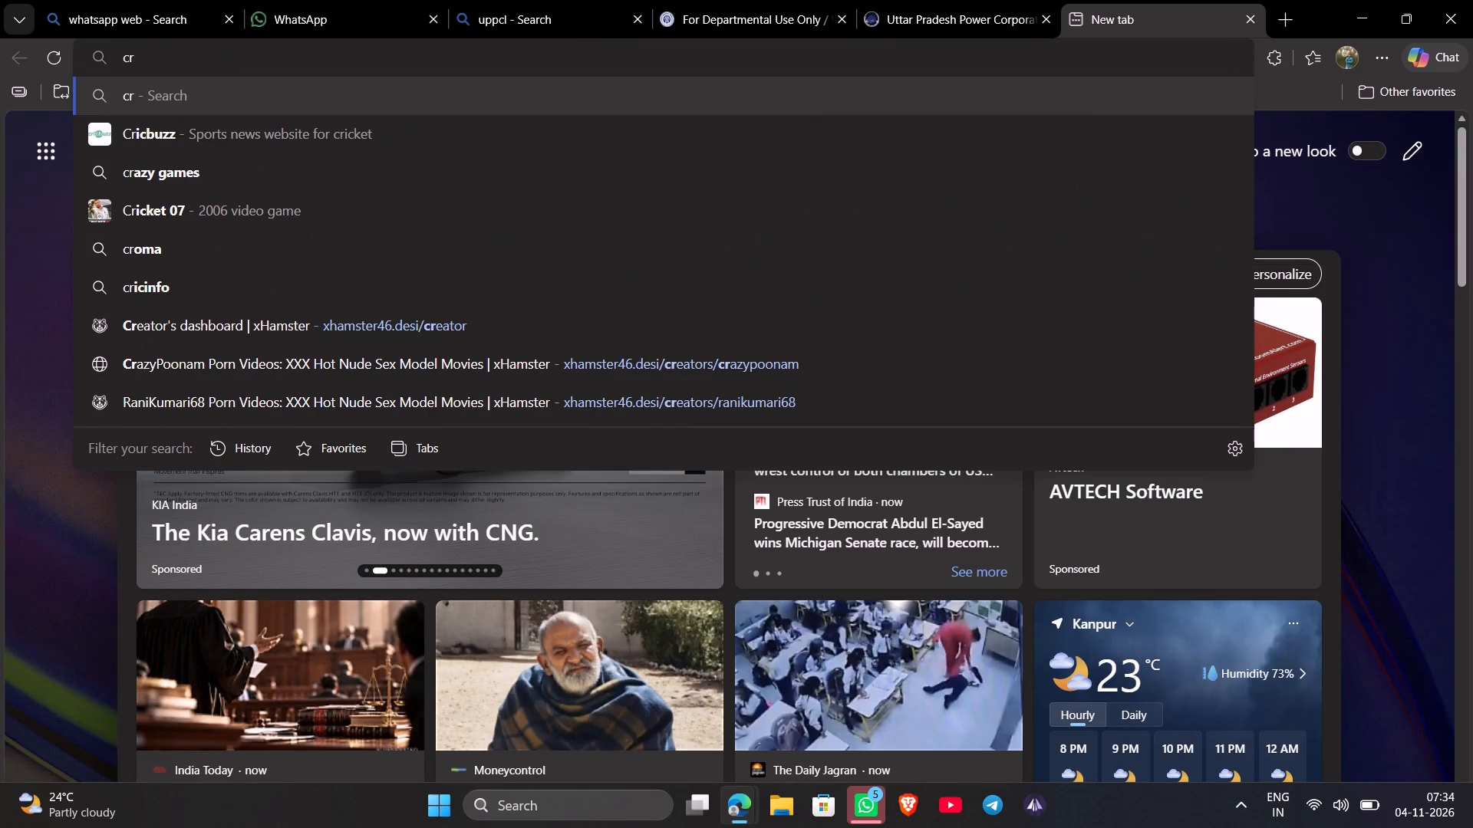
{"action": "left_click", "coordinate": [208, 124]}
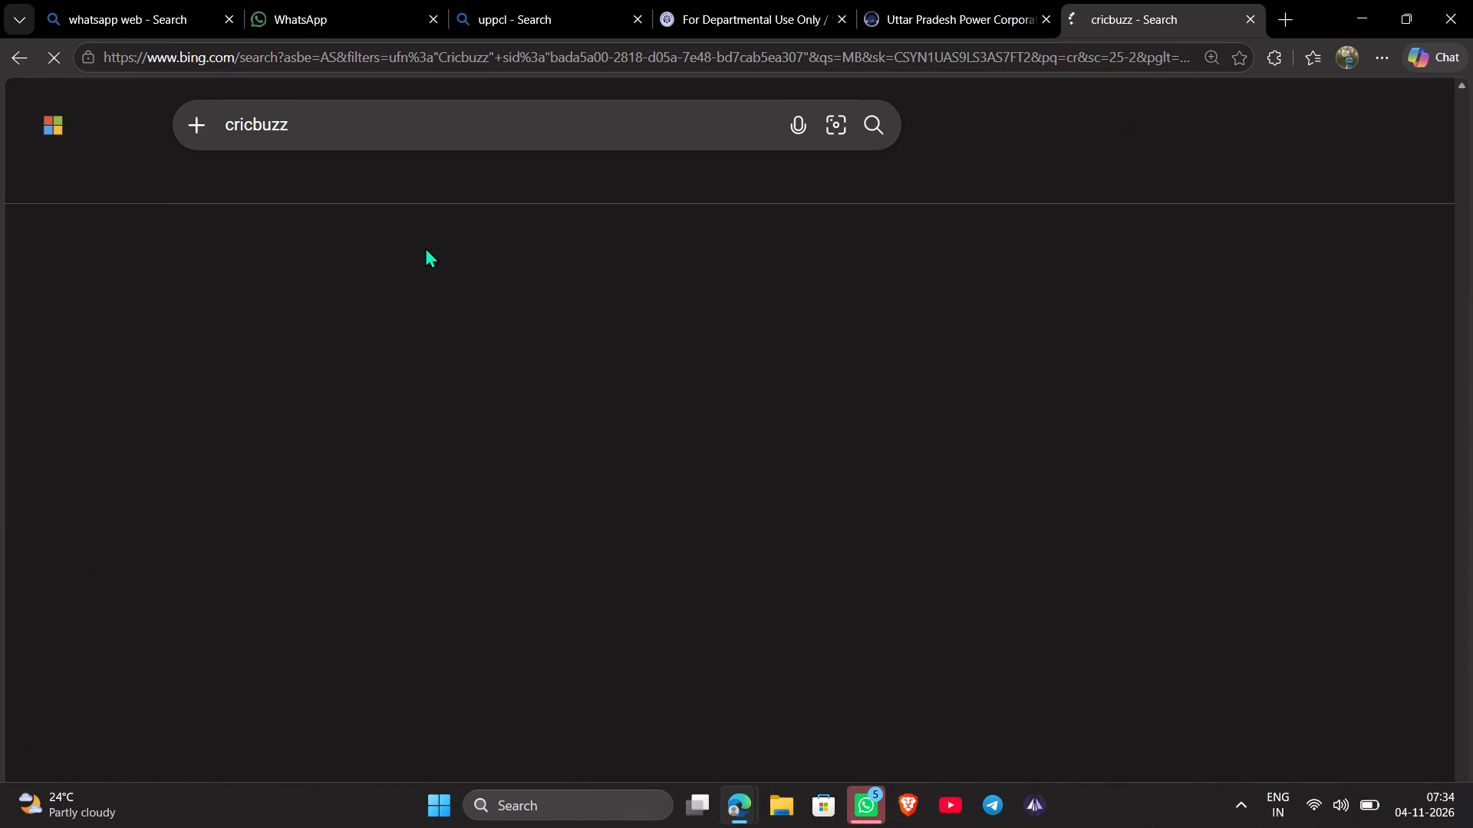
{"action": "left_click", "coordinate": [232, 433]}
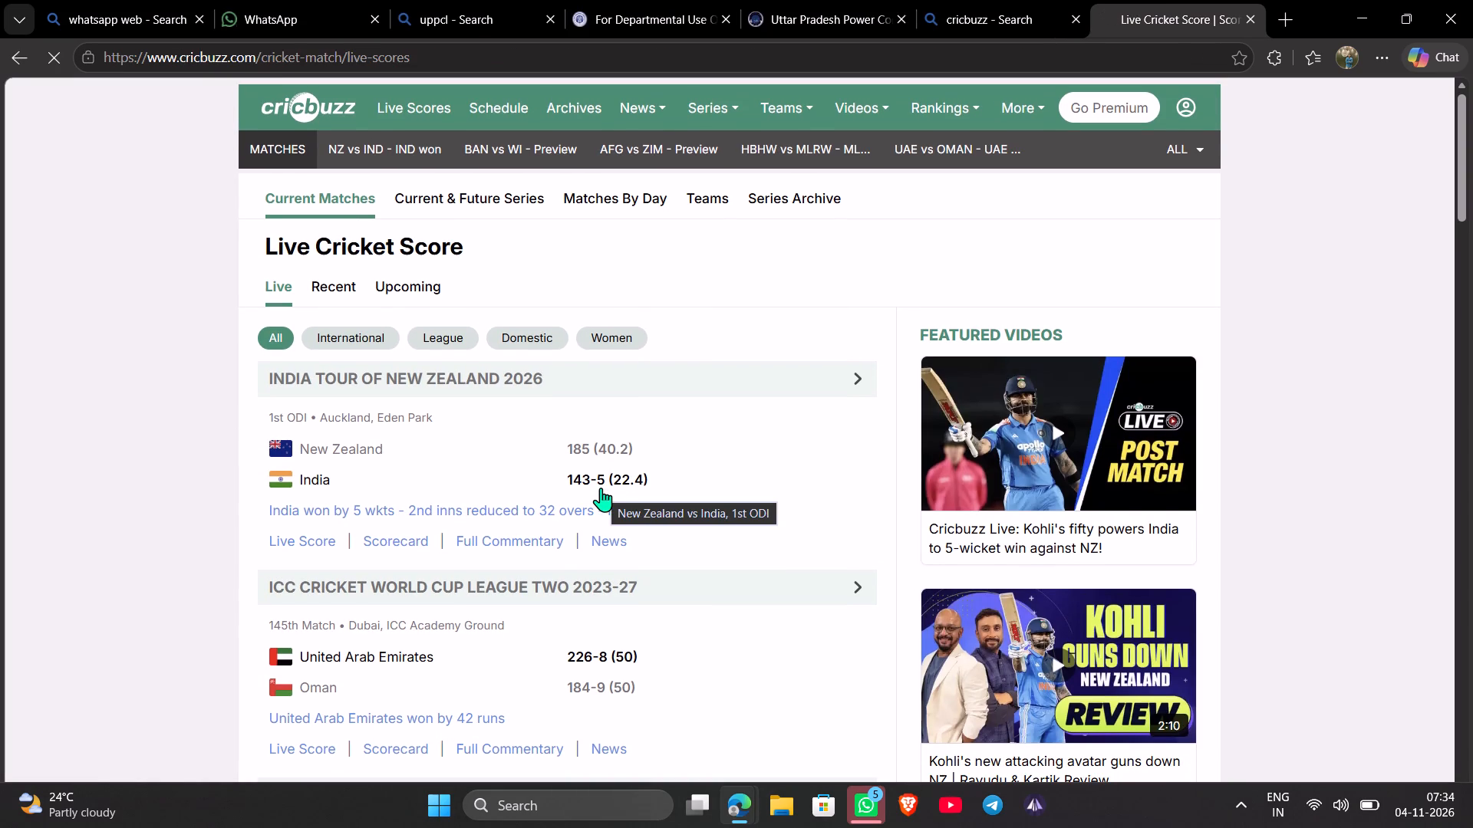
{"action": "left_click", "coordinate": [608, 481]}
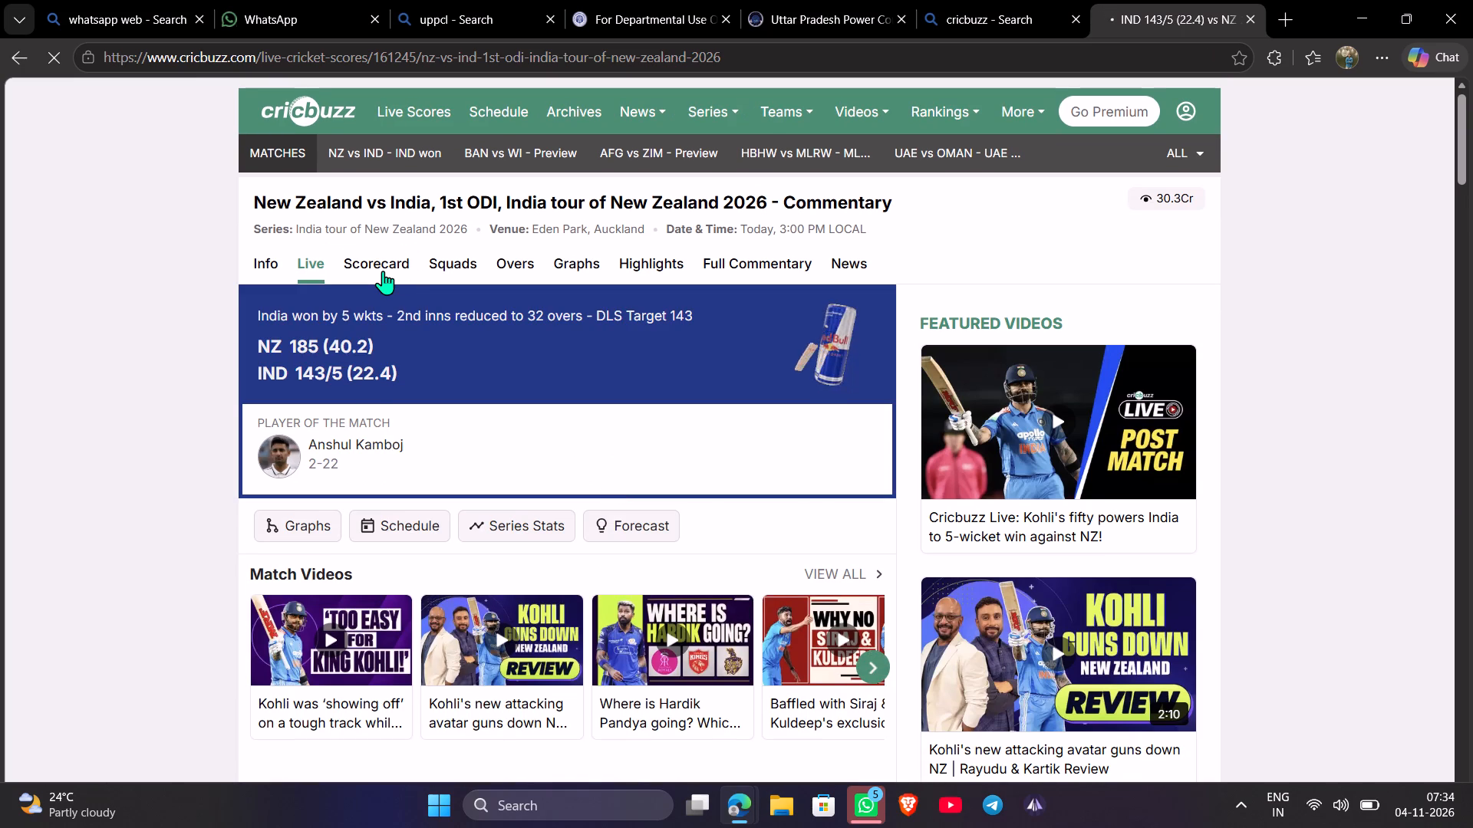
Open the scorecard of the New Zealand vs India 1st ODI, closing the stray advertisement page.
{"action": "left_click", "coordinate": [383, 271]}
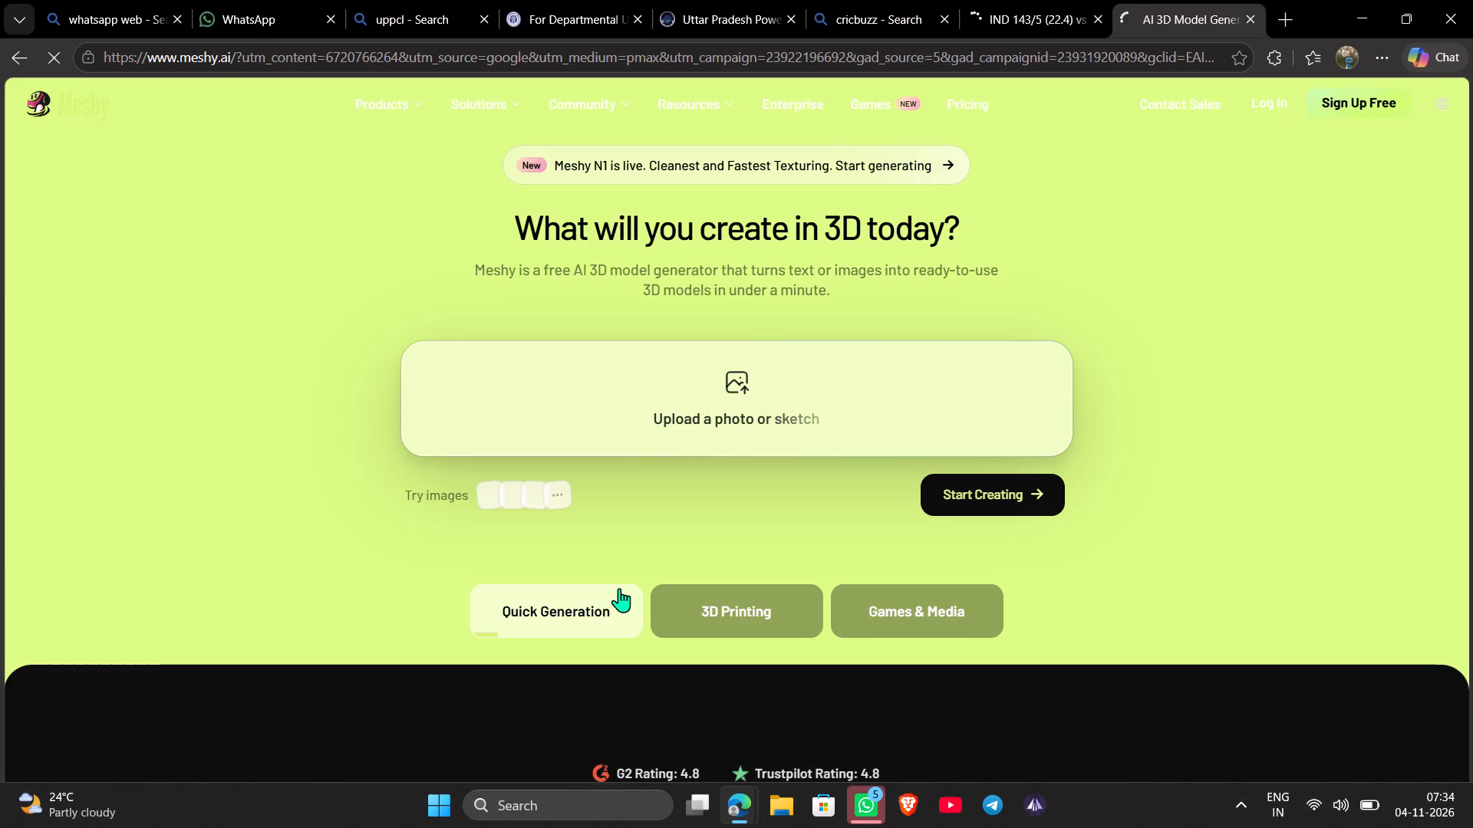
{"action": "left_click", "coordinate": [1017, 25]}
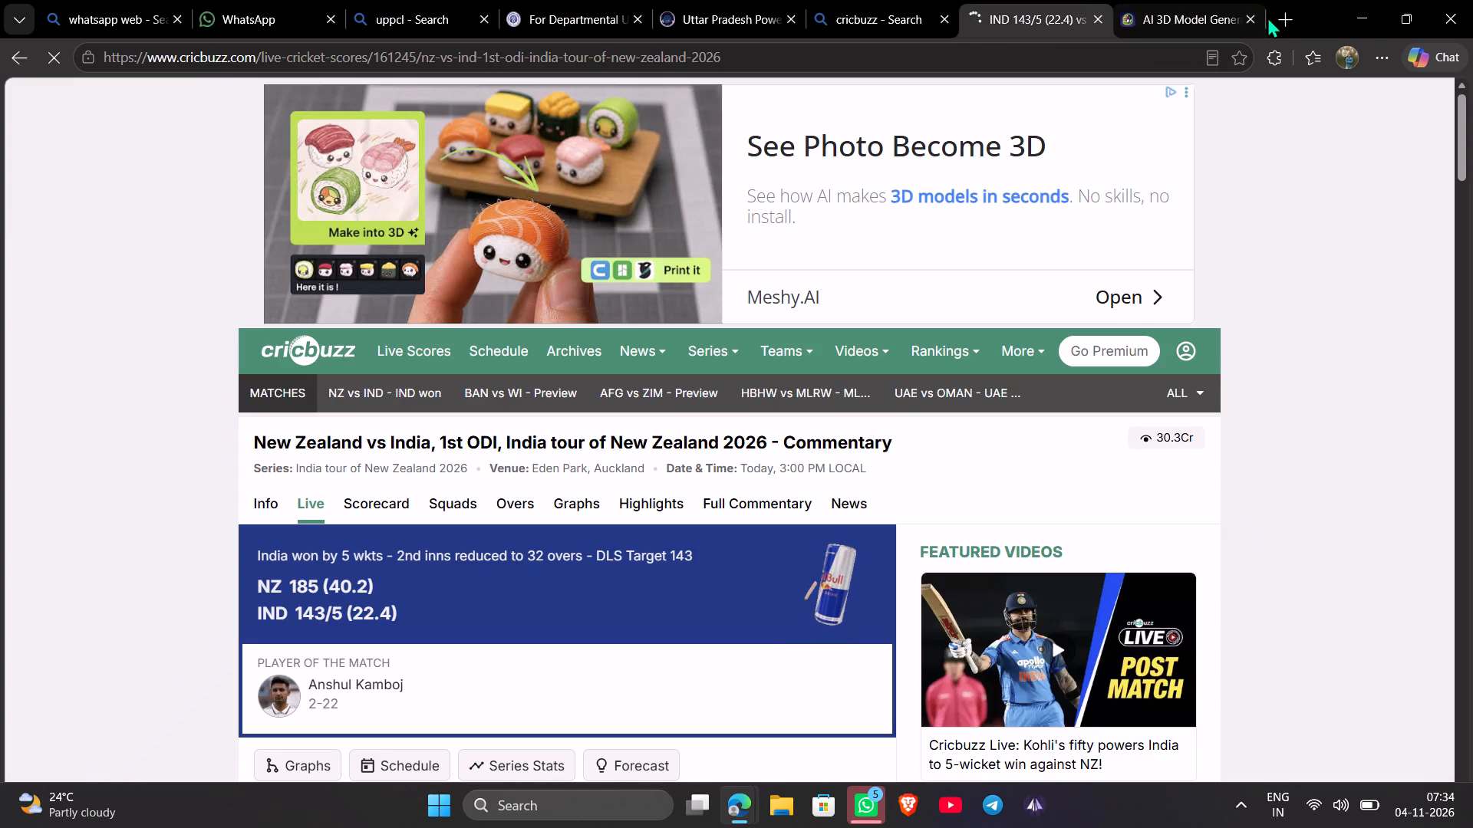
{"action": "left_click", "coordinate": [1246, 17]}
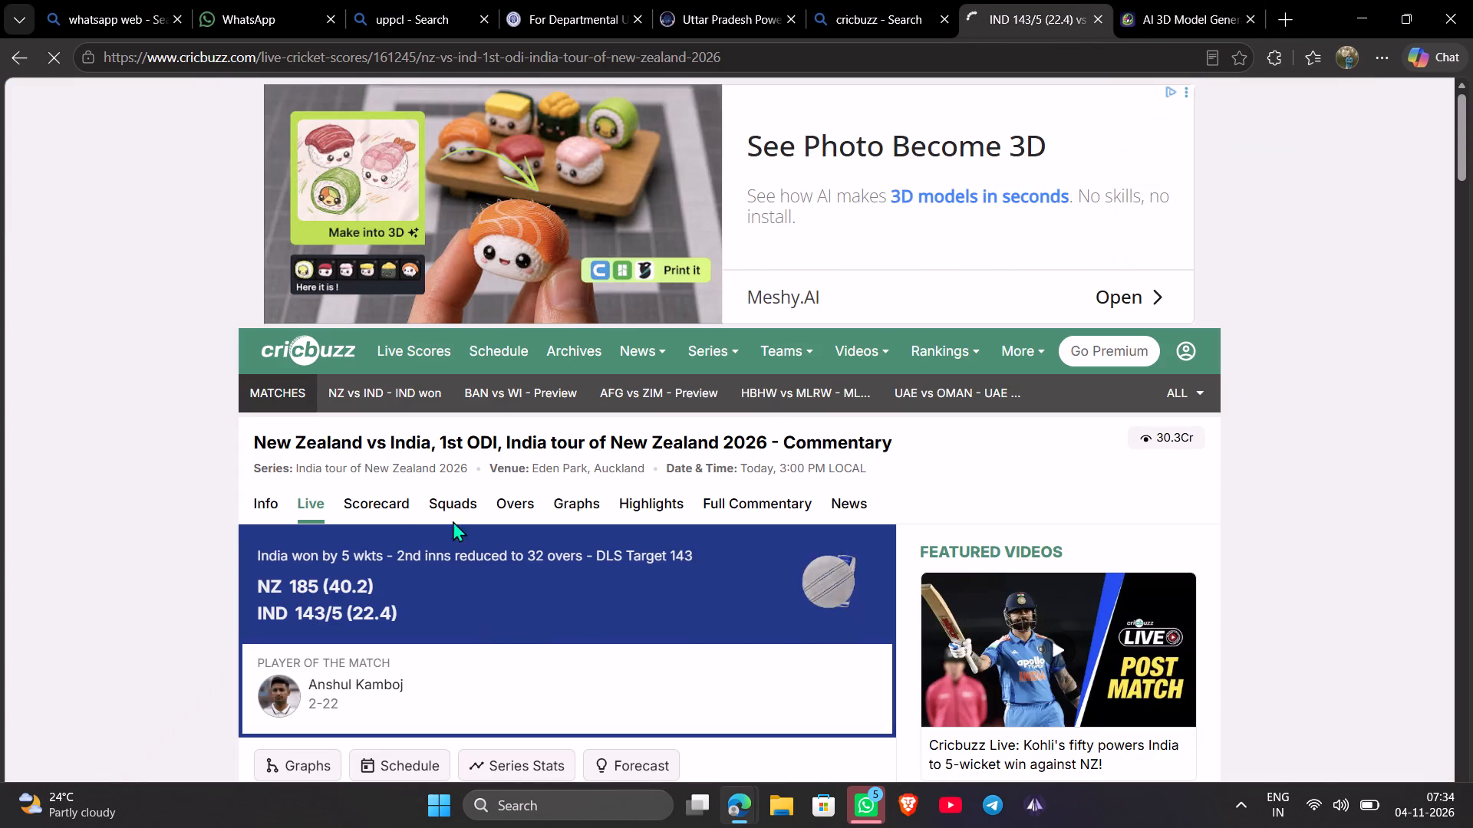
{"action": "left_click", "coordinate": [381, 496]}
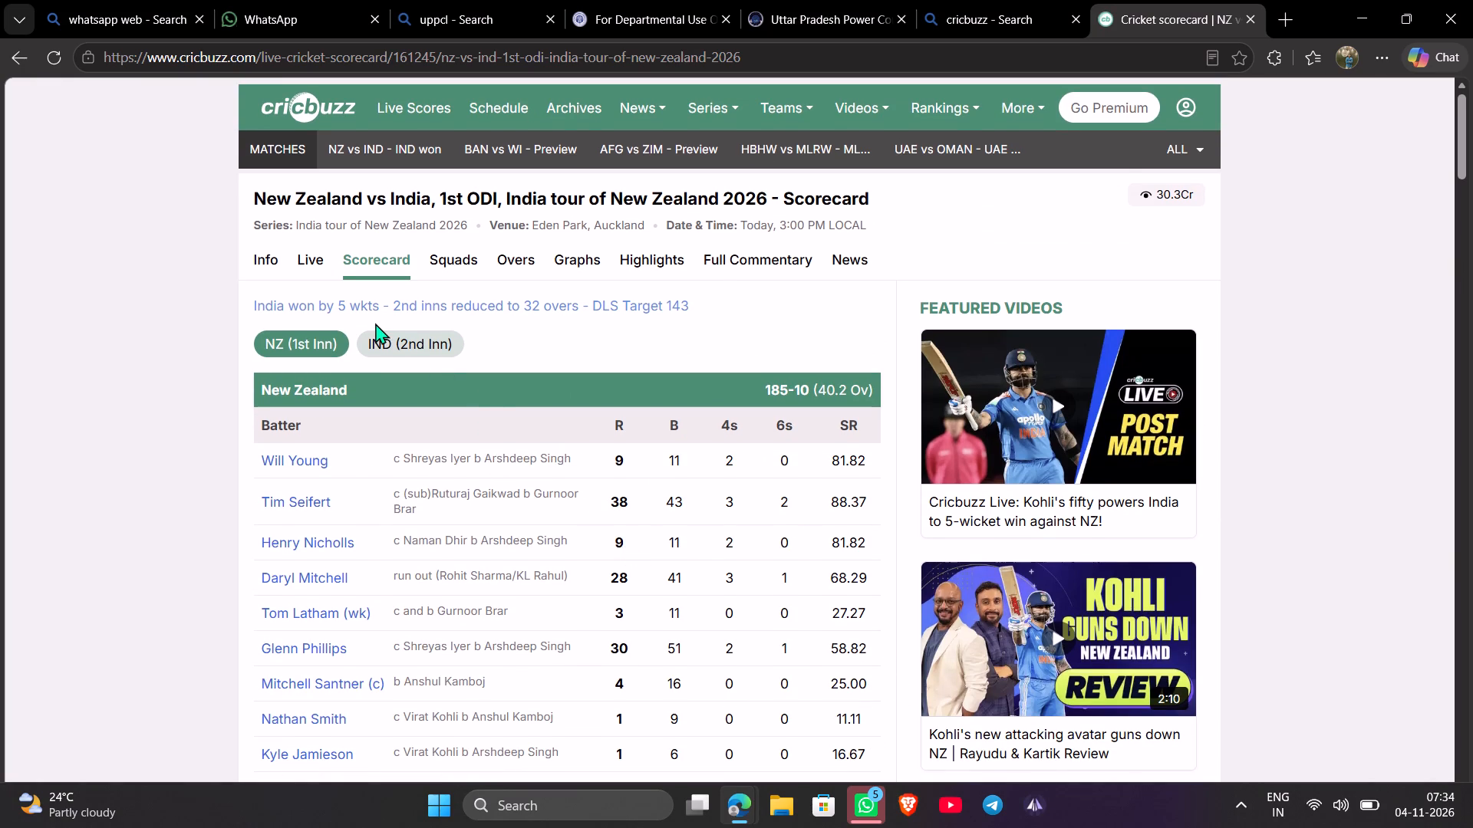
Examine India's second-innings batting scorecard for the New Zealand vs India 1st ODI.
{"action": "left_click", "coordinate": [402, 349]}
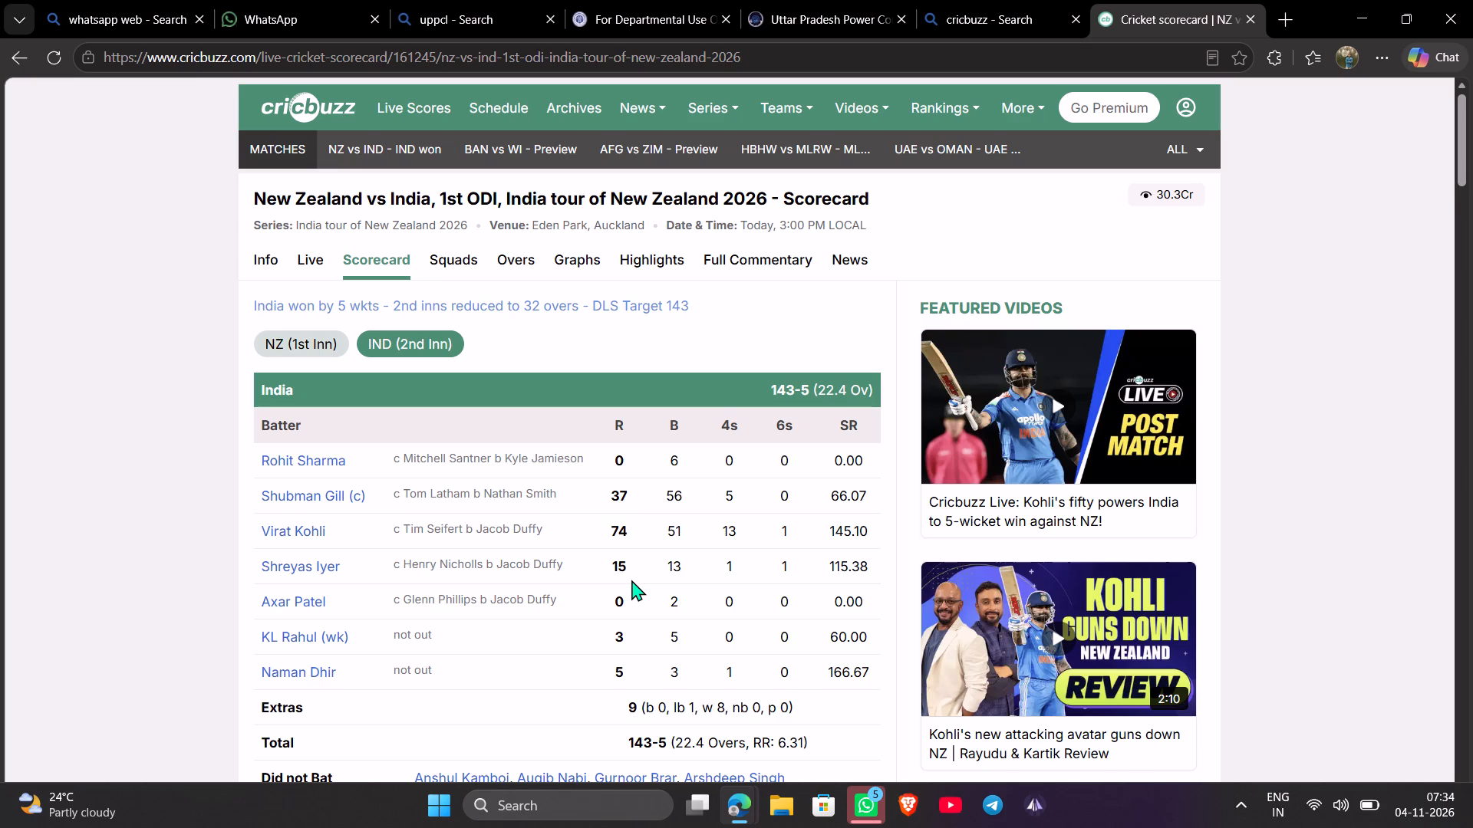
{"action": "scroll", "coordinate": [661, 618], "scroll_direction": "up", "scroll_amount": 1}
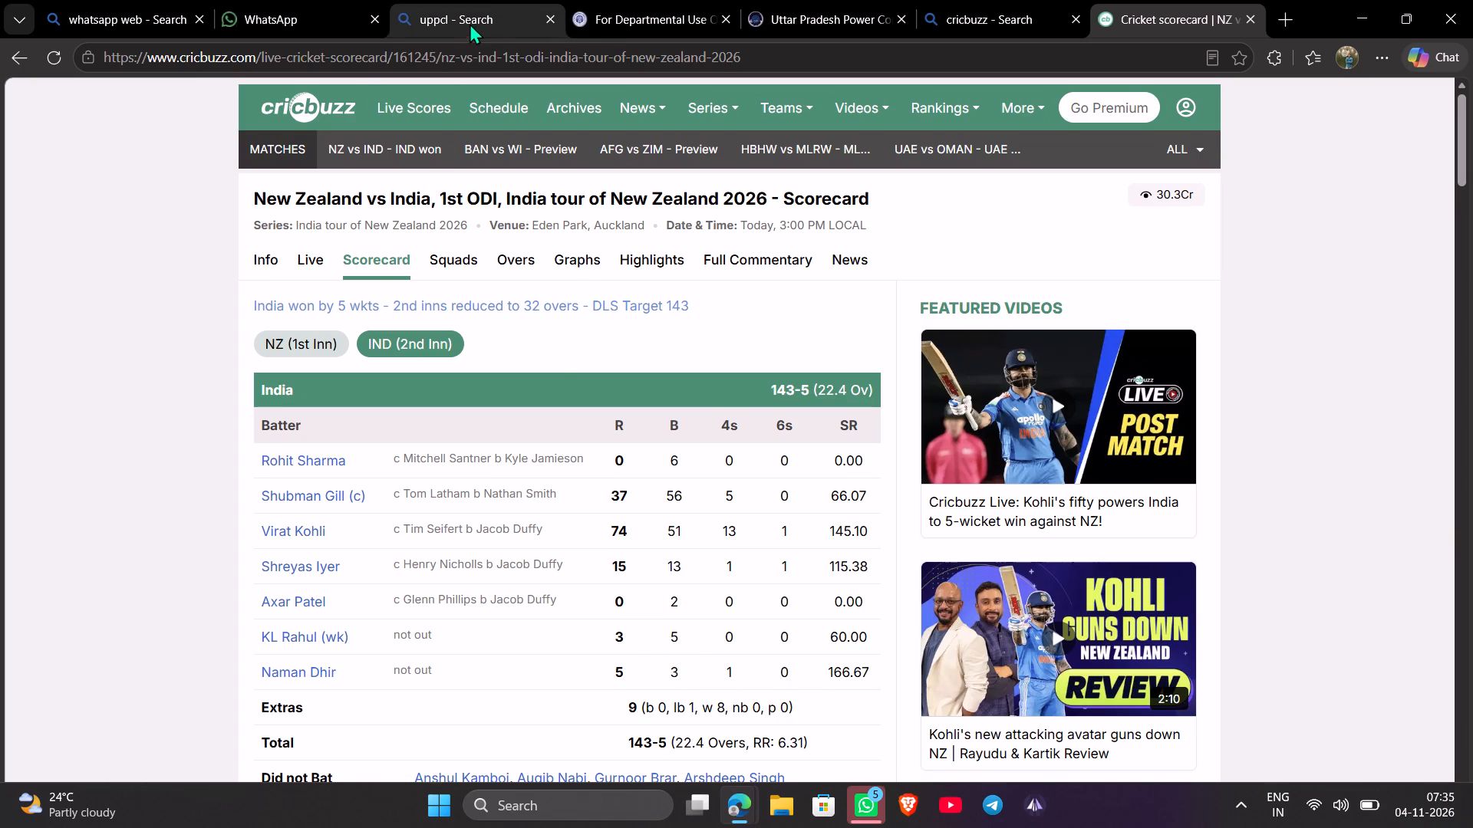
Back in the Jhatpat portal, assign the connection request at serial number 5 on page 2 to EDSD 2 BASTI and submit it.
{"action": "left_click", "coordinate": [641, 14]}
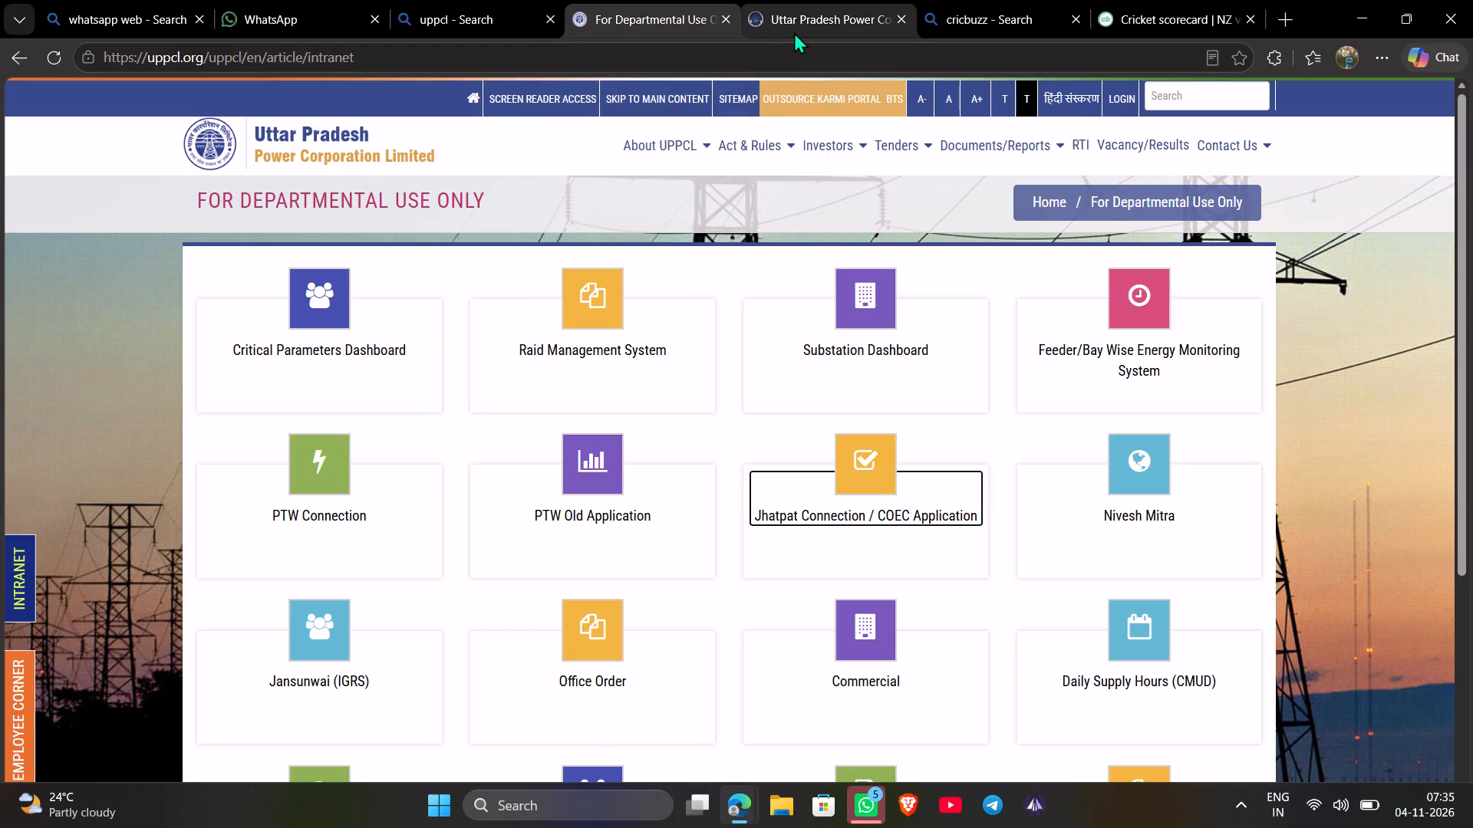
{"action": "left_click", "coordinate": [802, 8]}
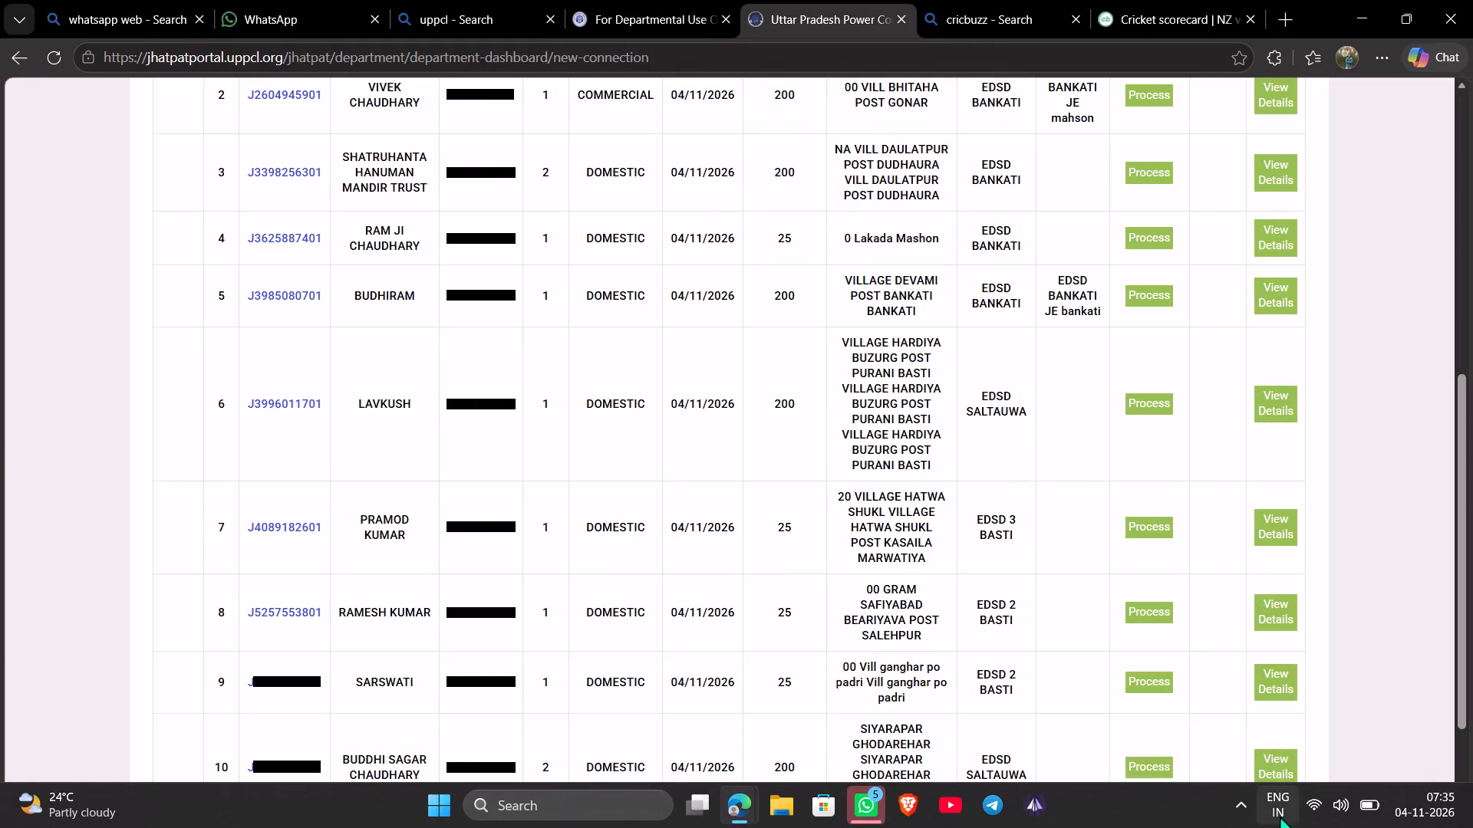
{"action": "left_click", "coordinate": [1464, 747]}
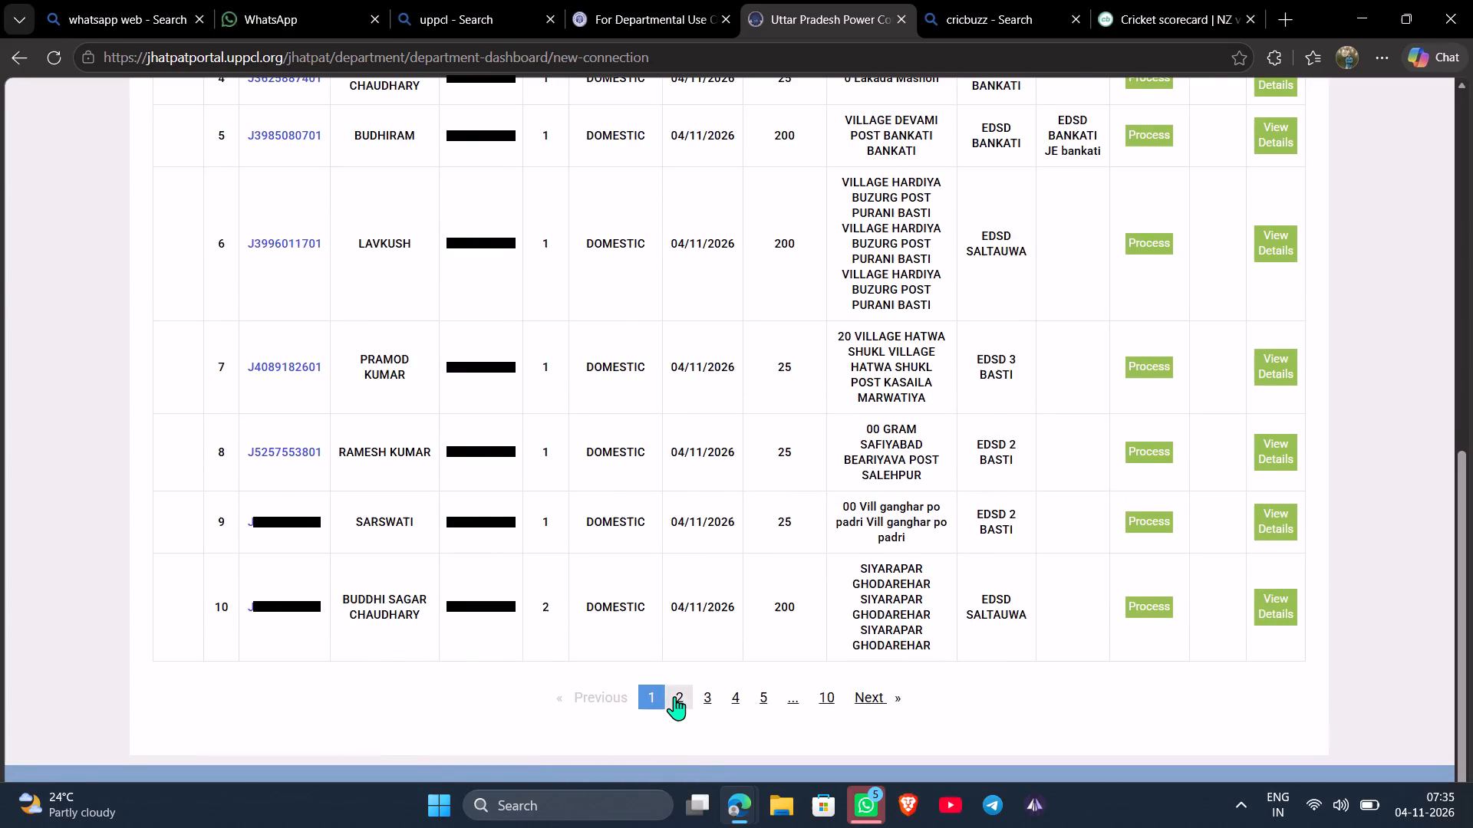
{"action": "left_click", "coordinate": [674, 696]}
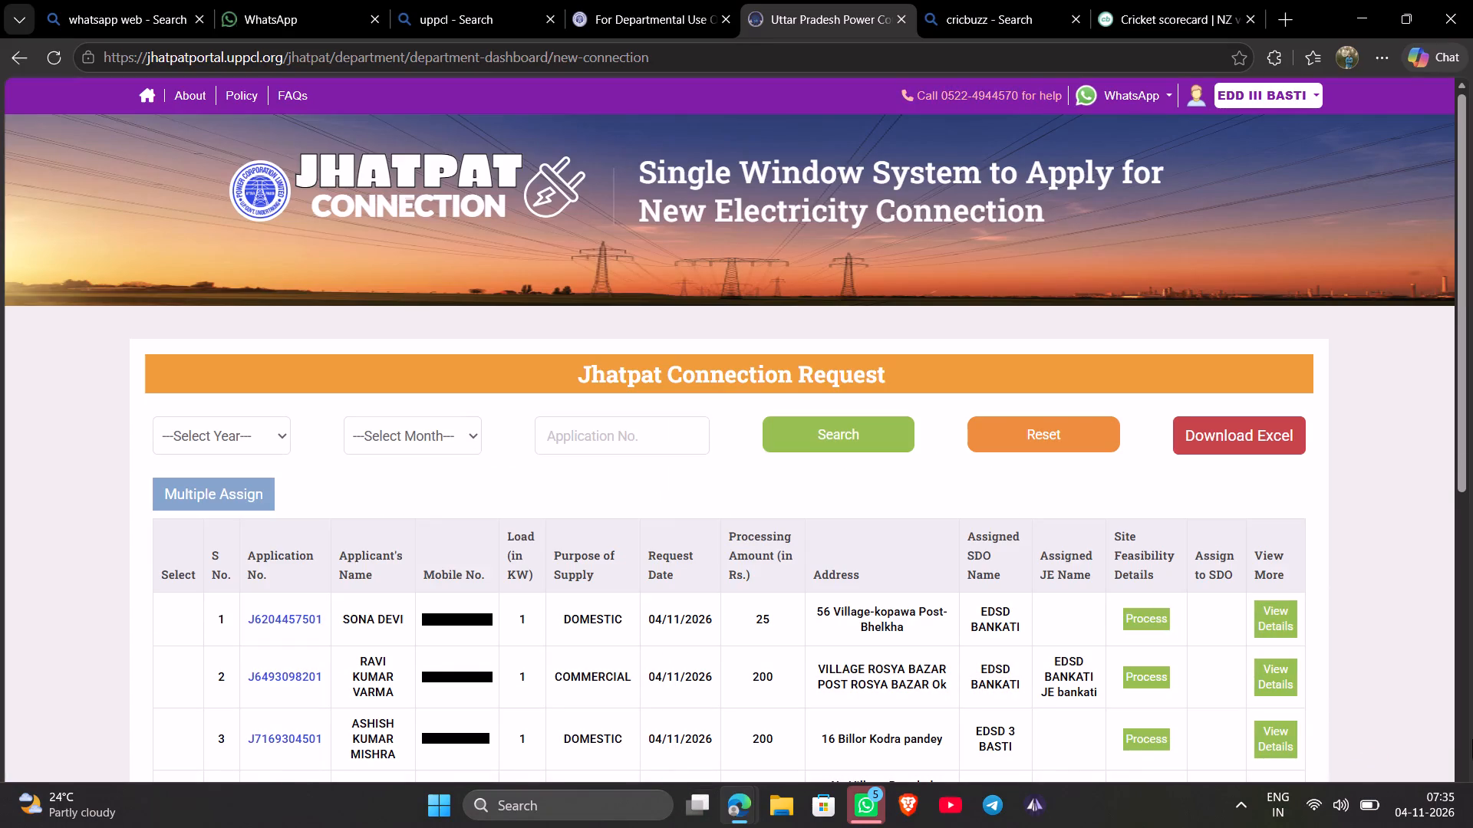
{"action": "left_click", "coordinate": [1461, 756]}
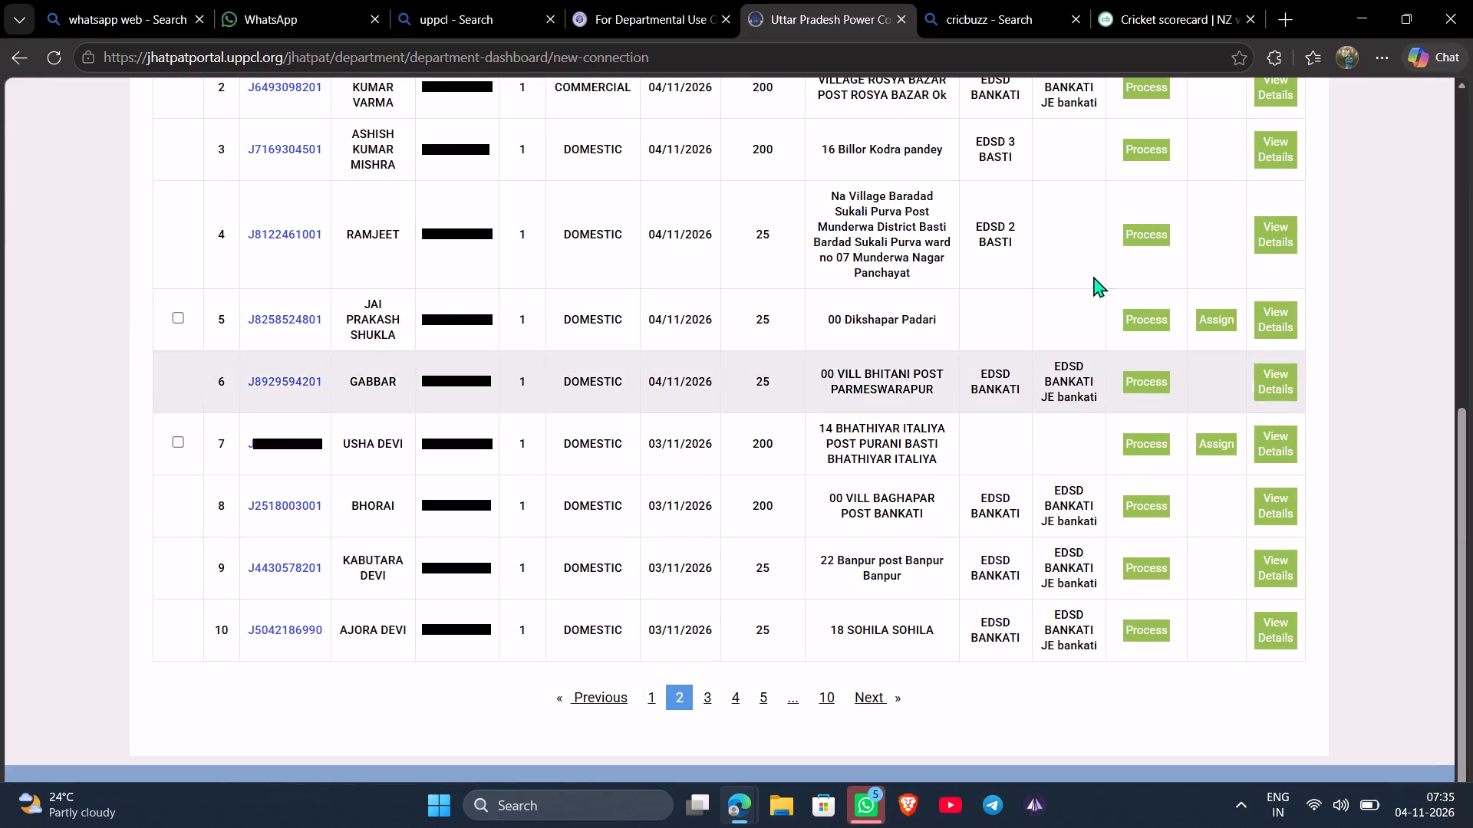
{"action": "left_click", "coordinate": [1202, 320]}
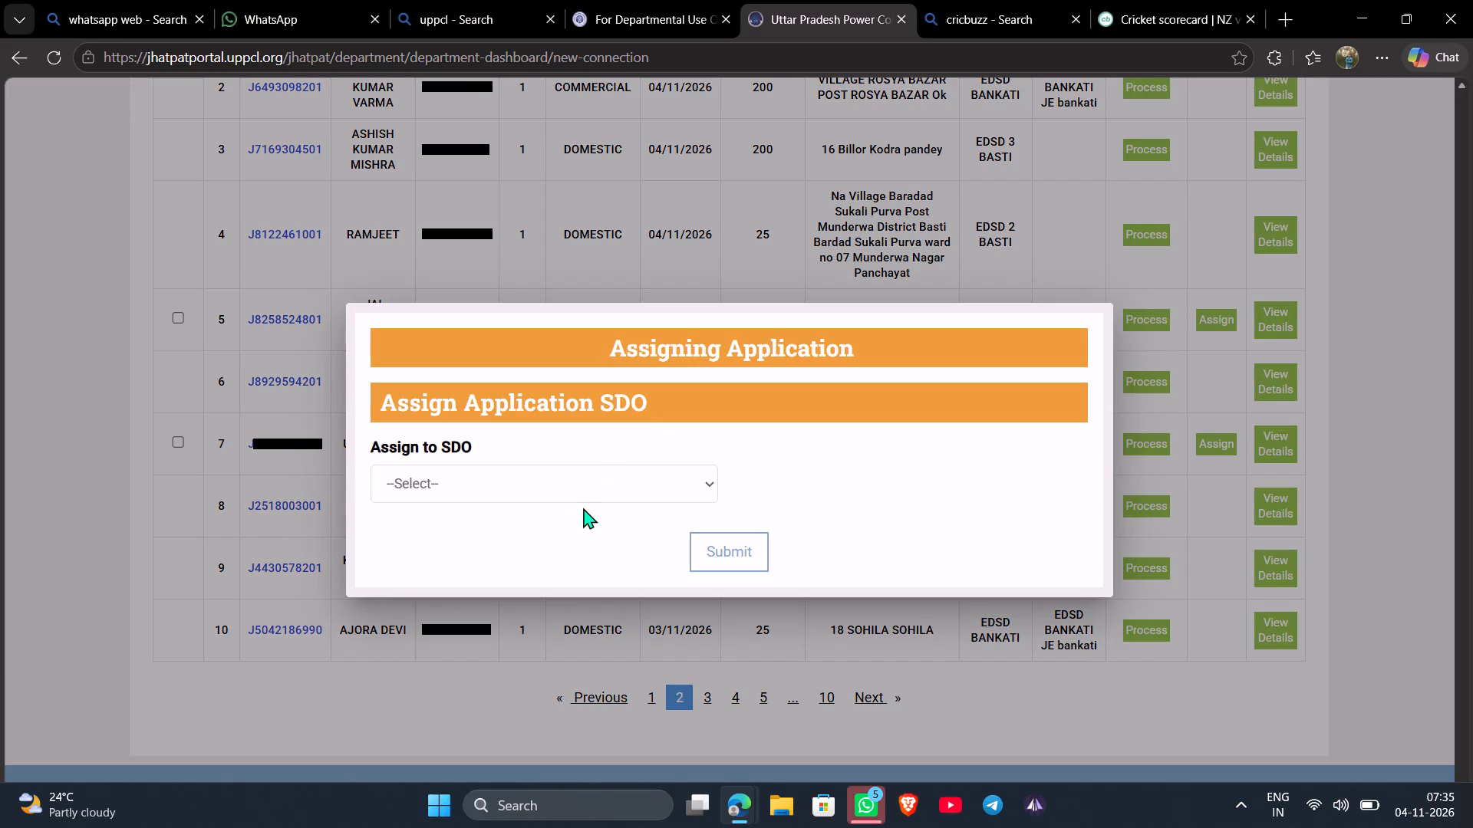
{"action": "left_click", "coordinate": [585, 498]}
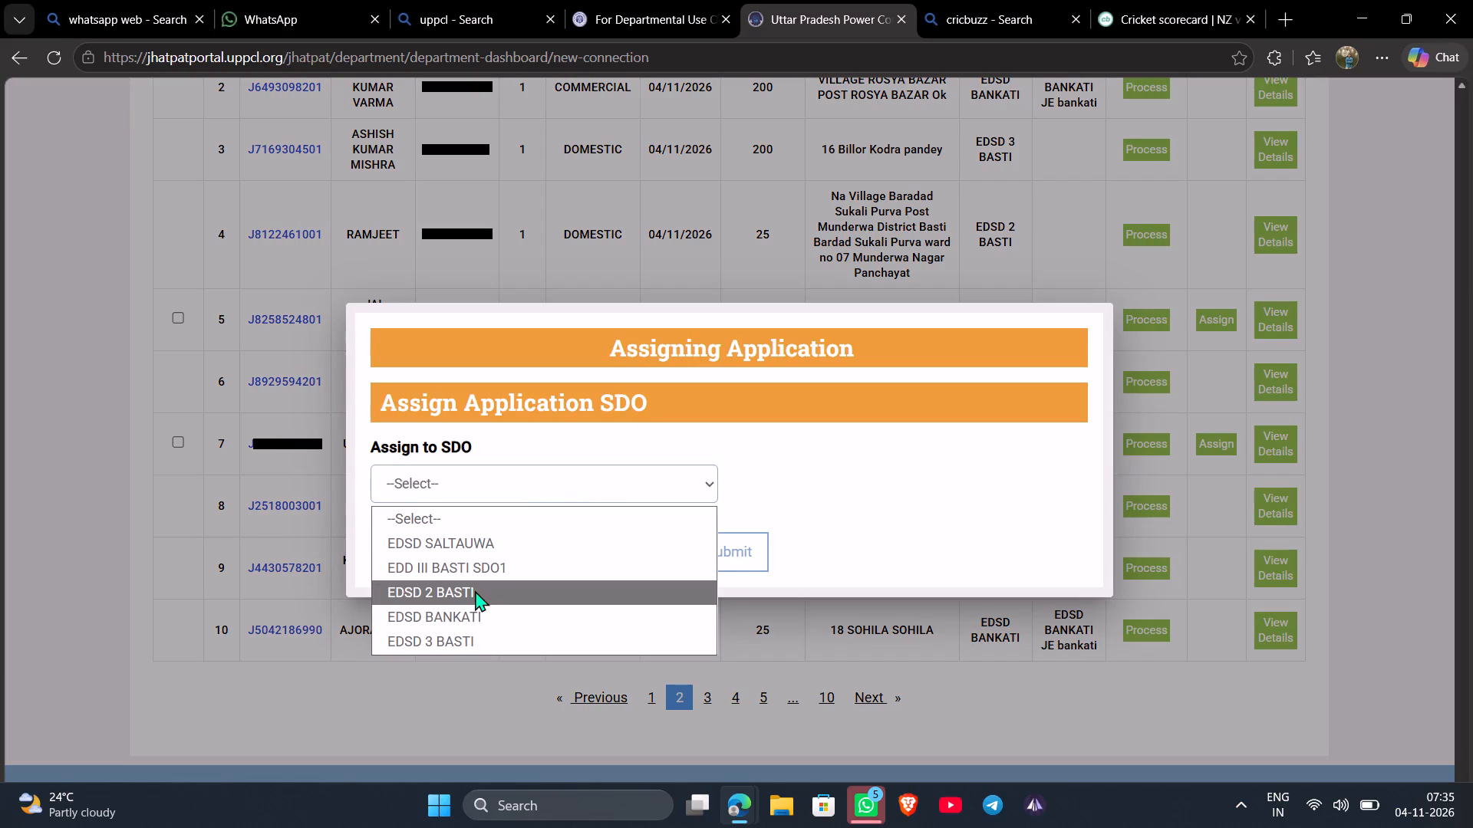
{"action": "left_click", "coordinate": [475, 590]}
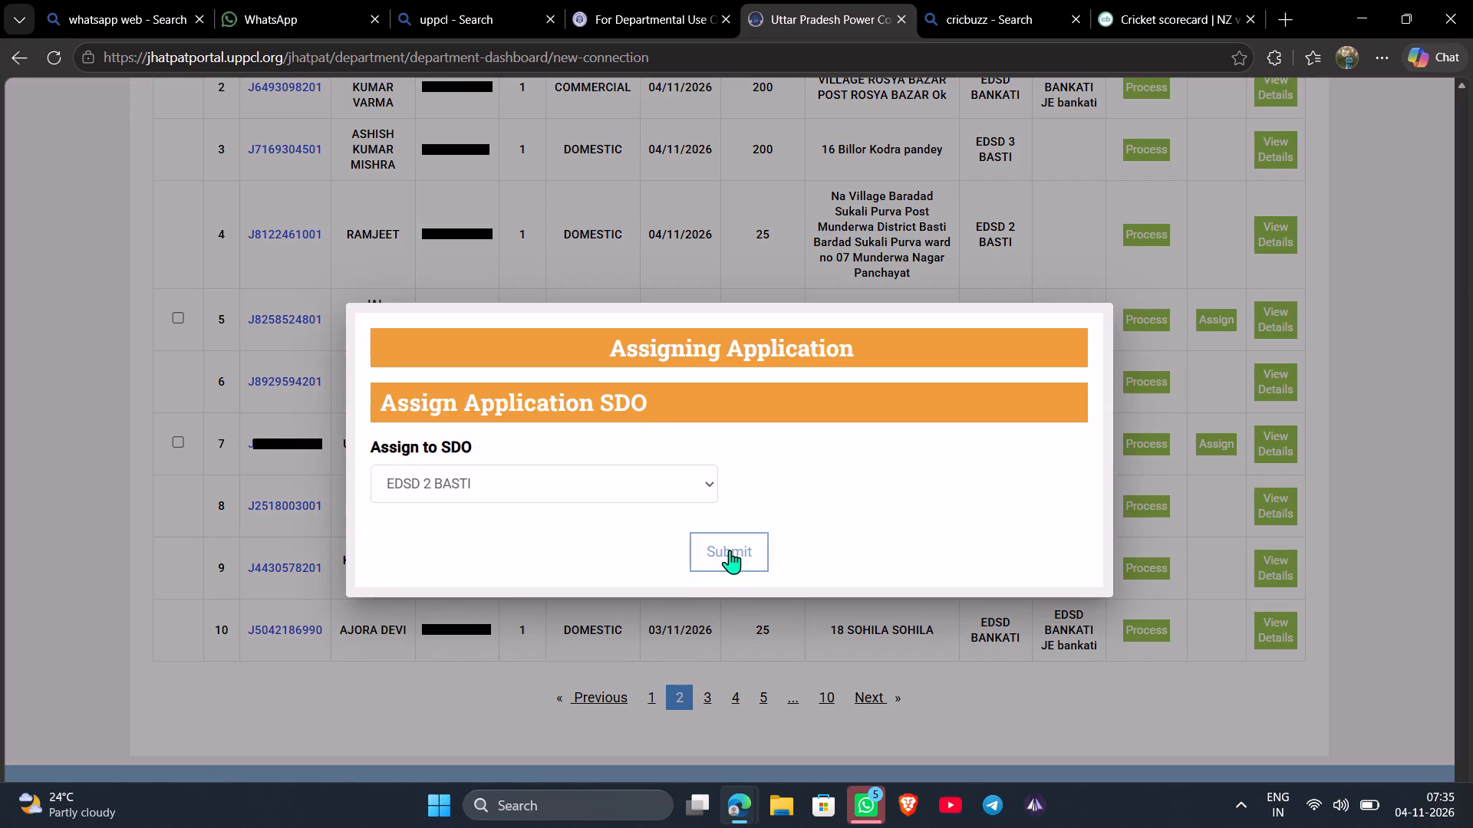
{"action": "left_click", "coordinate": [730, 550]}
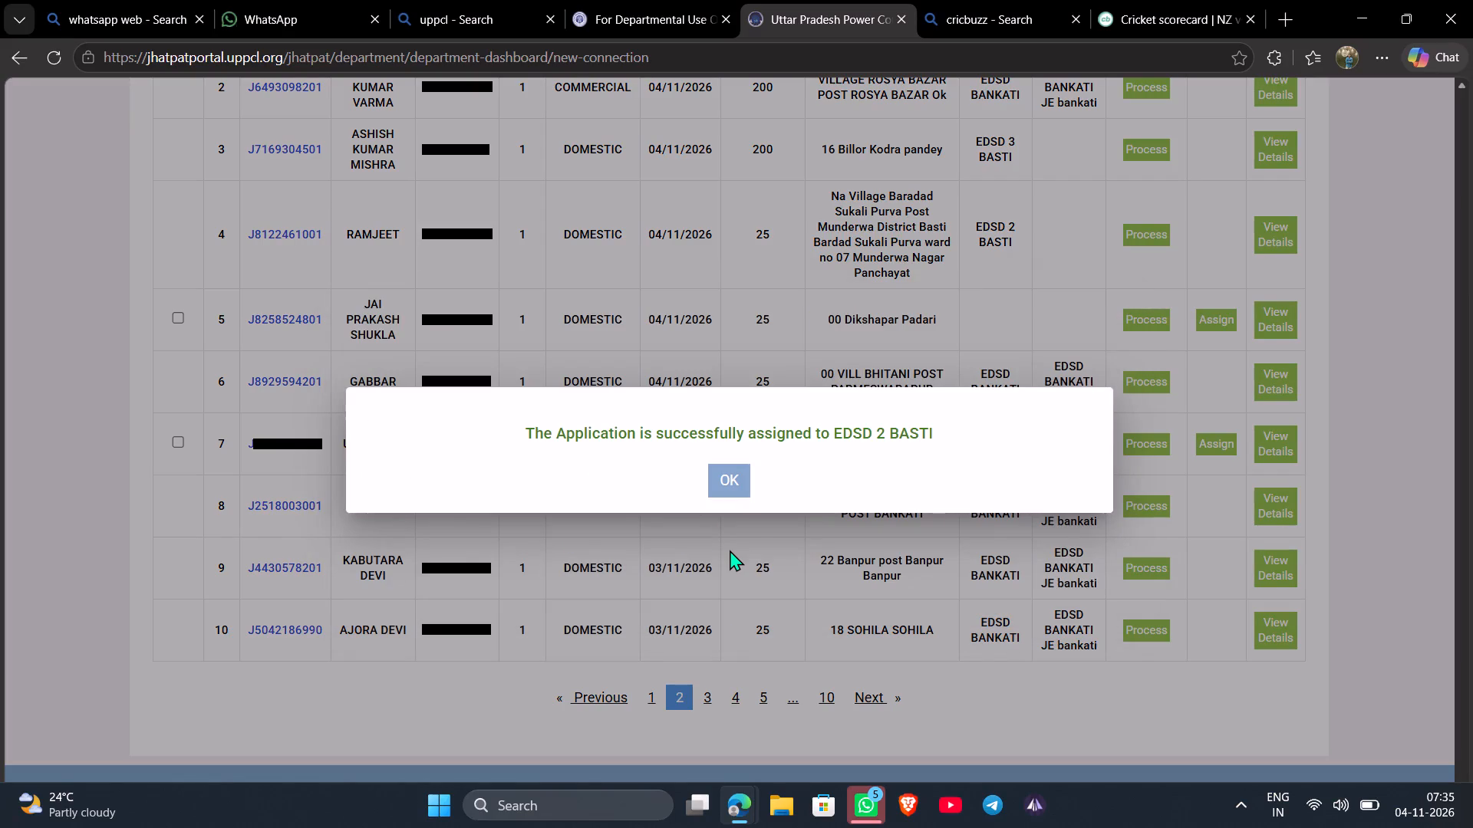
{"action": "left_click", "coordinate": [720, 465]}
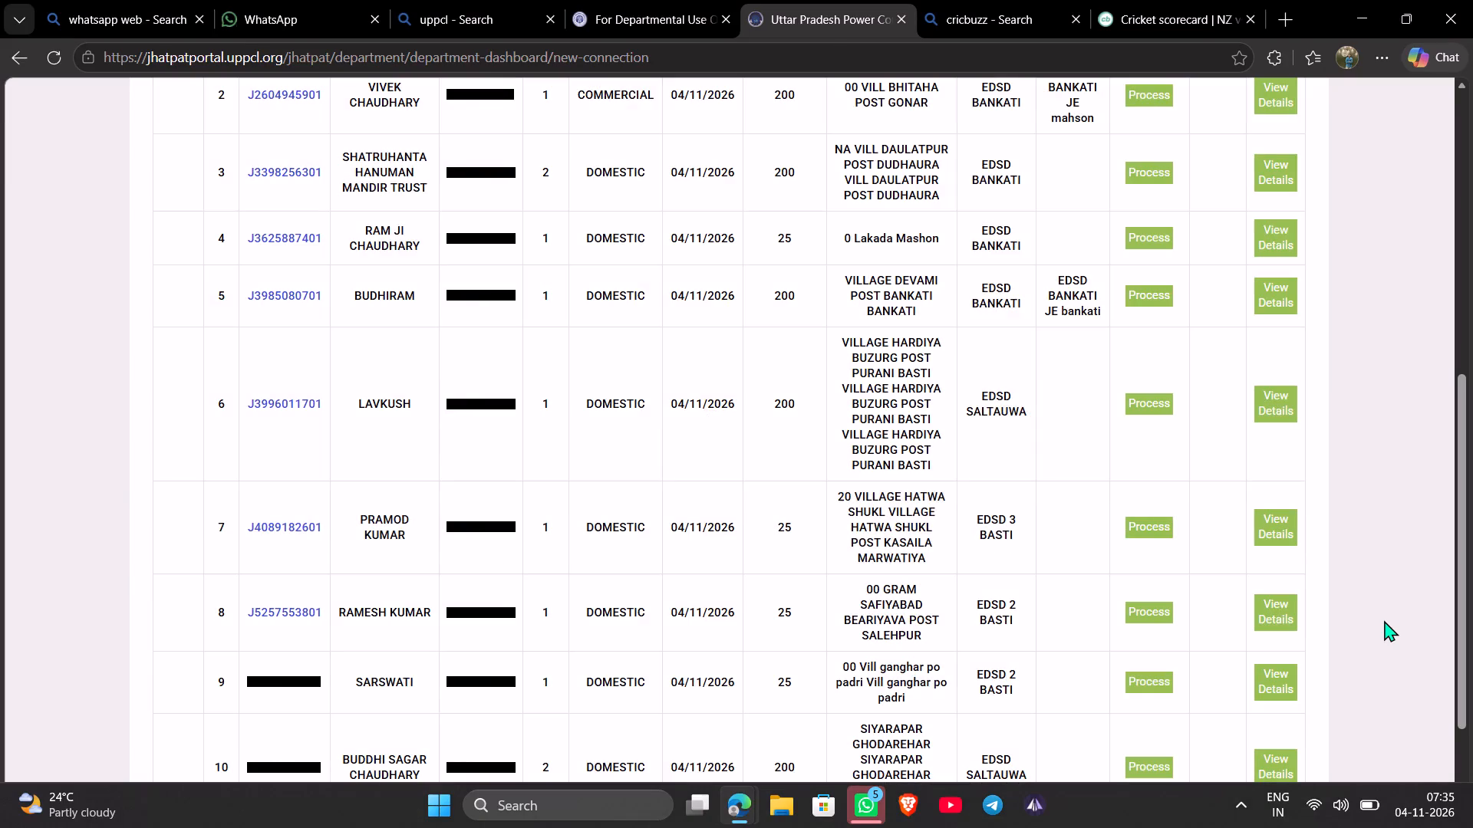
Go to the page links at the end of the connection request list to continue with the pending requests.
{"action": "left_click", "coordinate": [1455, 750]}
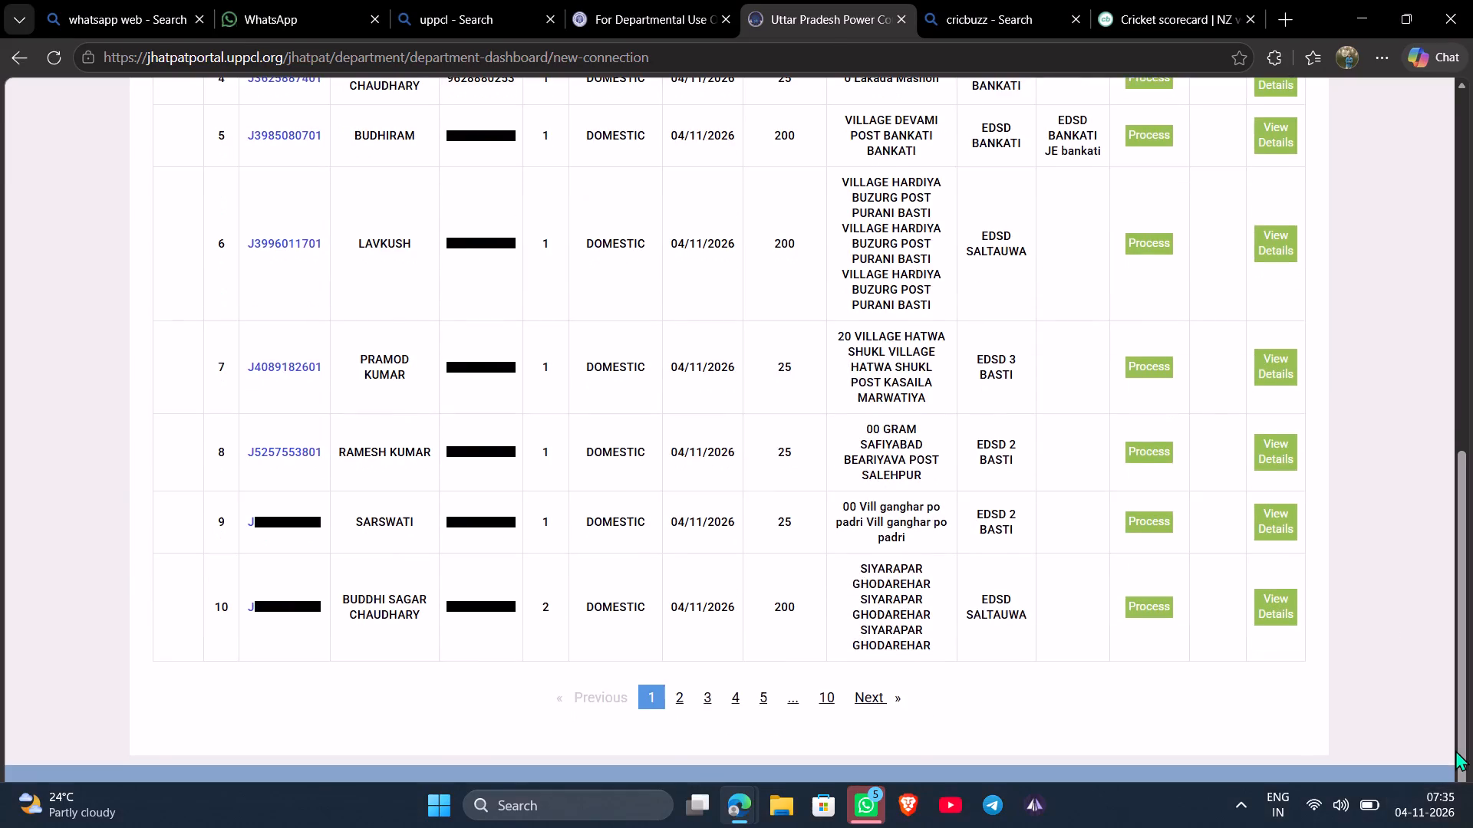
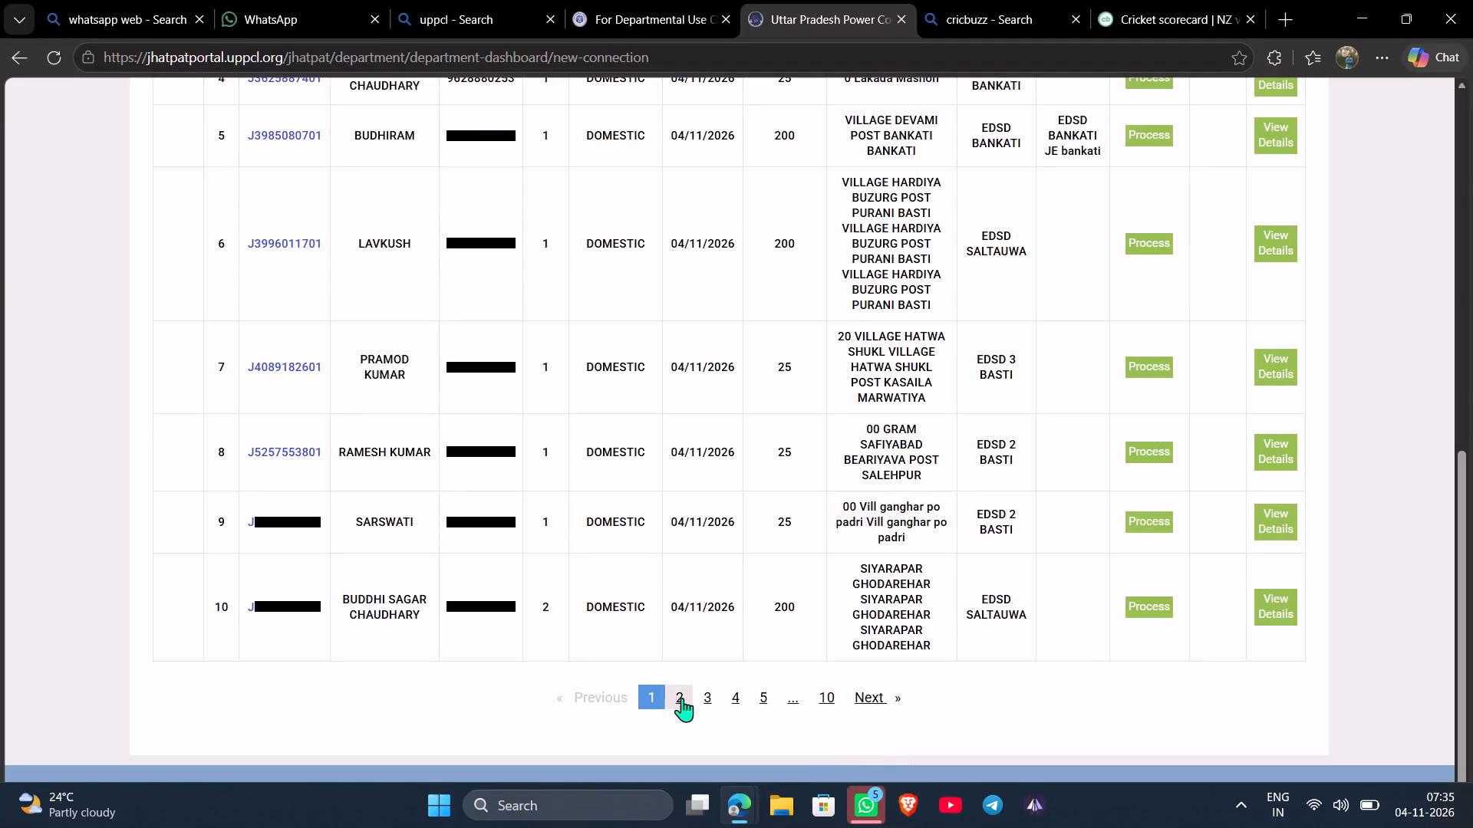
Open the application at serial number 1 on page 3 of the connection requests and review its e-KYC and applicant details.
{"action": "left_click", "coordinate": [682, 698]}
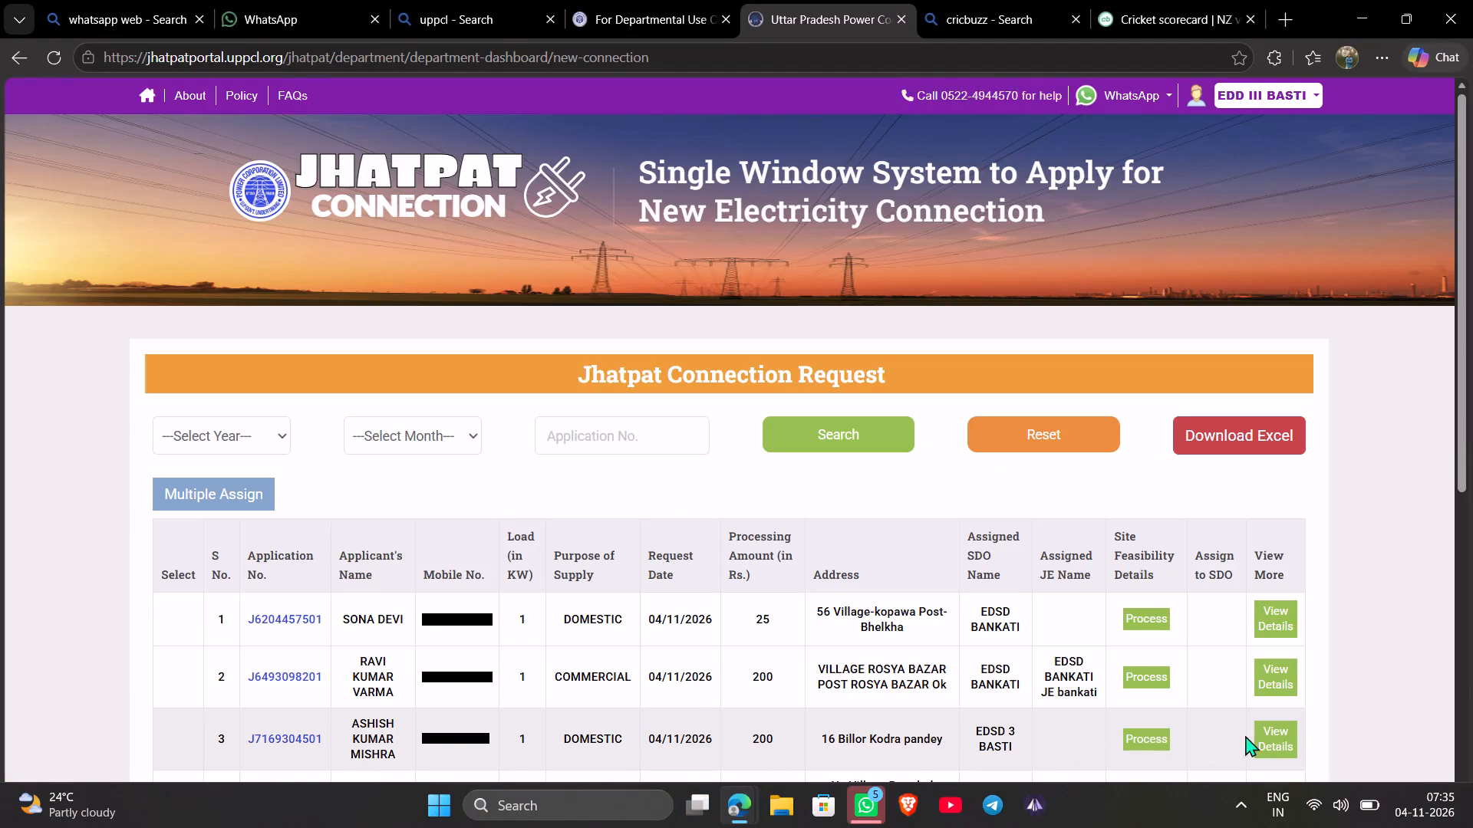
{"action": "left_click", "coordinate": [1461, 693]}
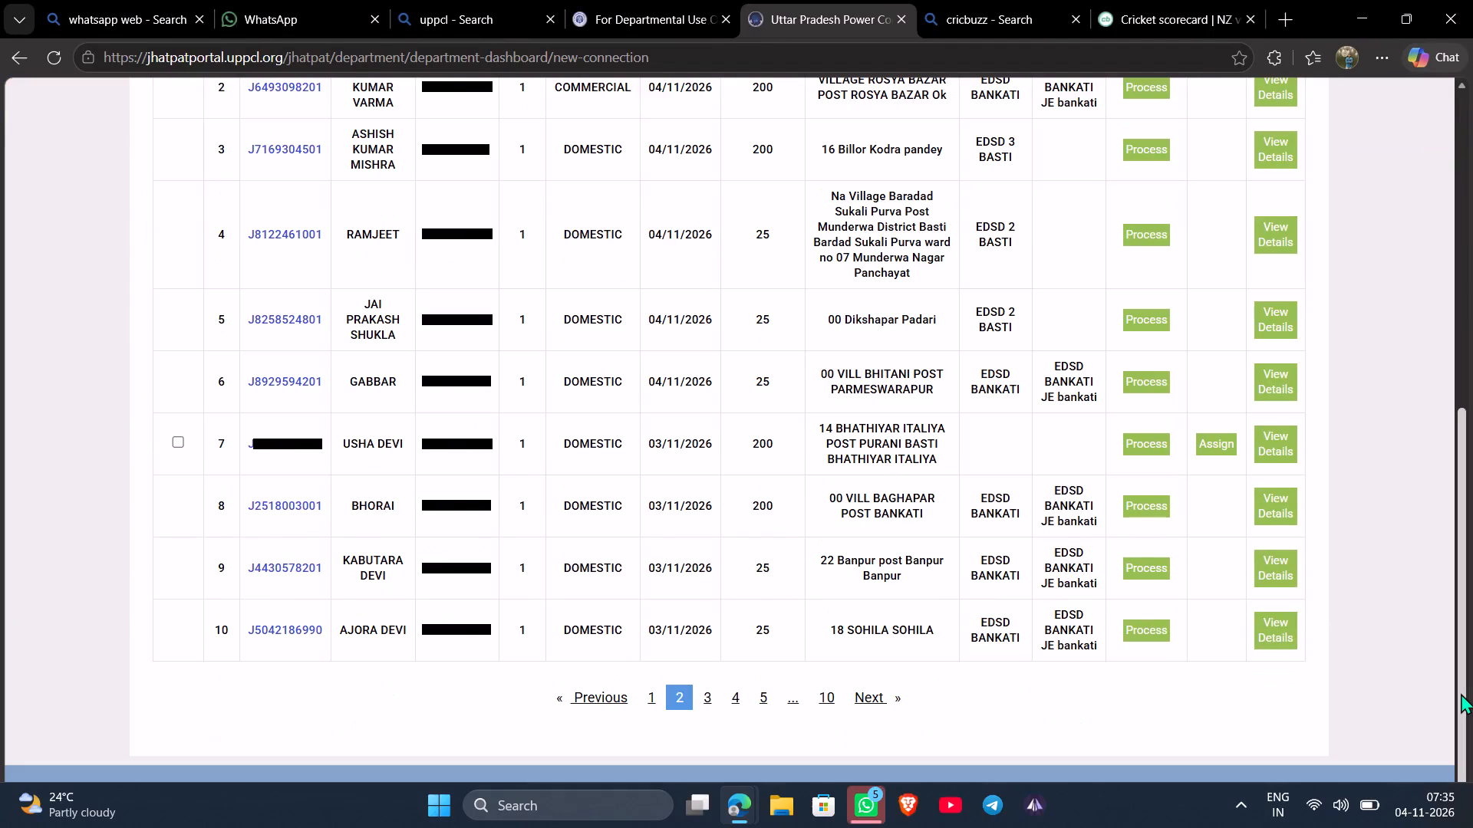
{"action": "left_click", "coordinate": [702, 698]}
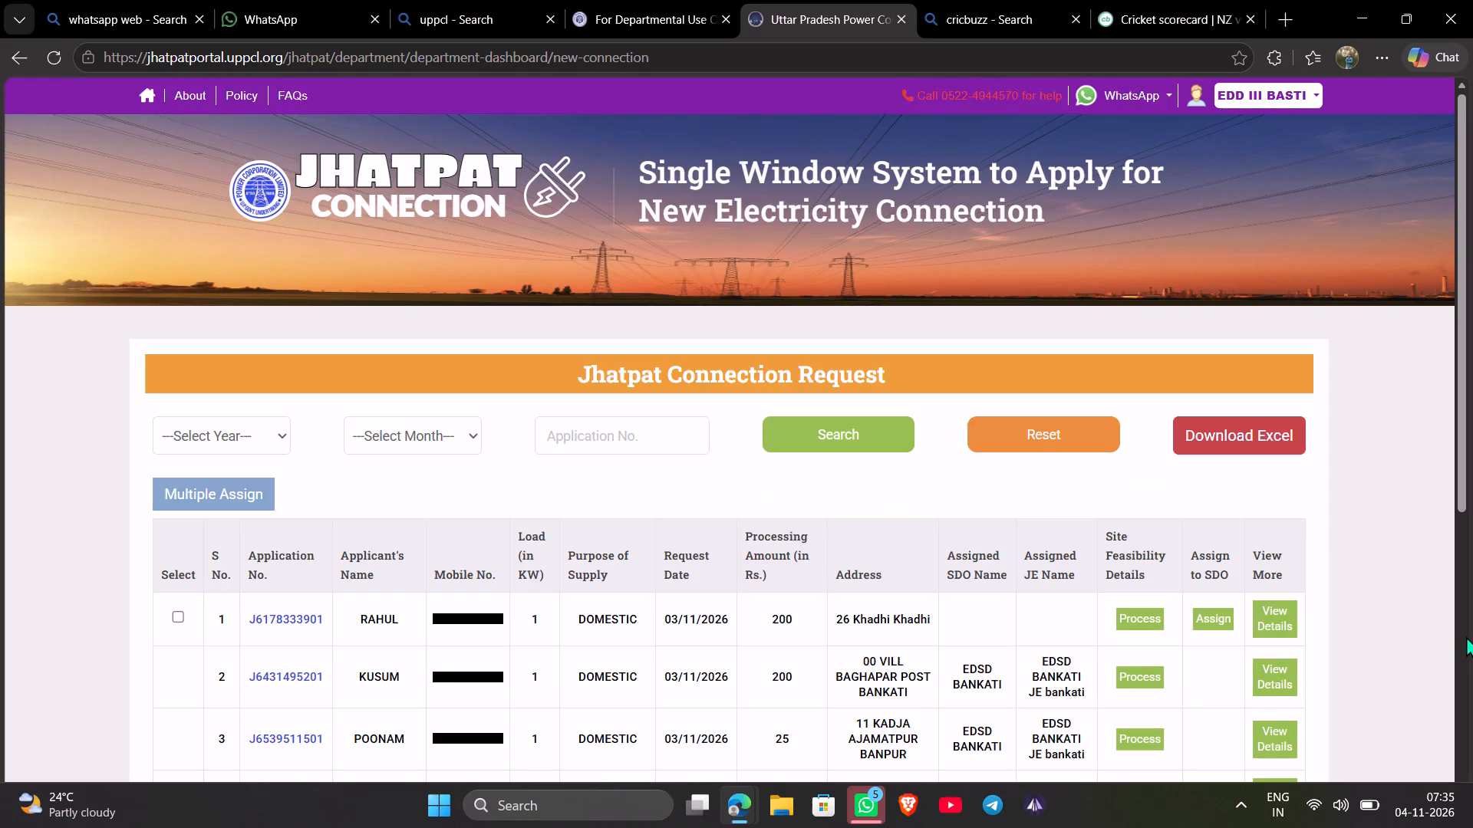
{"action": "left_click", "coordinate": [295, 621]}
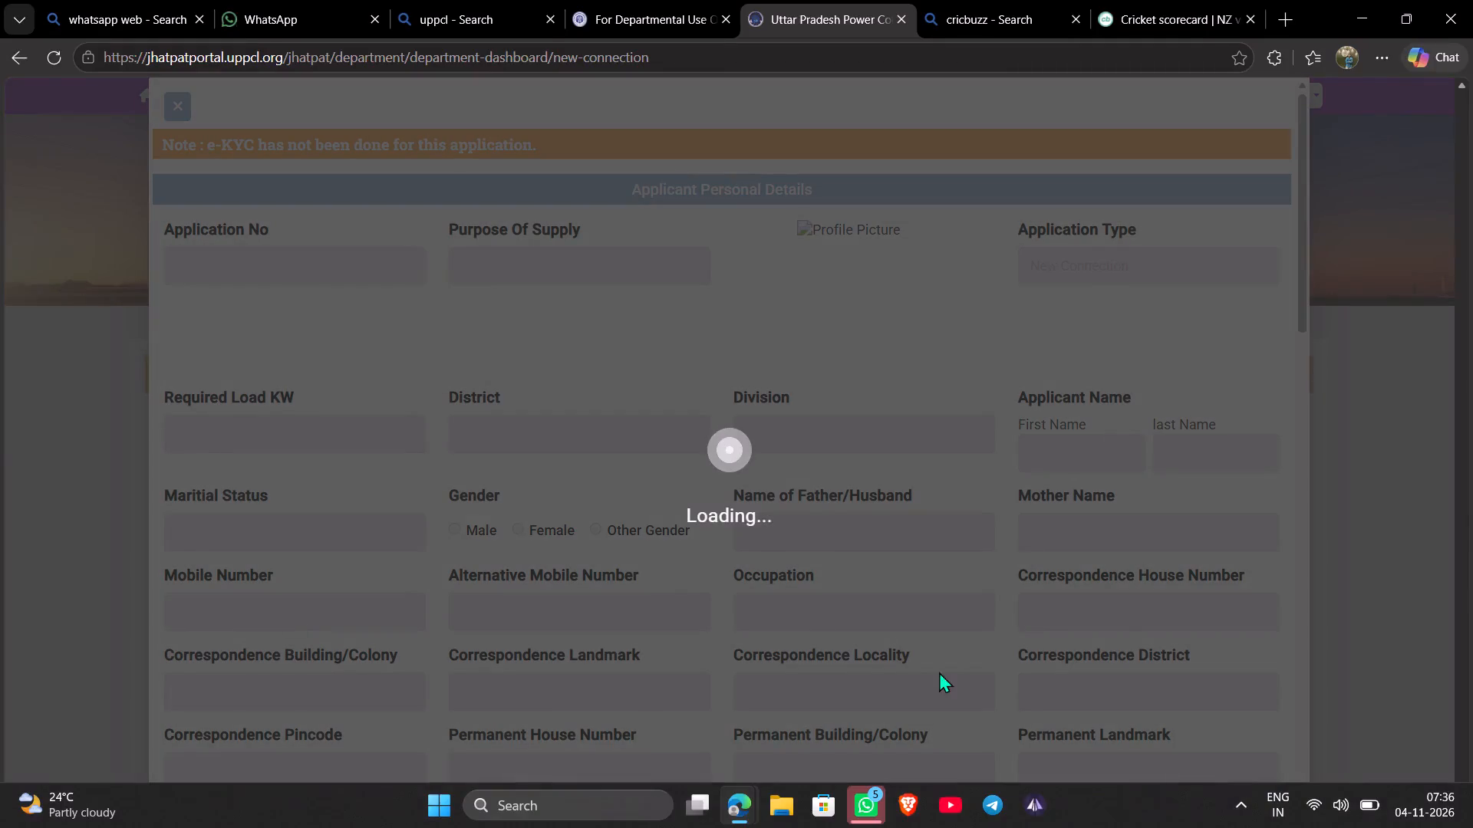
{"action": "left_click", "coordinate": [1297, 747]}
{"action": "left_click", "coordinate": [1297, 747]}
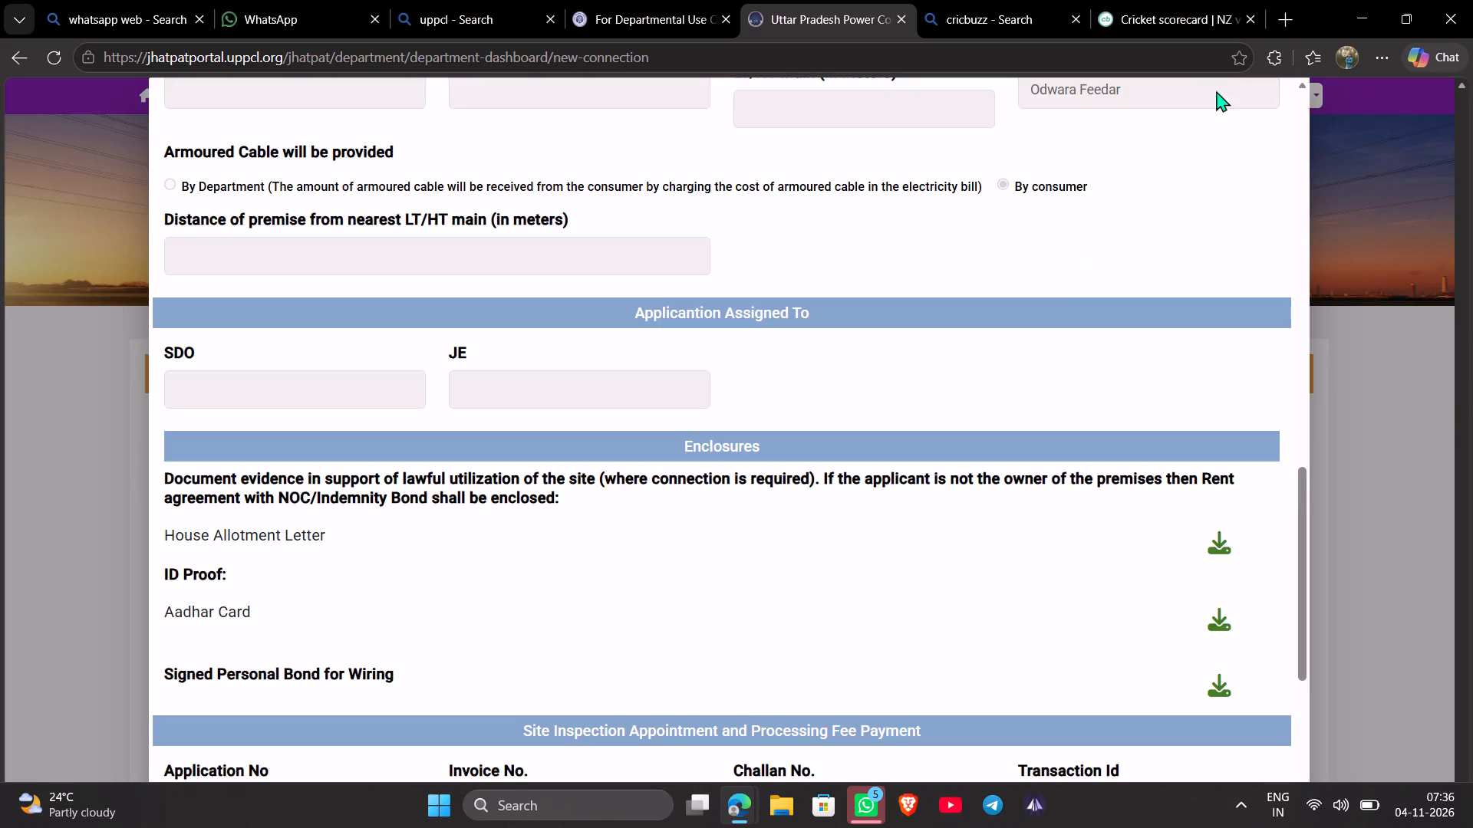
{"action": "double_click", "coordinate": [1300, 83]}
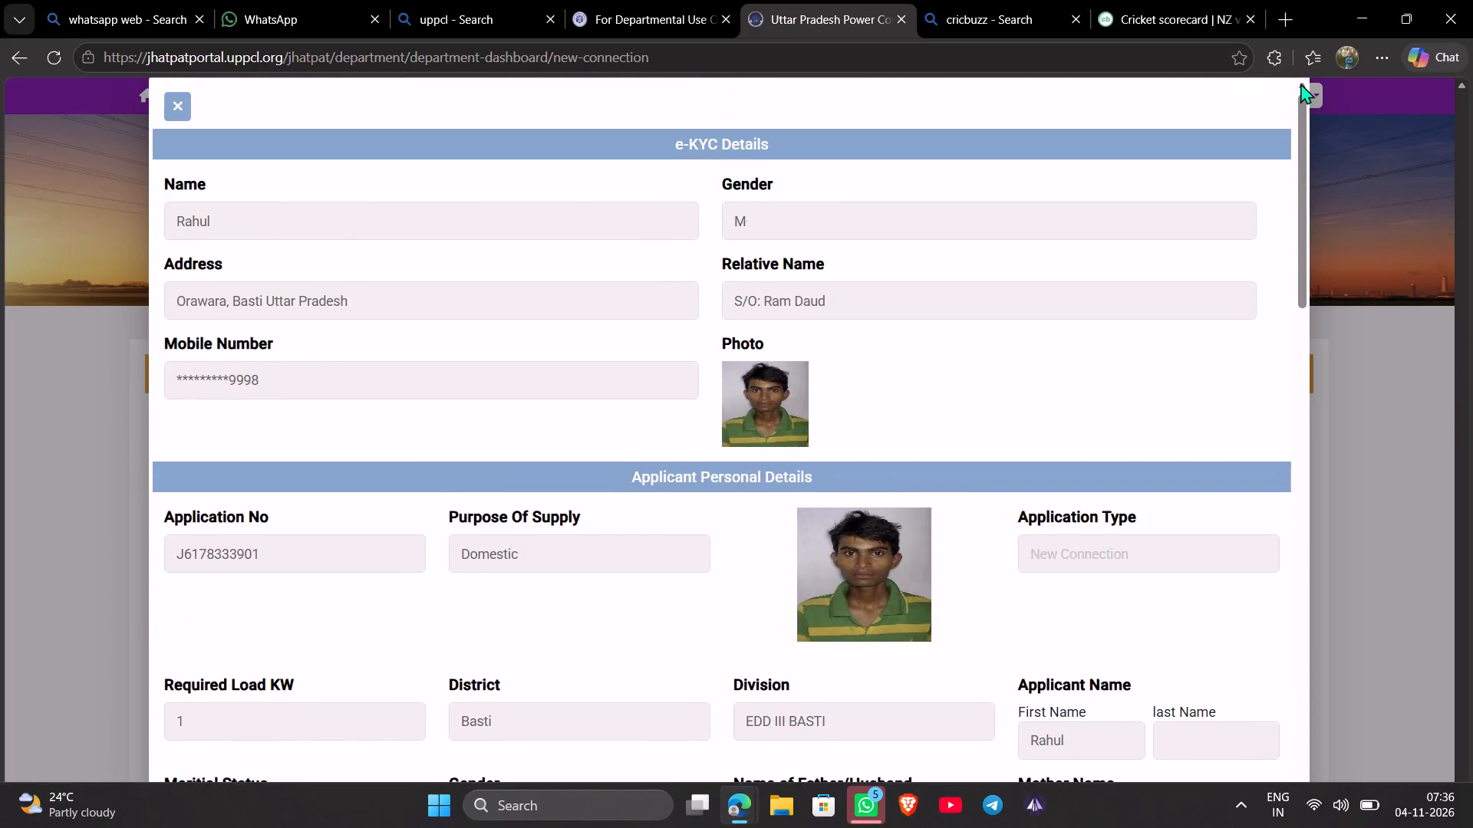
{"action": "left_click", "coordinate": [180, 100]}
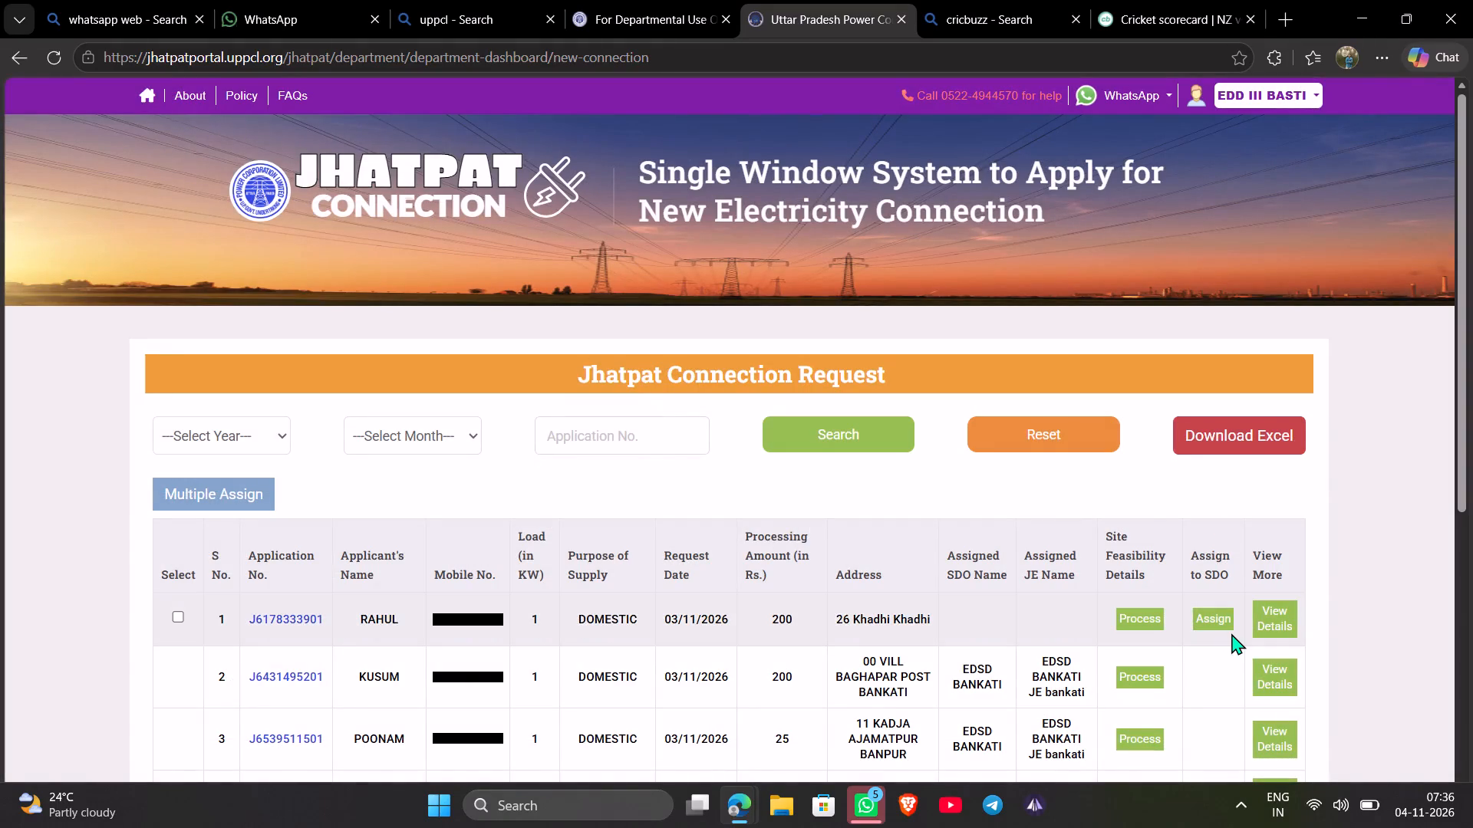
Assign the connection request at serial number 1 on page 3 to EDSD 3 BASTI and submit it.
{"action": "left_click", "coordinate": [1200, 617]}
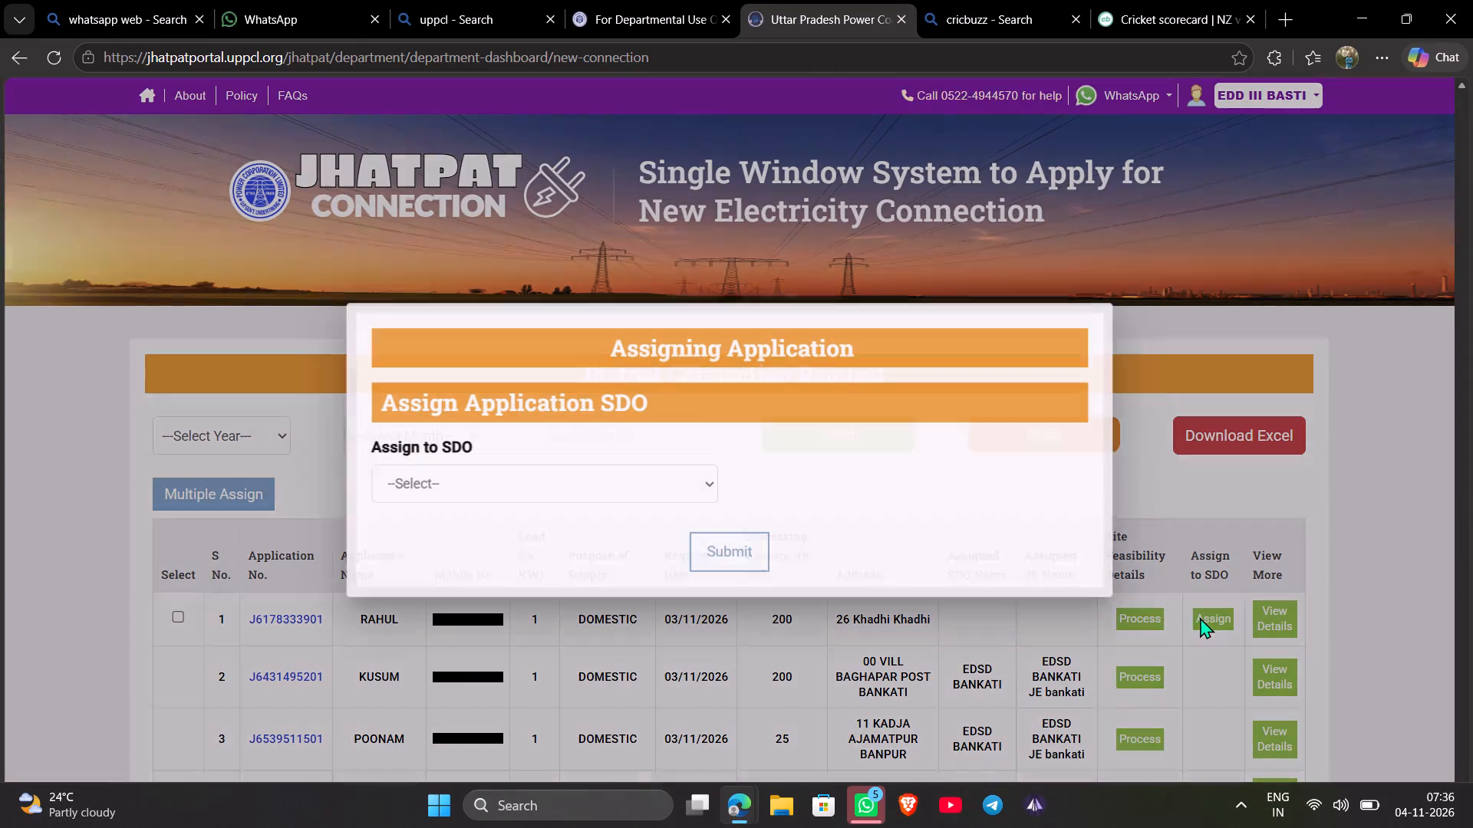
{"action": "left_click", "coordinate": [628, 475]}
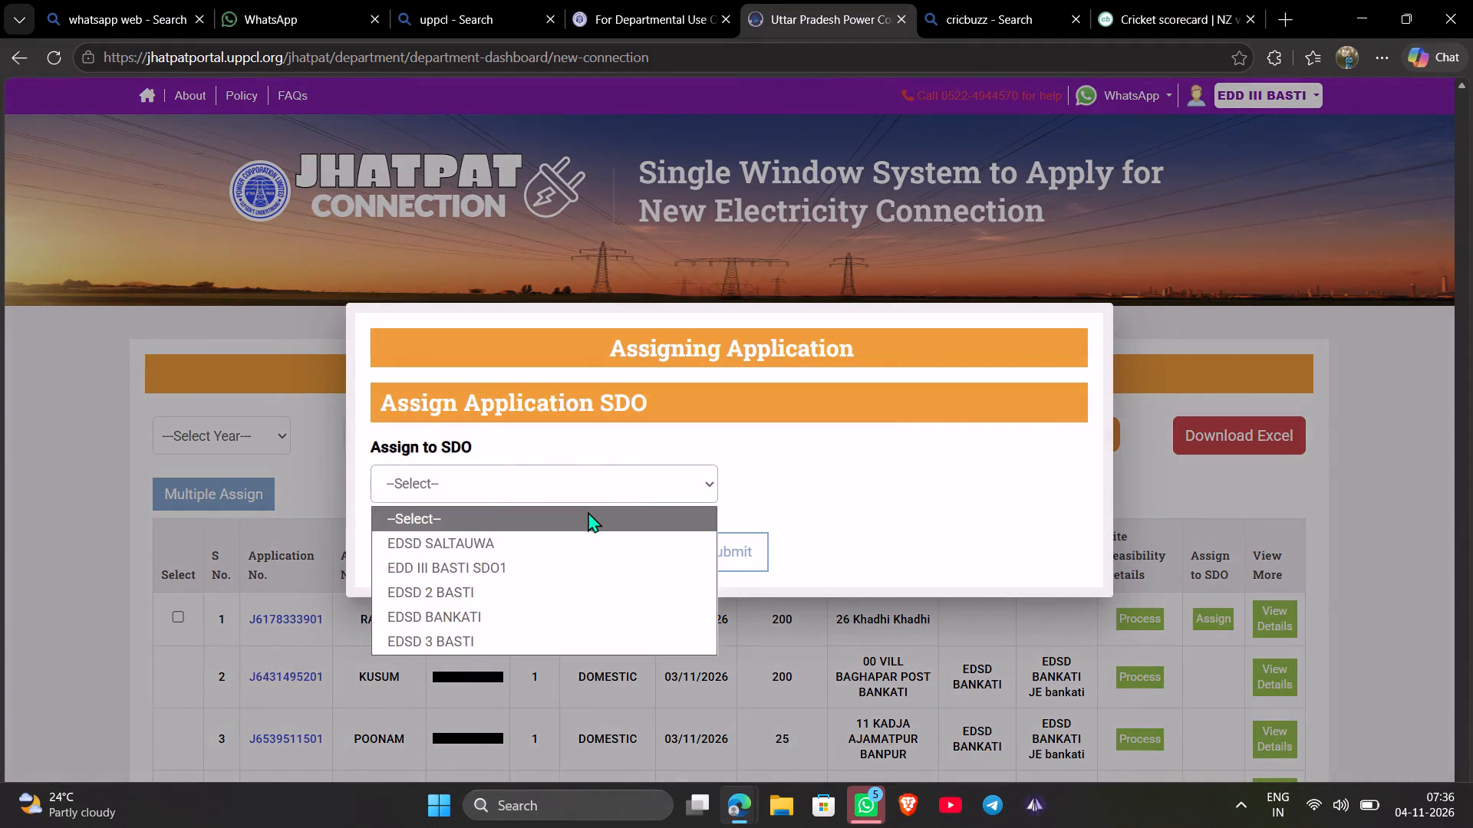
{"action": "left_click", "coordinate": [481, 637]}
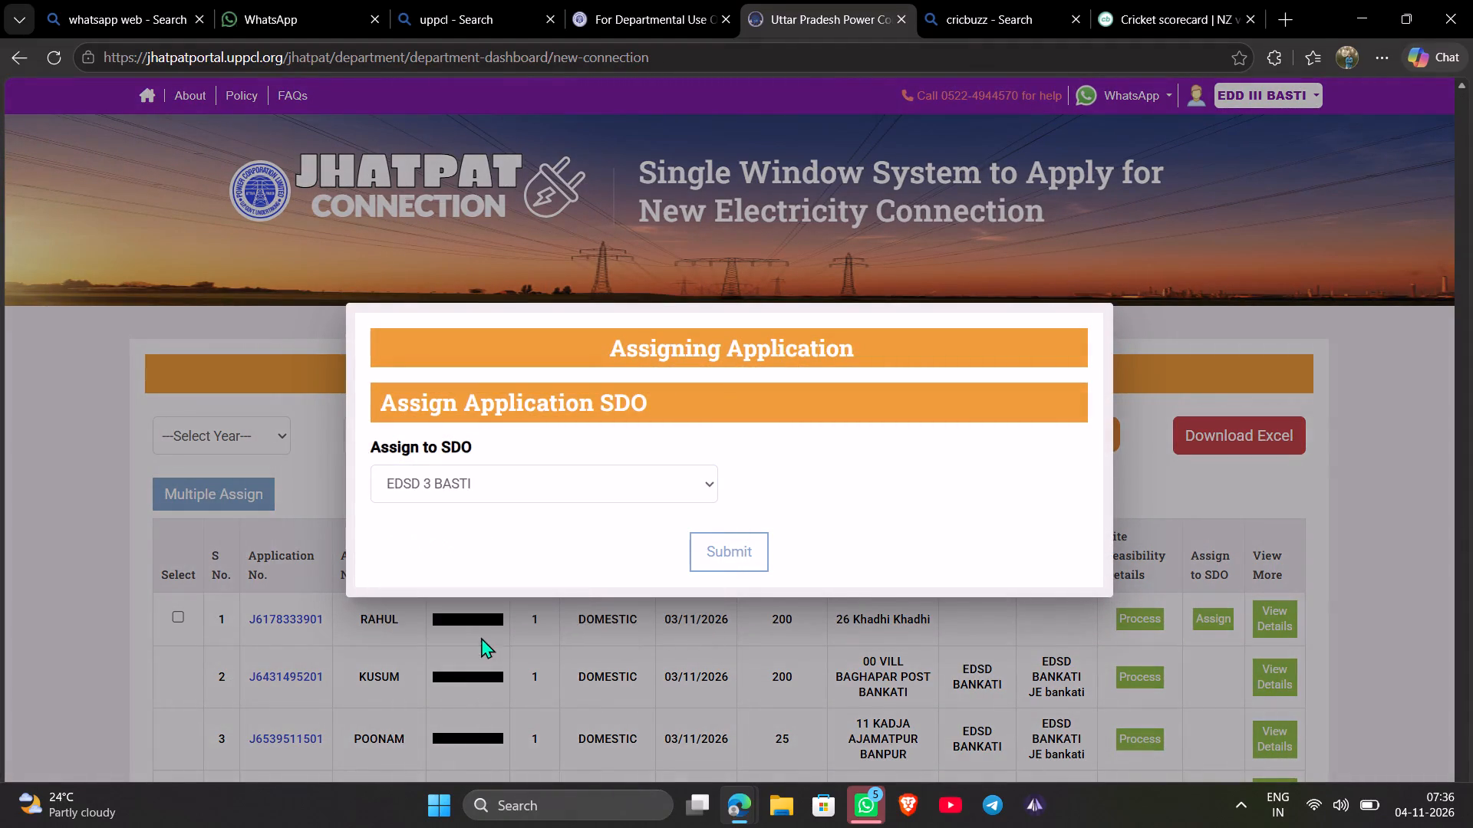
{"action": "left_click", "coordinate": [747, 551]}
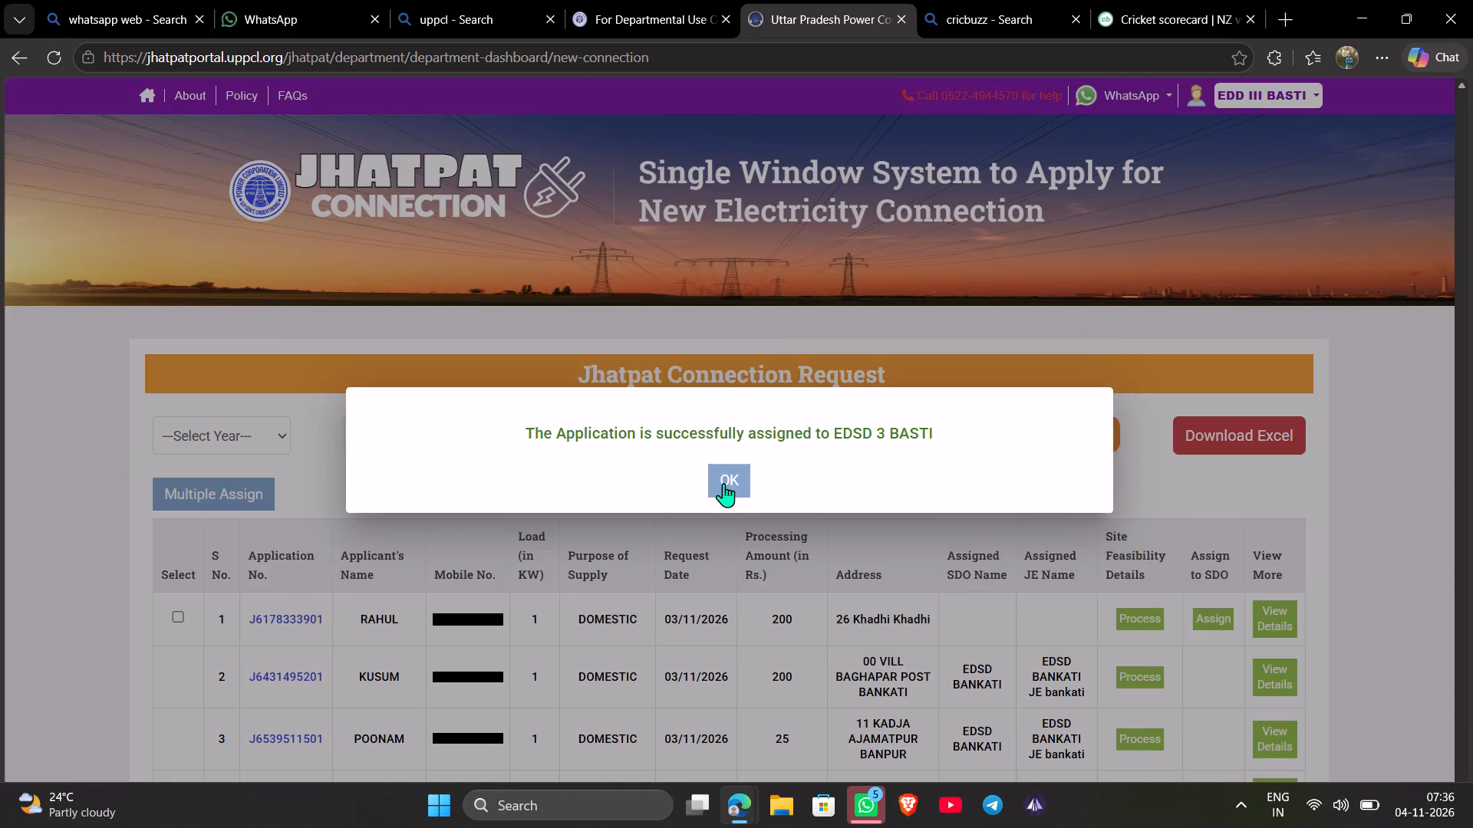
{"action": "left_click", "coordinate": [723, 483]}
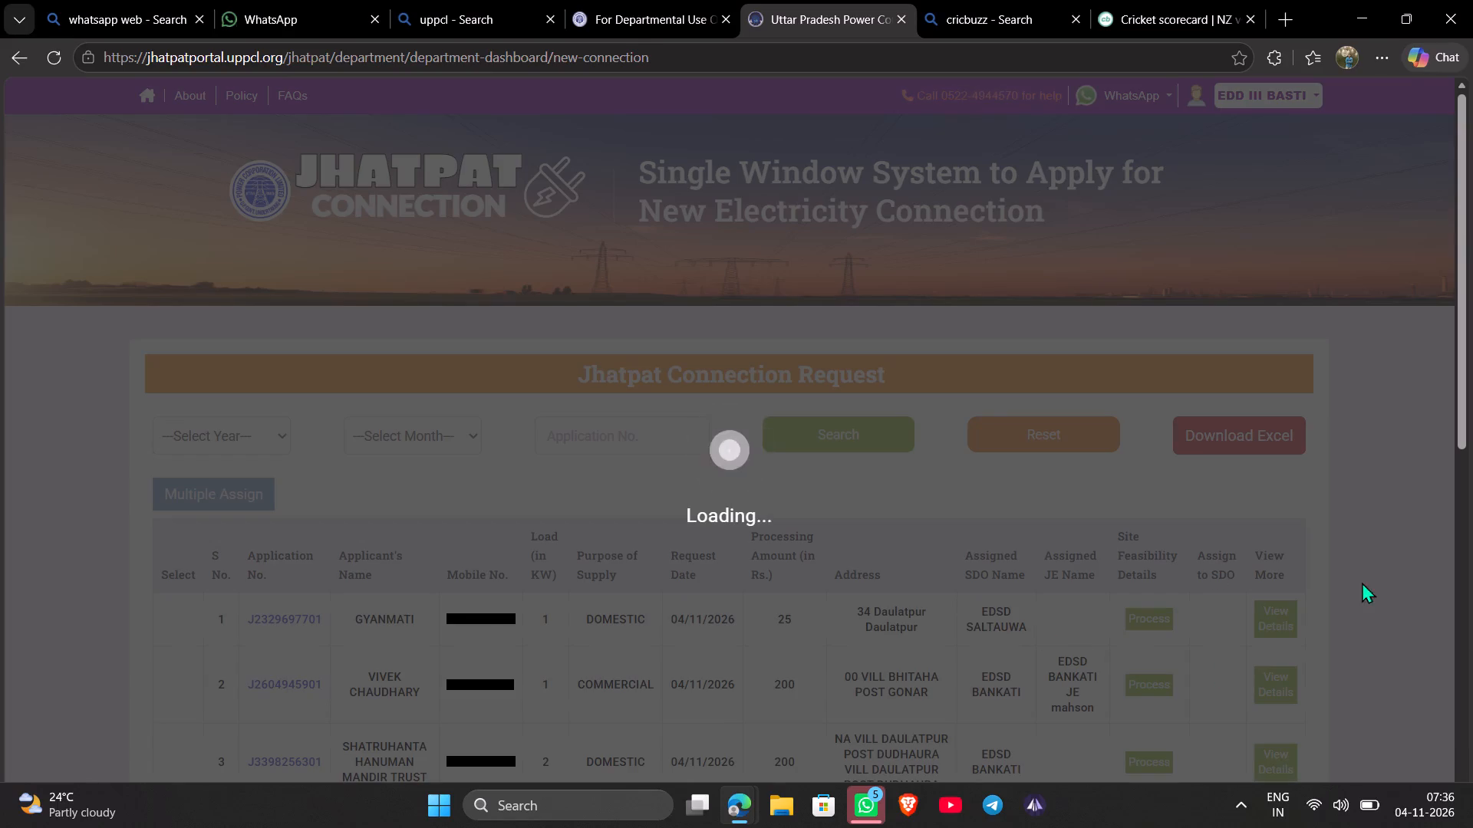
Assign the connection request at serial number 4 on page 3 to EDSD SALTAUWA and submit it.
{"action": "left_click", "coordinate": [1461, 721]}
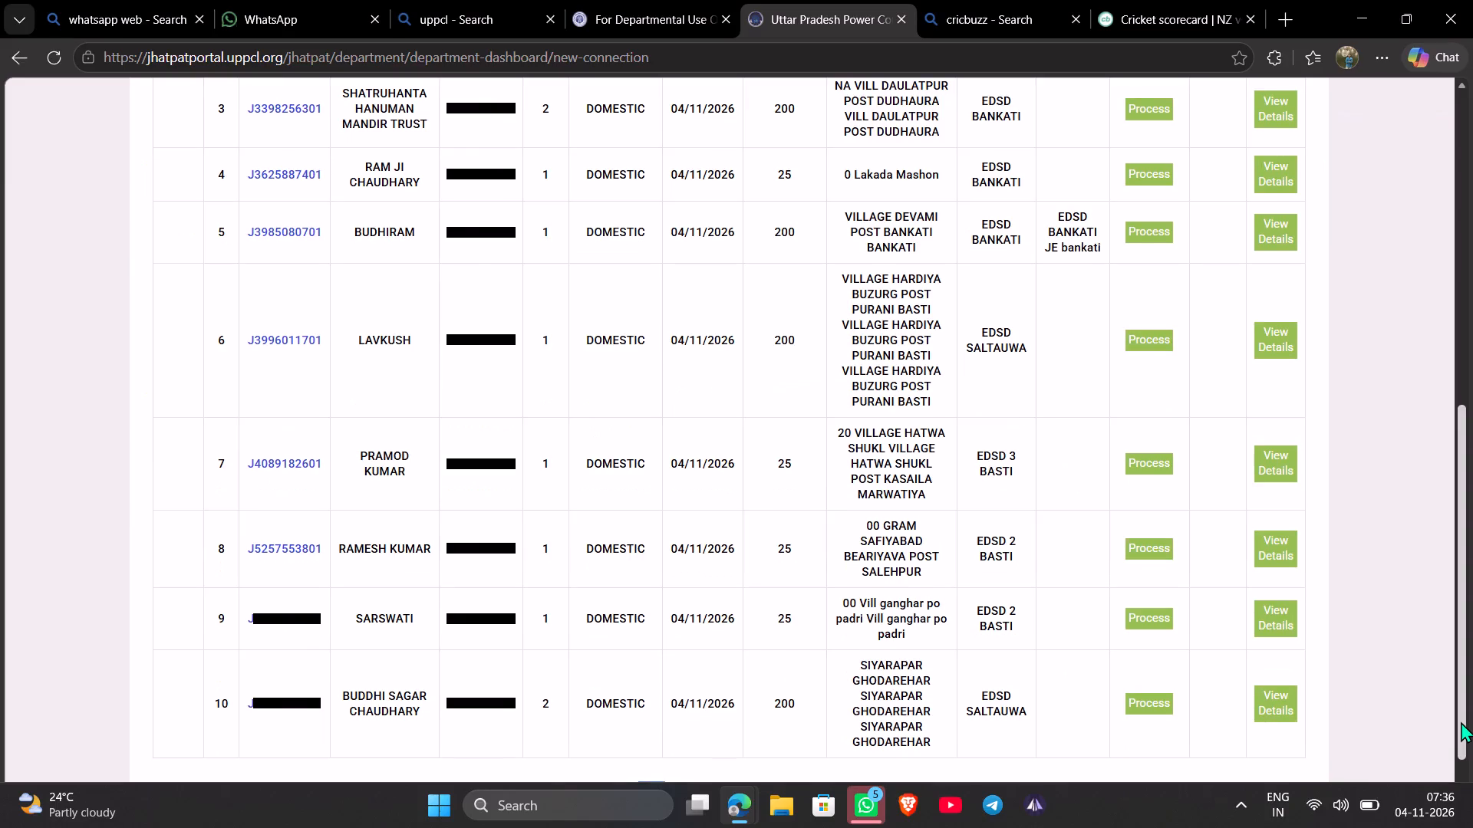
{"action": "left_click", "coordinate": [1465, 771]}
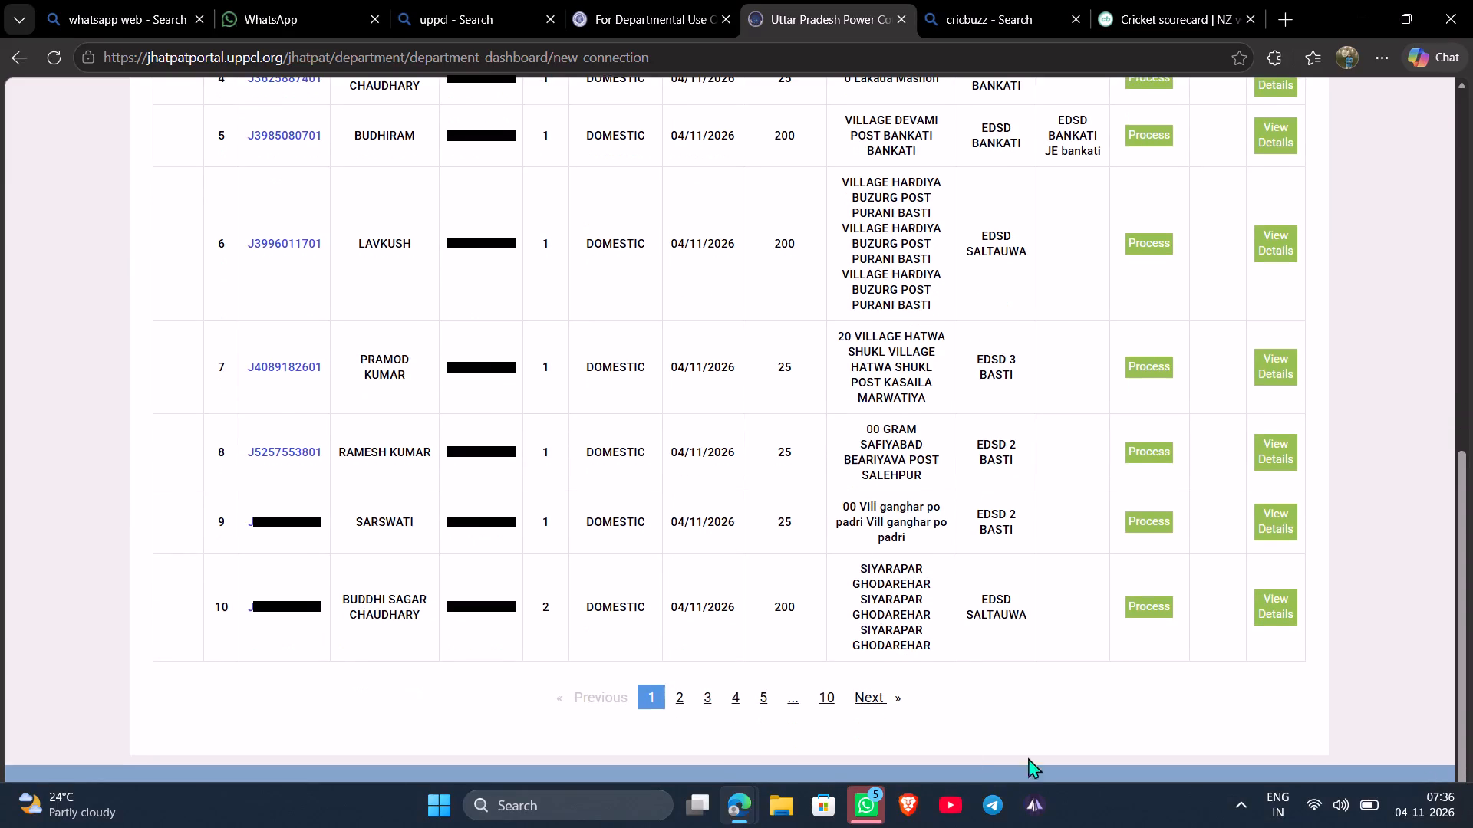
{"action": "left_click", "coordinate": [714, 694]}
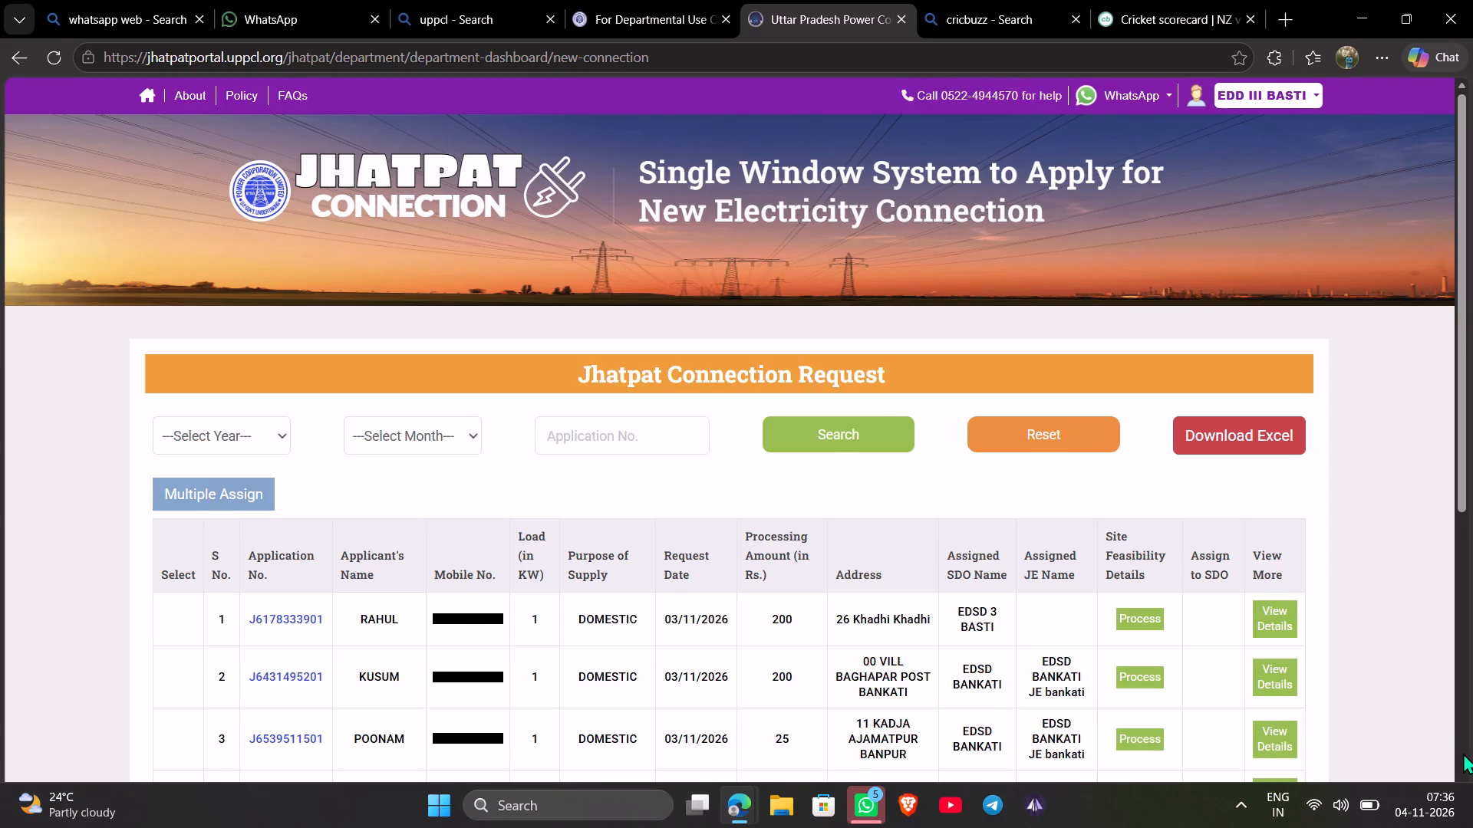
{"action": "left_click", "coordinate": [1463, 753]}
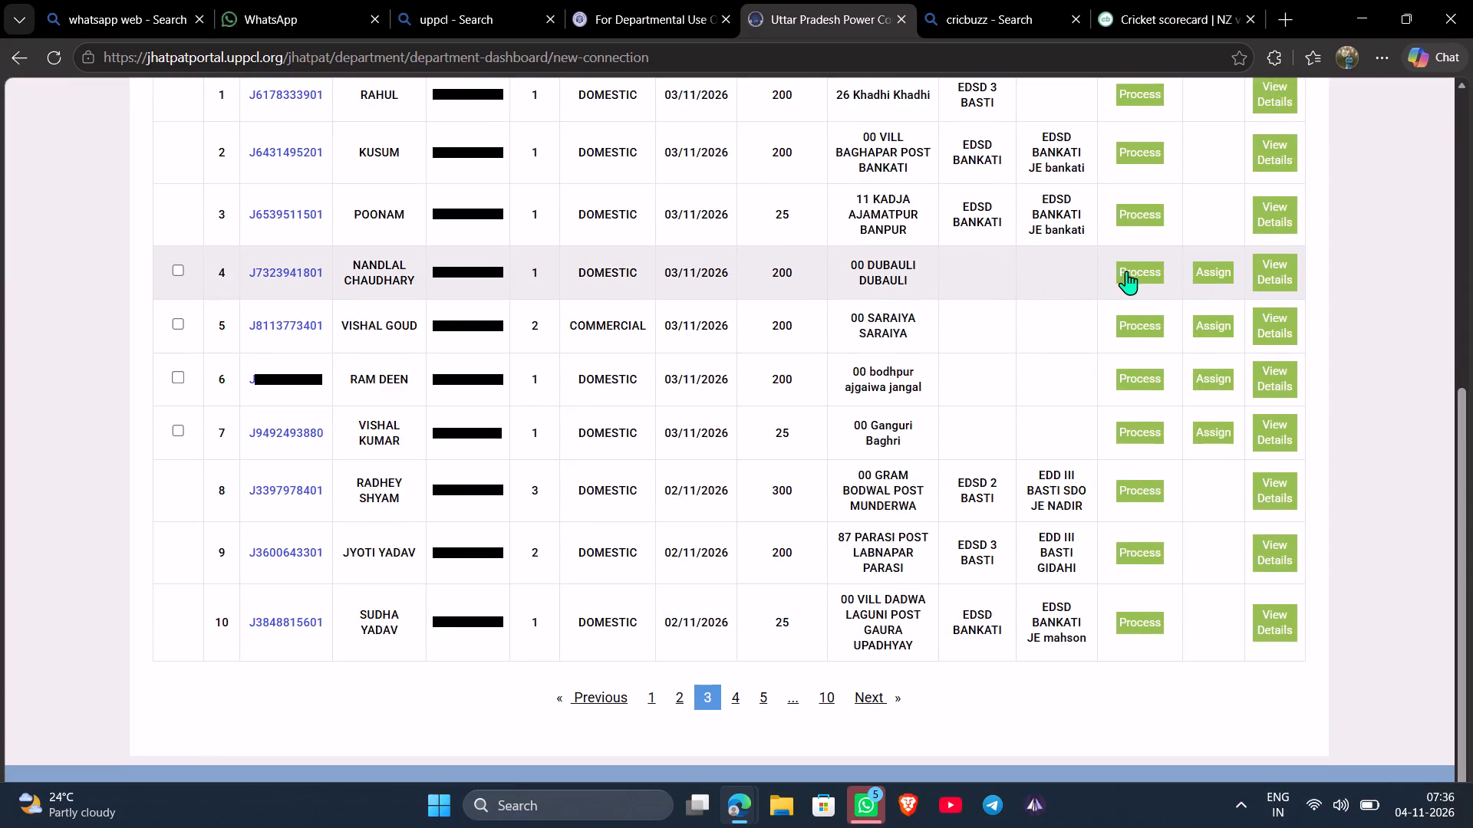
{"action": "left_click", "coordinate": [1231, 268]}
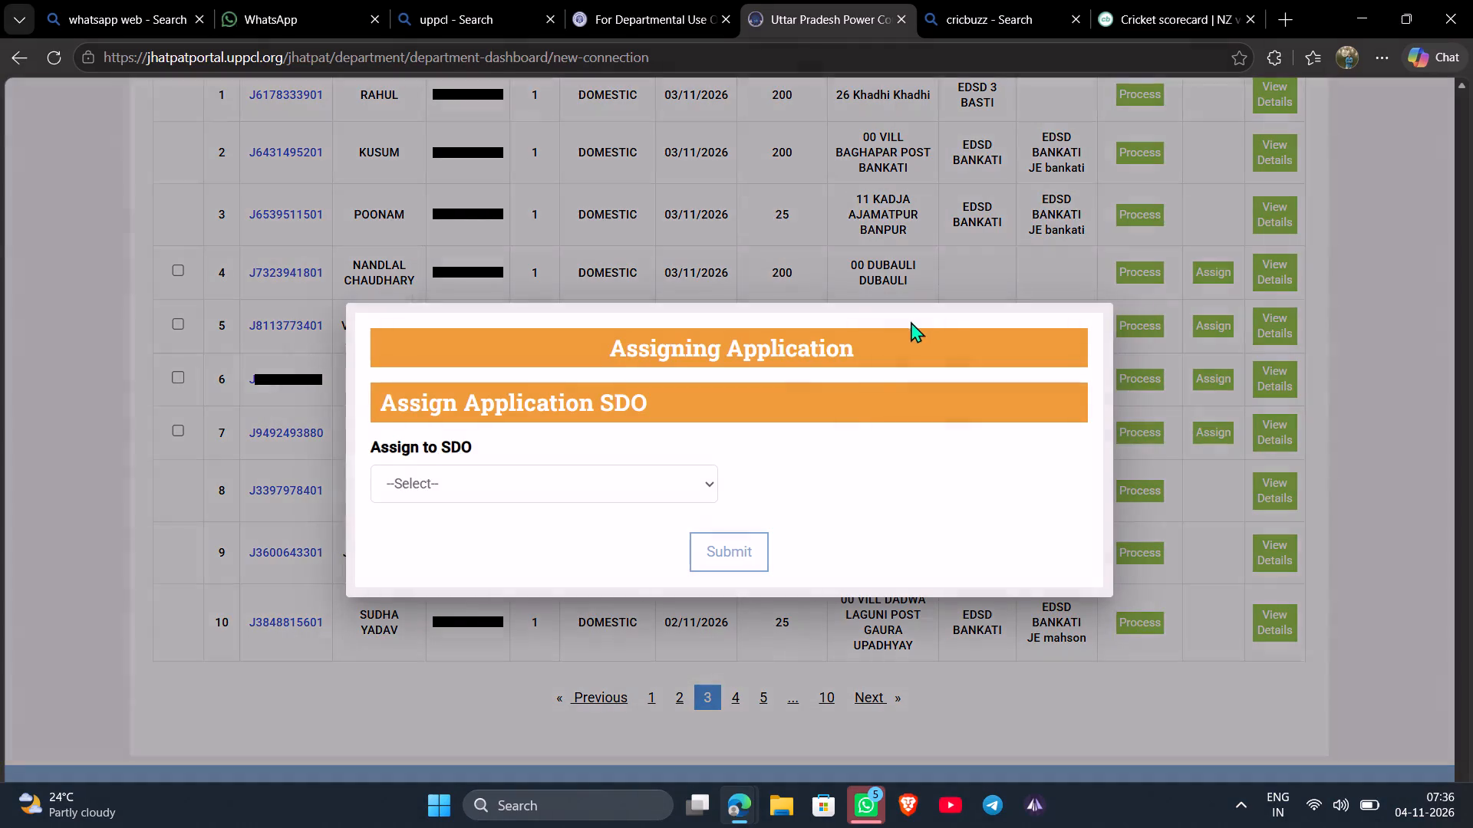
{"action": "left_click", "coordinate": [576, 498]}
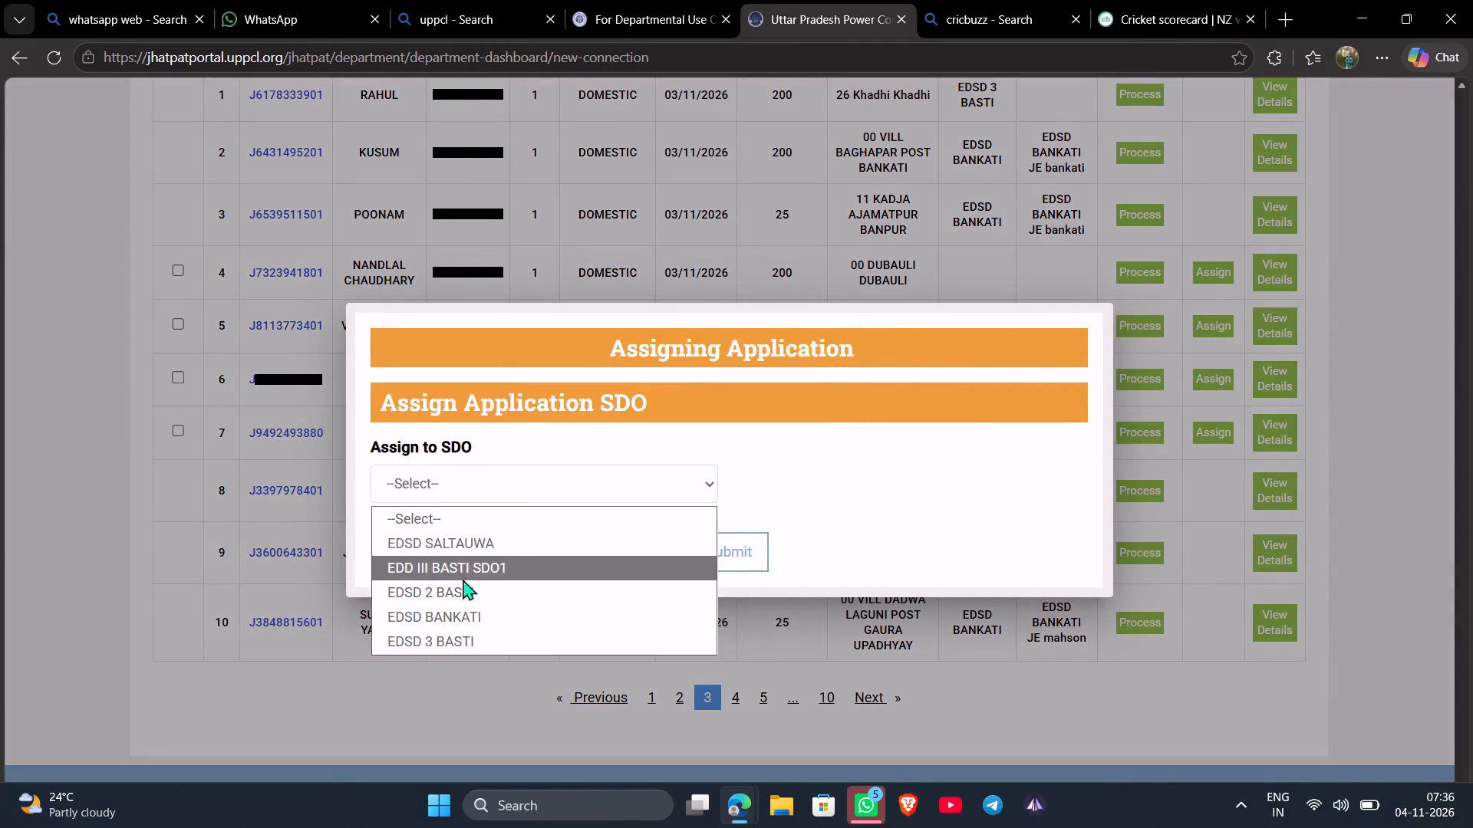
{"action": "left_click", "coordinate": [473, 538]}
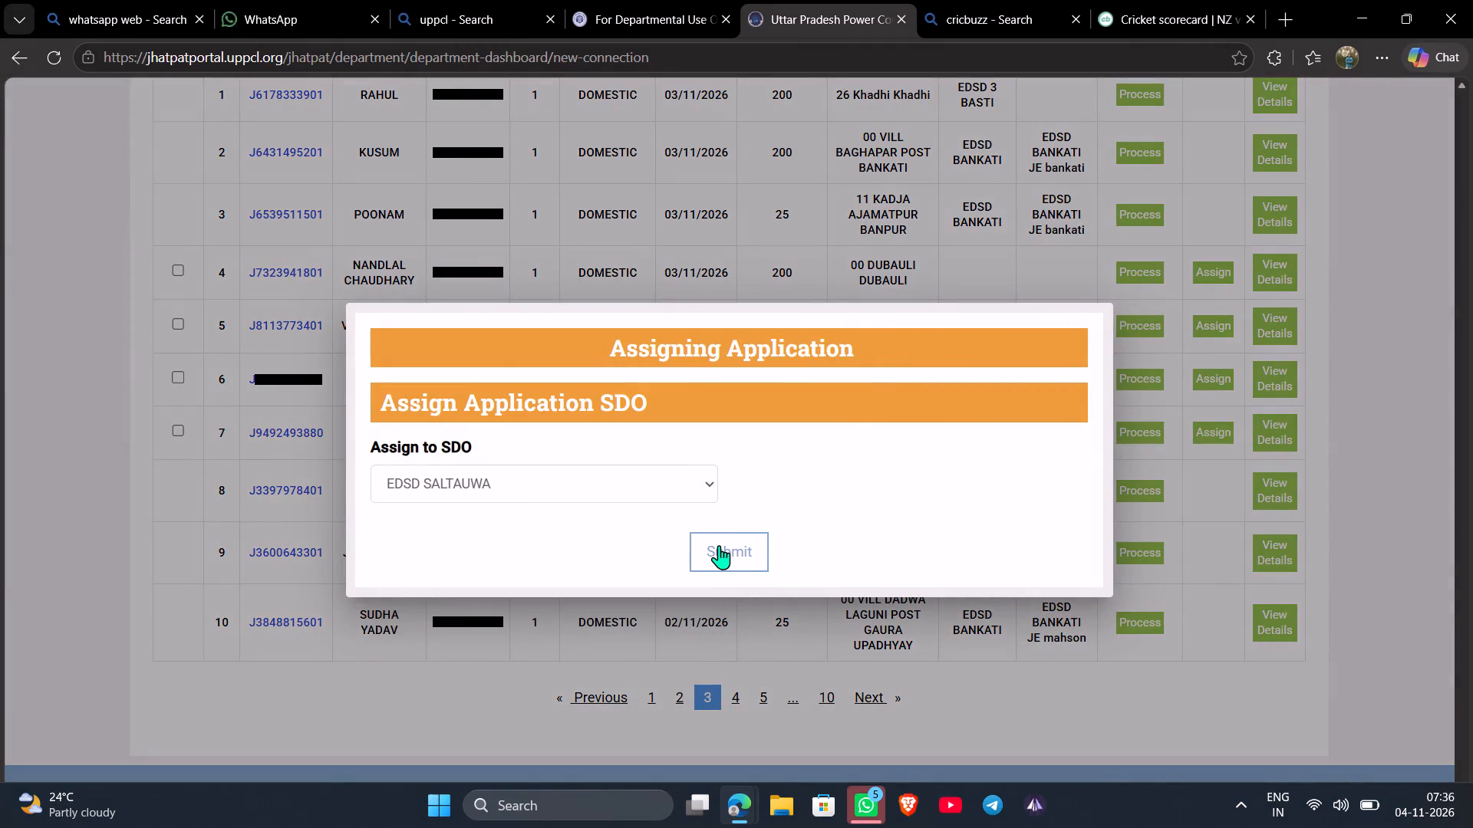
{"action": "left_click", "coordinate": [719, 545]}
{"action": "left_click", "coordinate": [727, 469]}
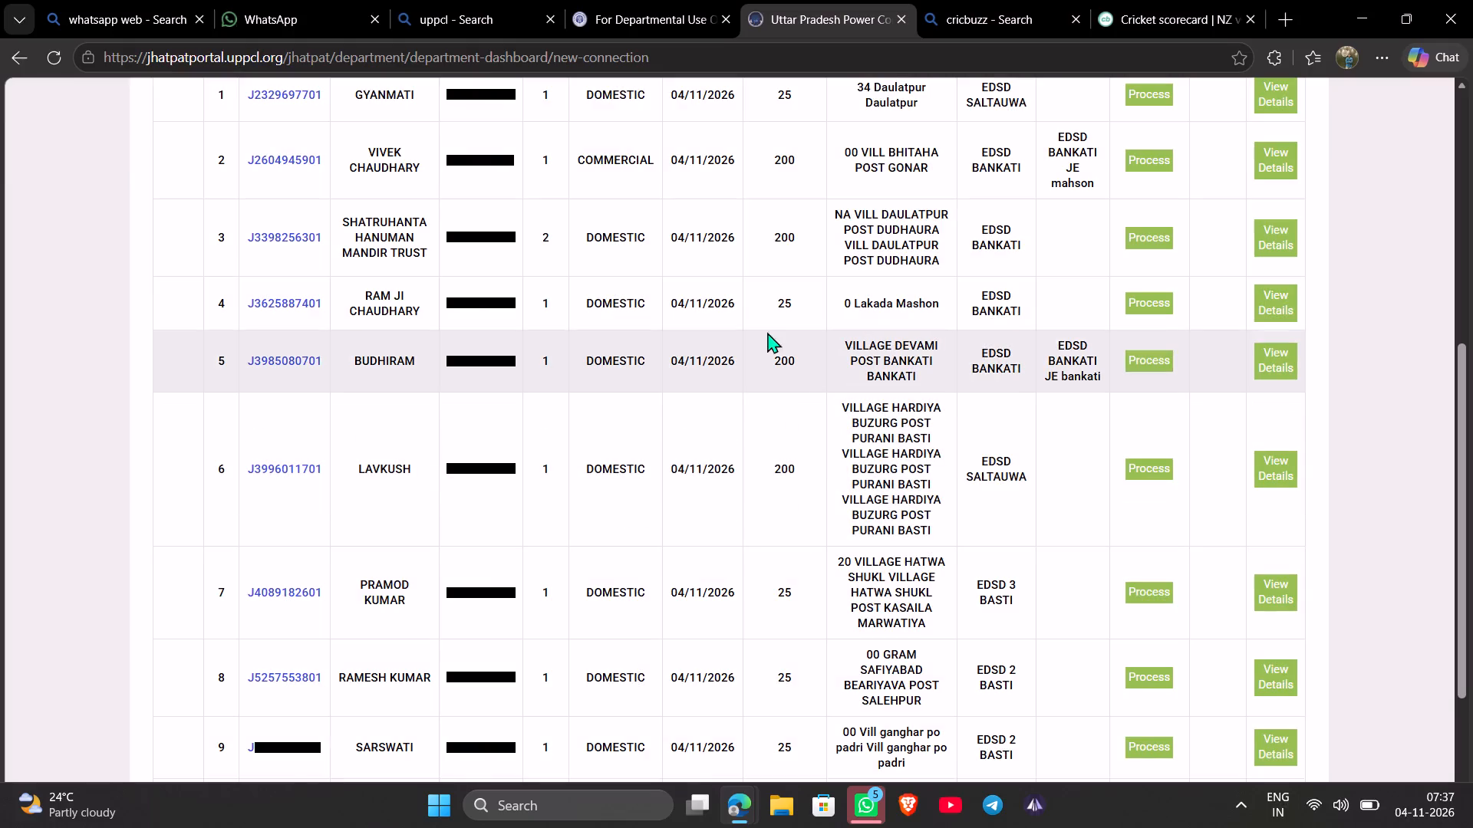
Switch to the Cricbuzz page and check India's batting scorecard for the New Zealand vs India 1st ODI.
{"action": "left_click", "coordinate": [1155, 27]}
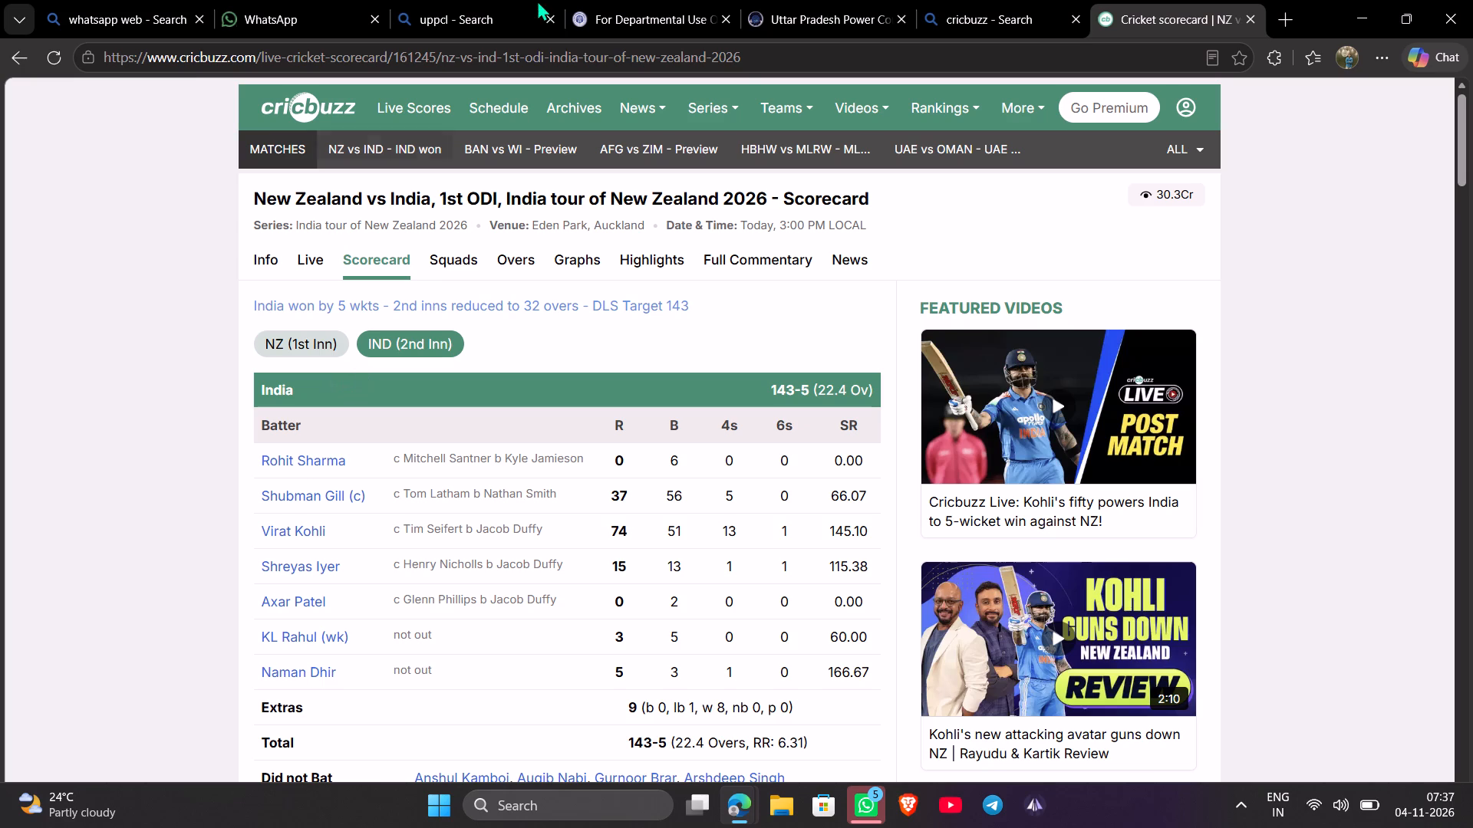
{"action": "left_click", "coordinate": [681, 9]}
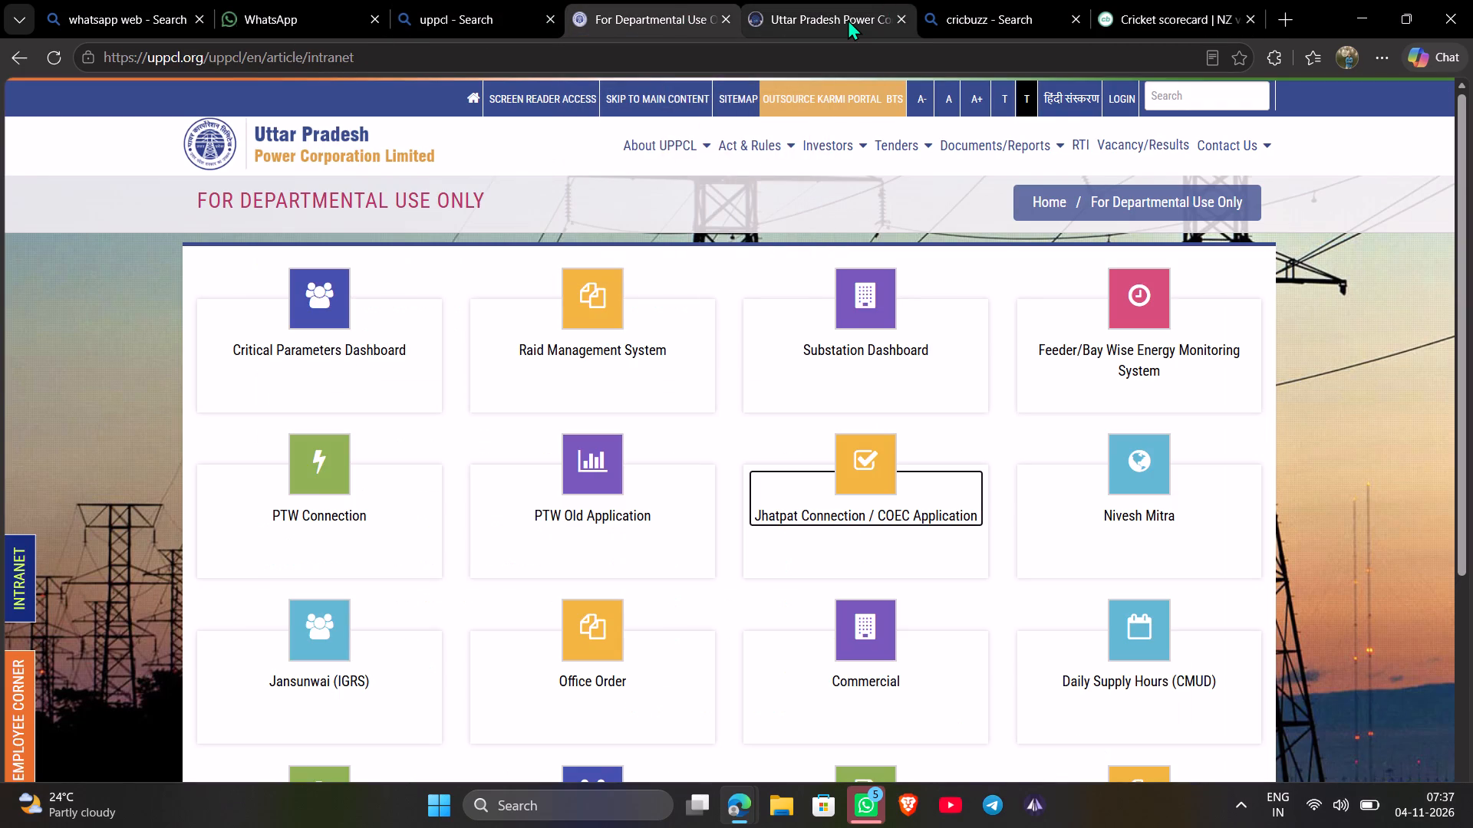
Back in the Jhatpat portal, assign the connection request at serial number 5 on page 3 to EDSD SALTAUWA and submit it.
{"action": "left_click", "coordinate": [848, 19]}
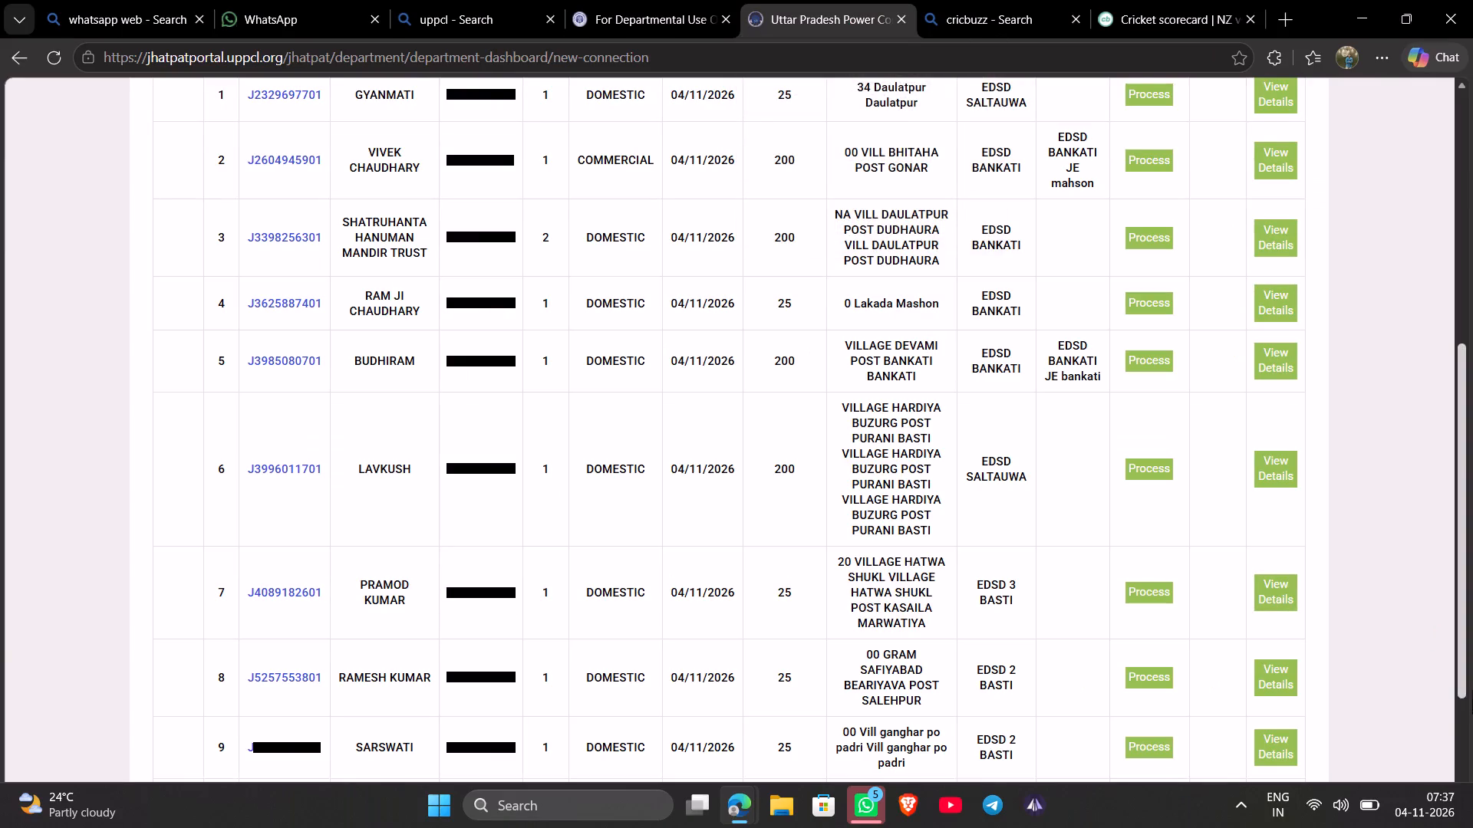
{"action": "left_click", "coordinate": [1458, 721]}
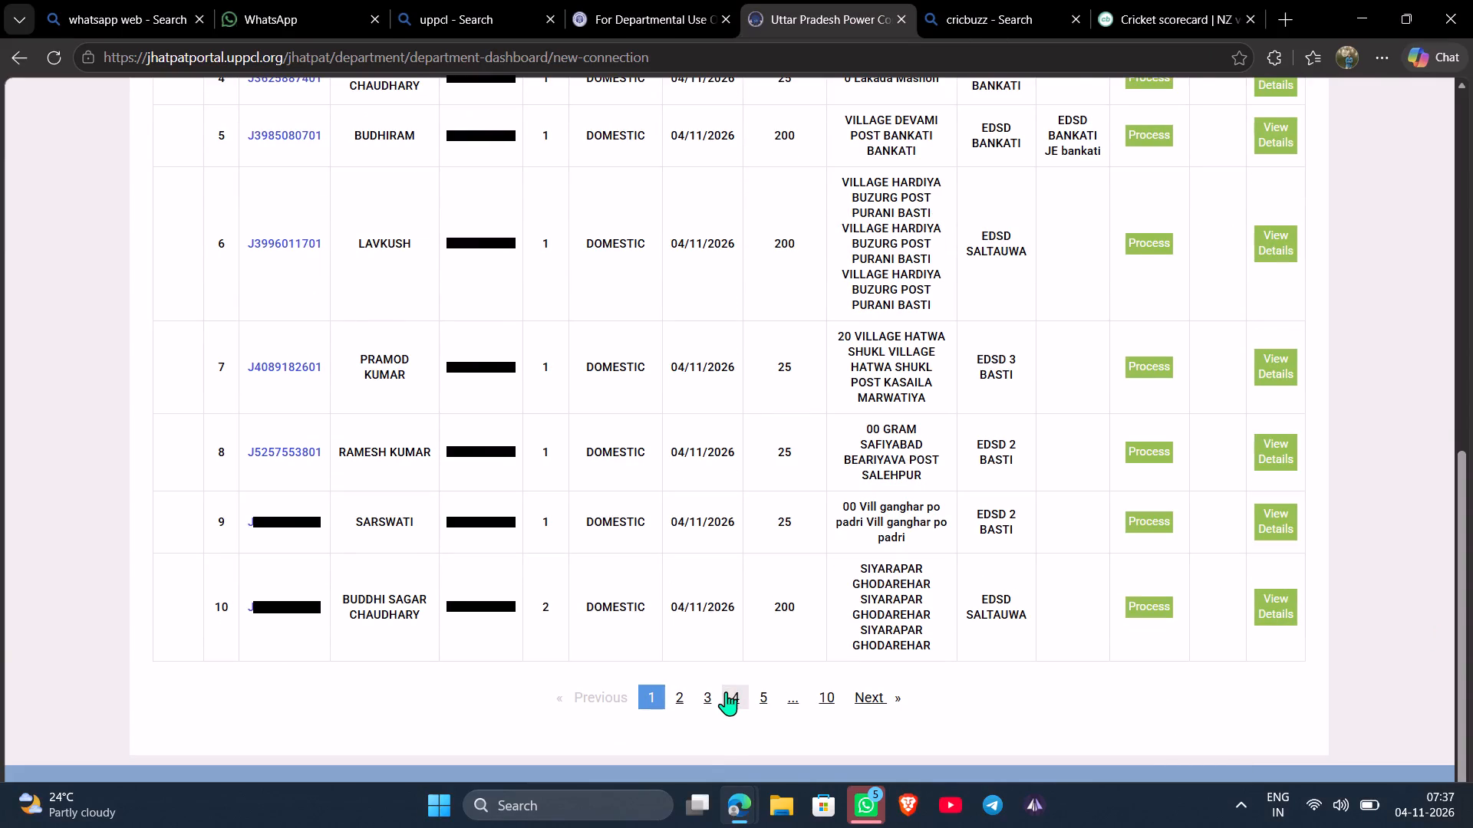
{"action": "left_click", "coordinate": [711, 700]}
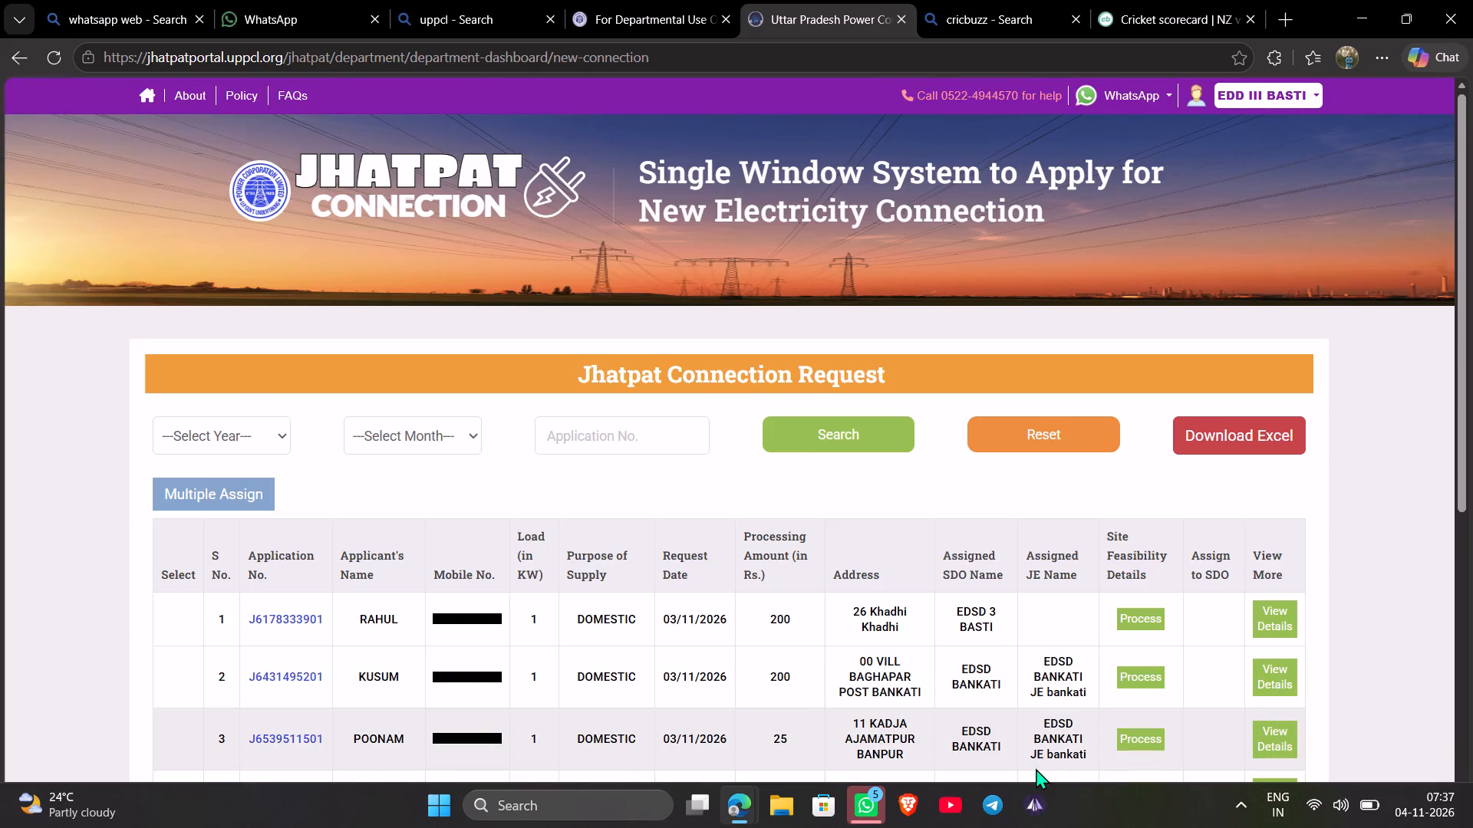
{"action": "left_click", "coordinate": [1455, 724]}
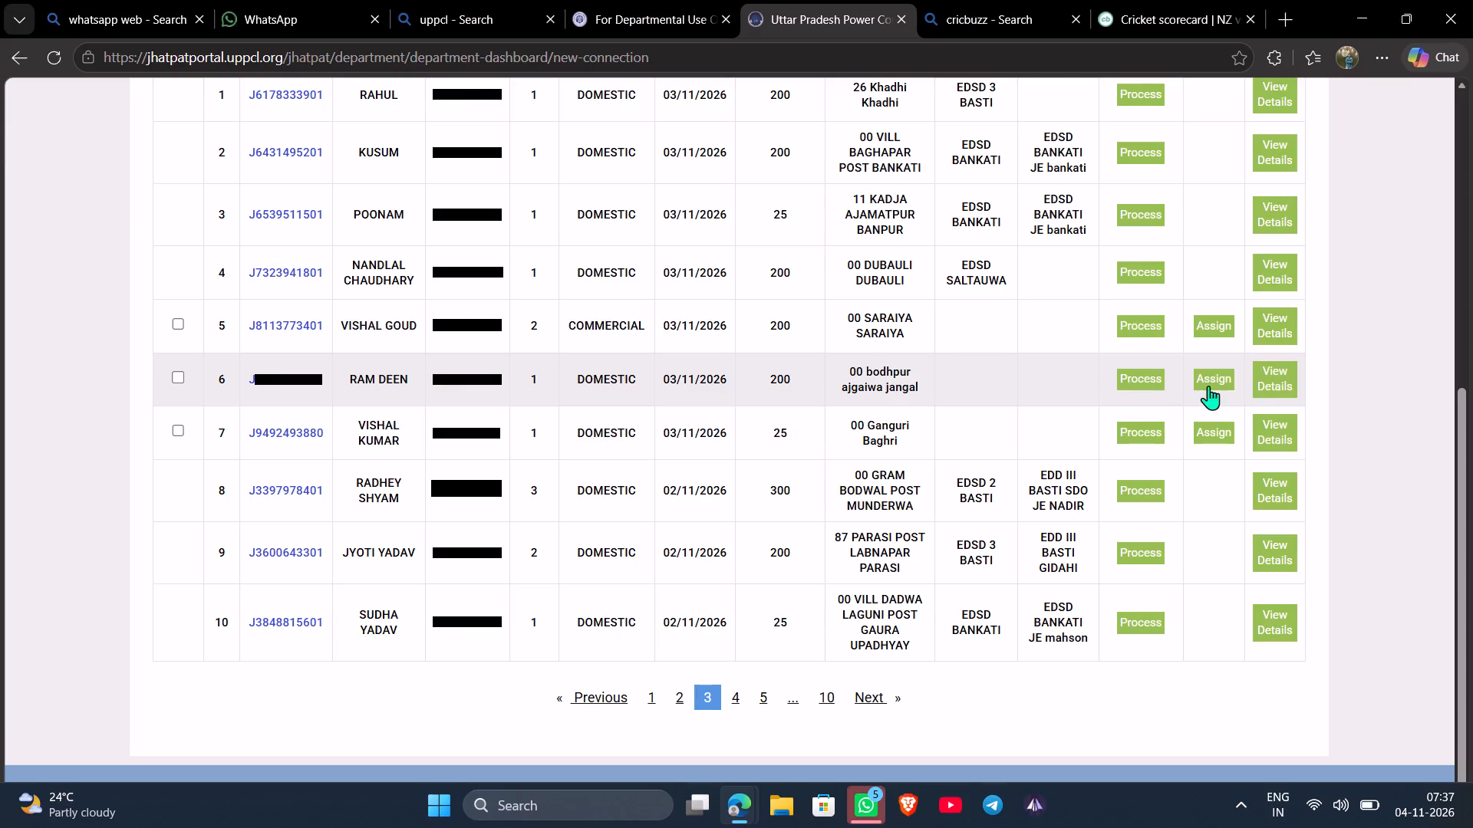
{"action": "left_click", "coordinate": [1214, 327]}
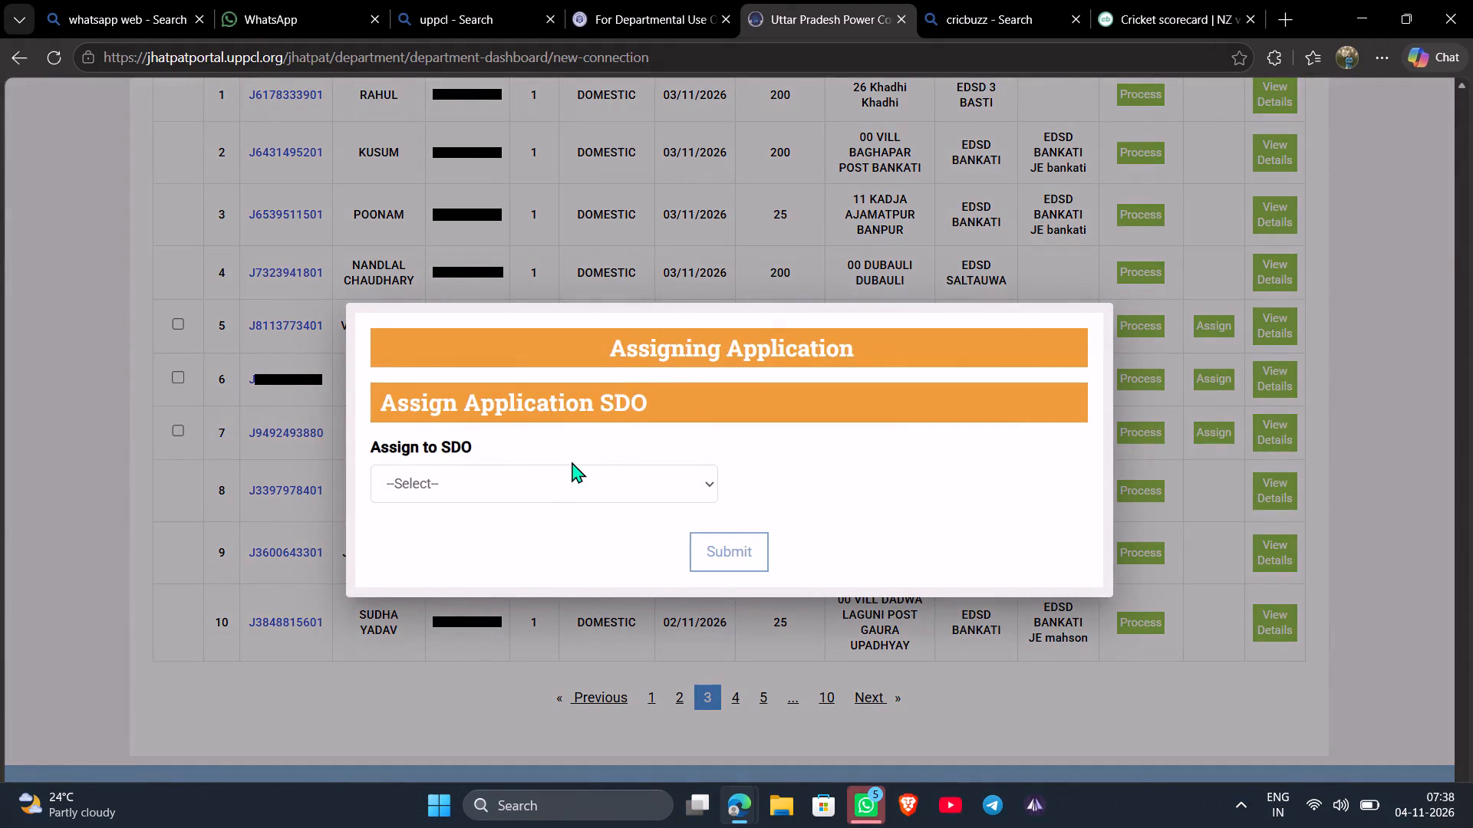
{"action": "left_click", "coordinate": [571, 487]}
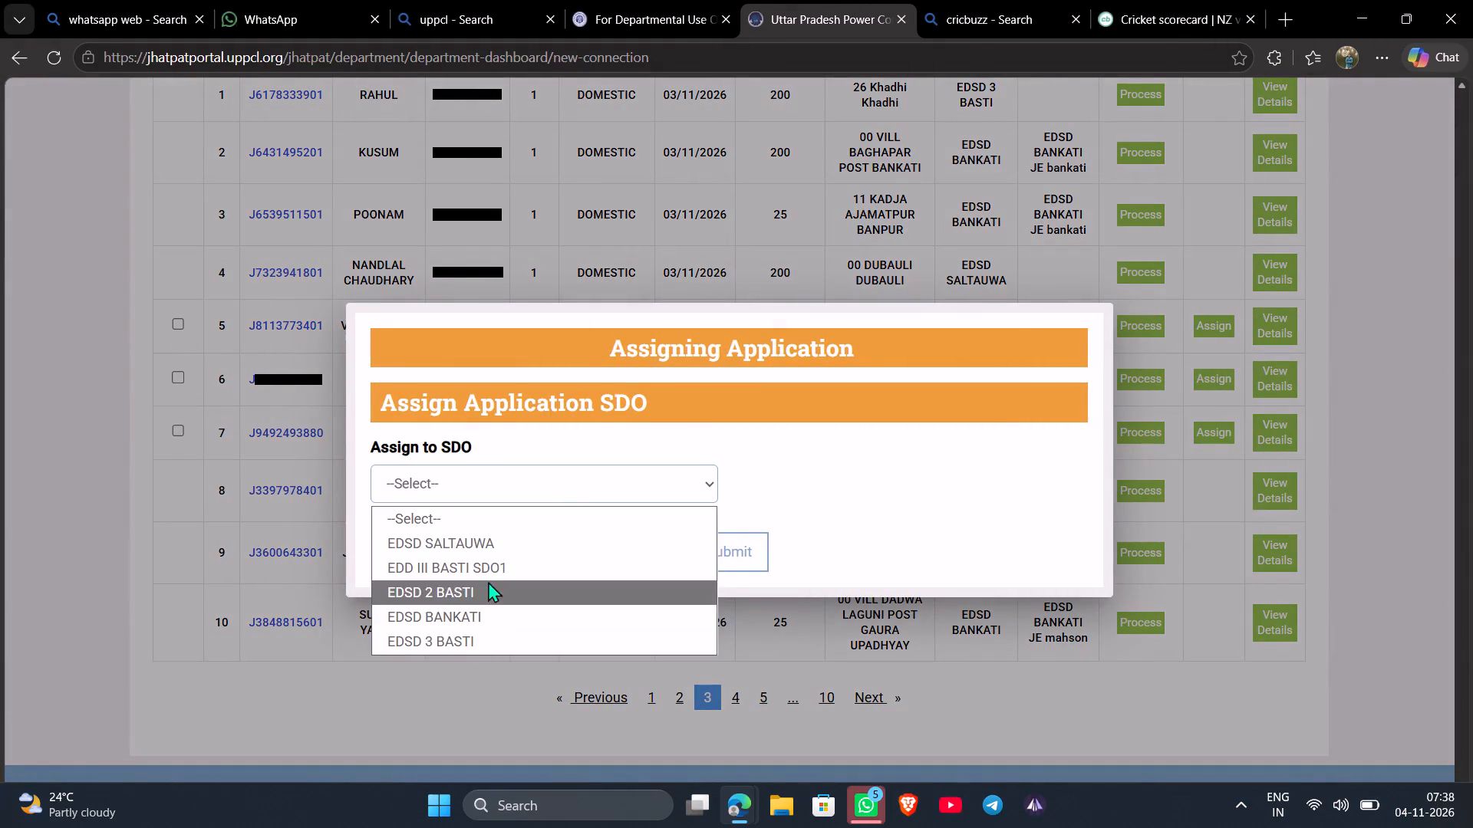
{"action": "left_click", "coordinate": [502, 548]}
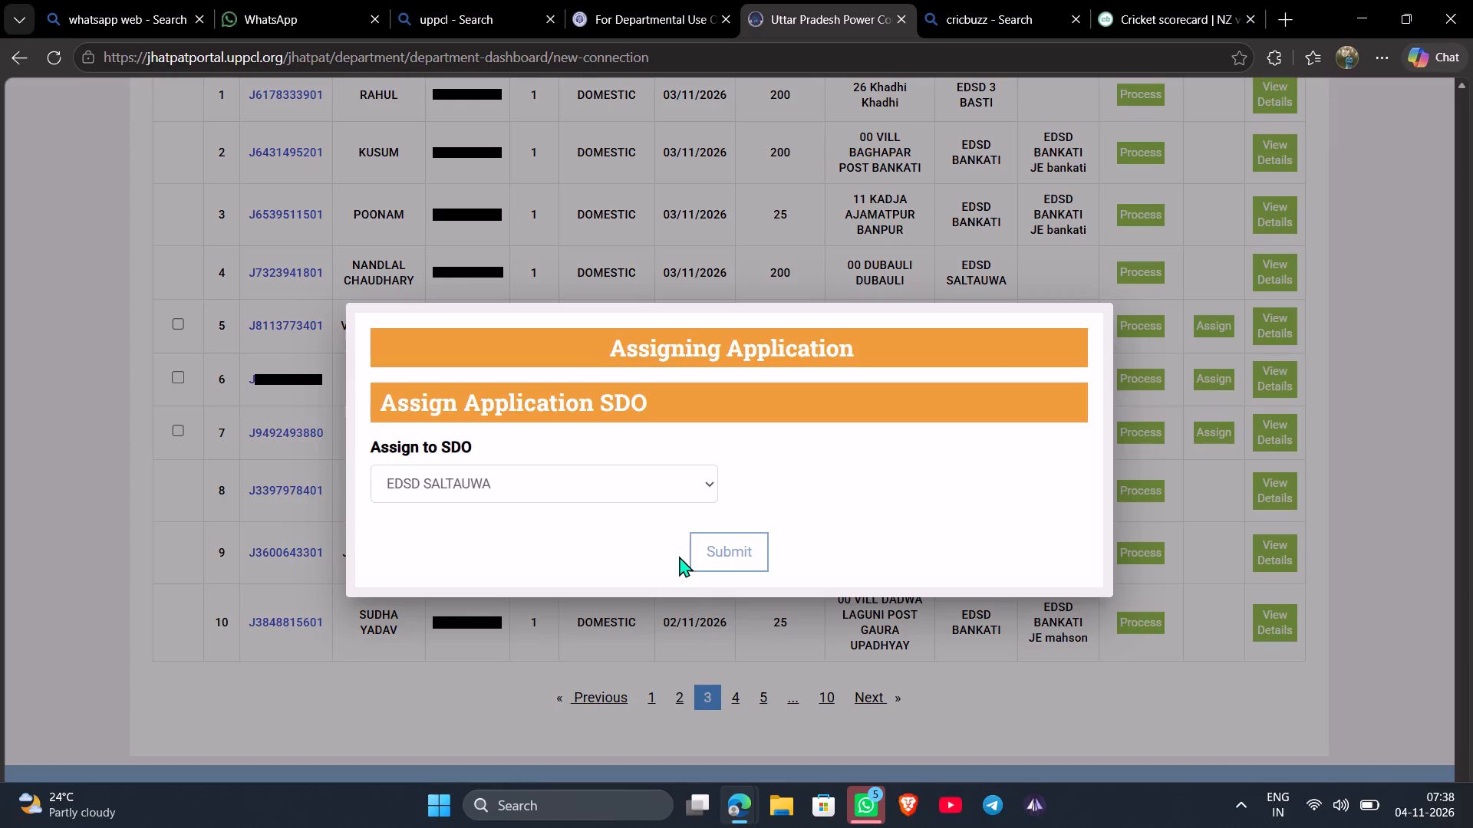
{"action": "left_click", "coordinate": [740, 553]}
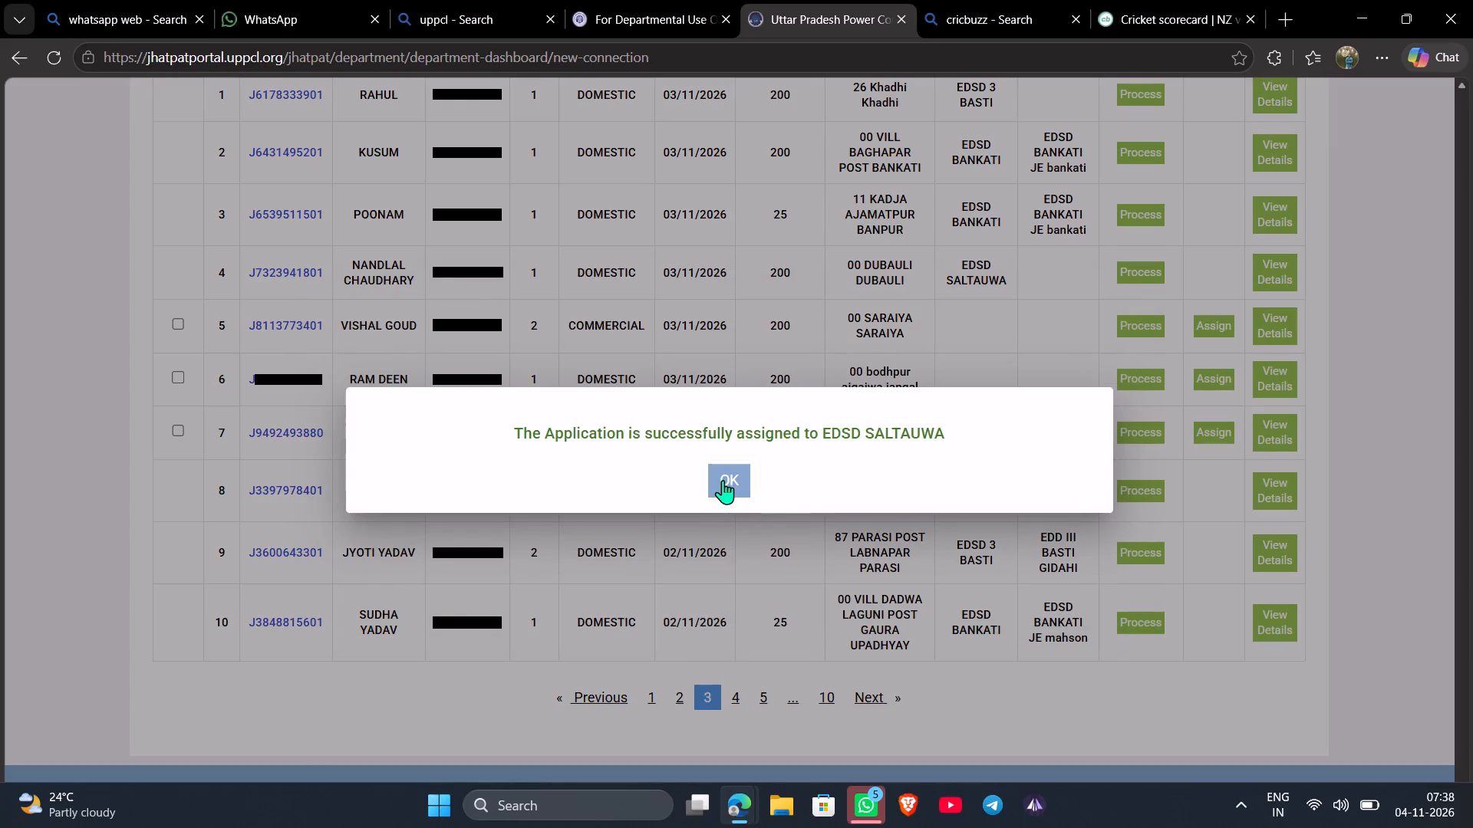
{"action": "left_click", "coordinate": [723, 480]}
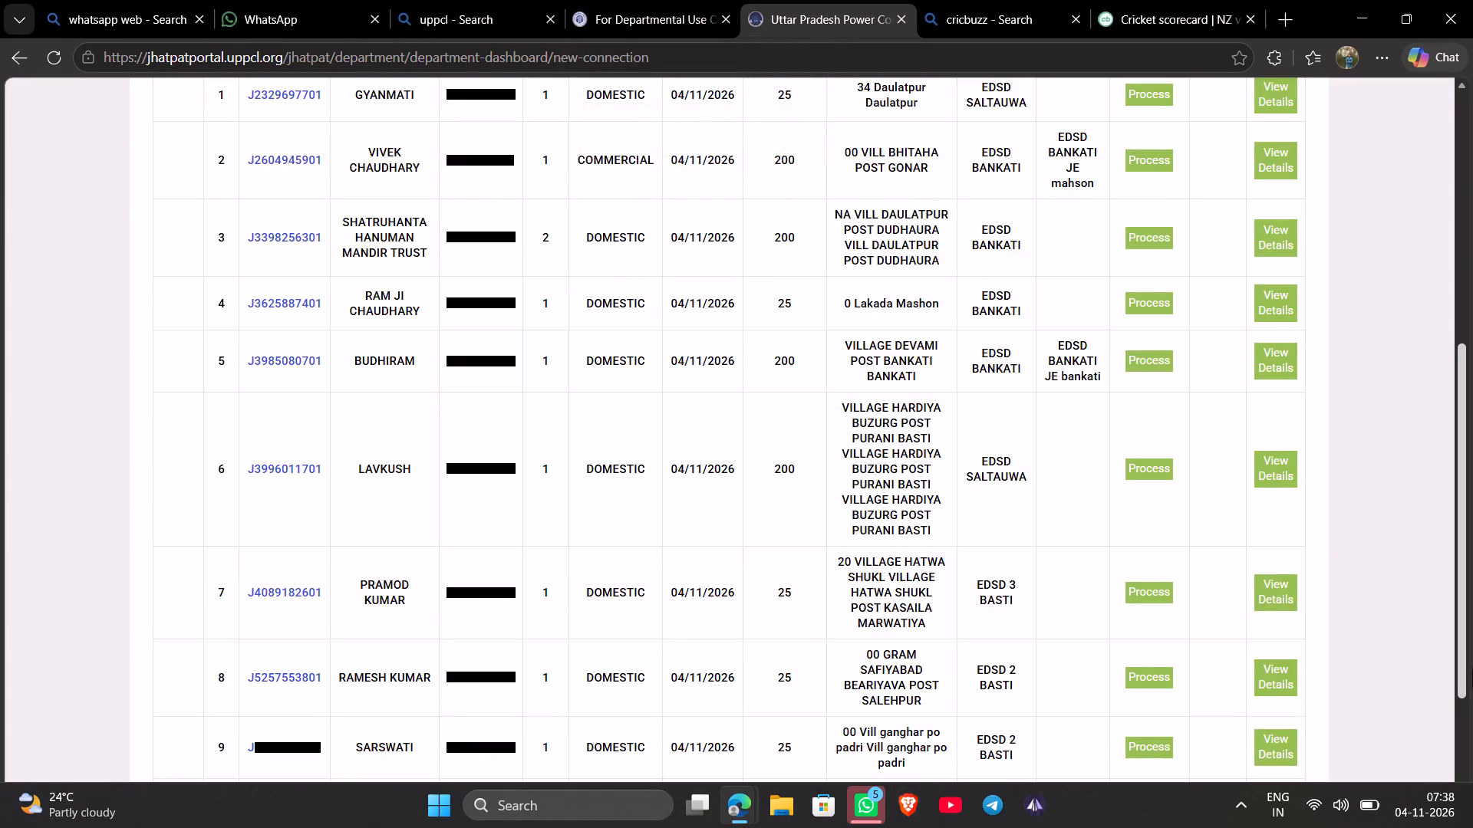
{"action": "left_click", "coordinate": [1457, 750]}
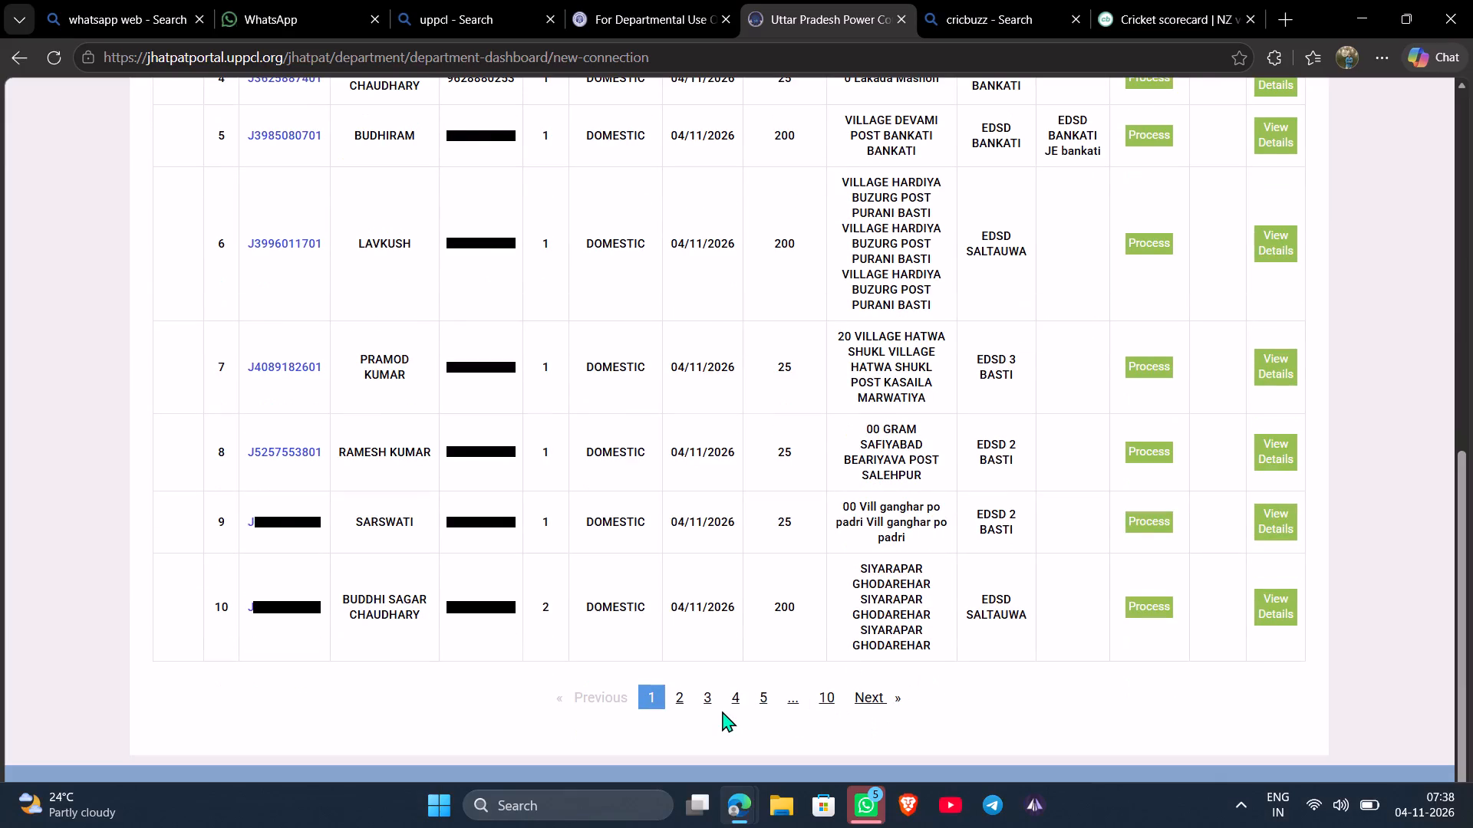
{"action": "left_click", "coordinate": [700, 701]}
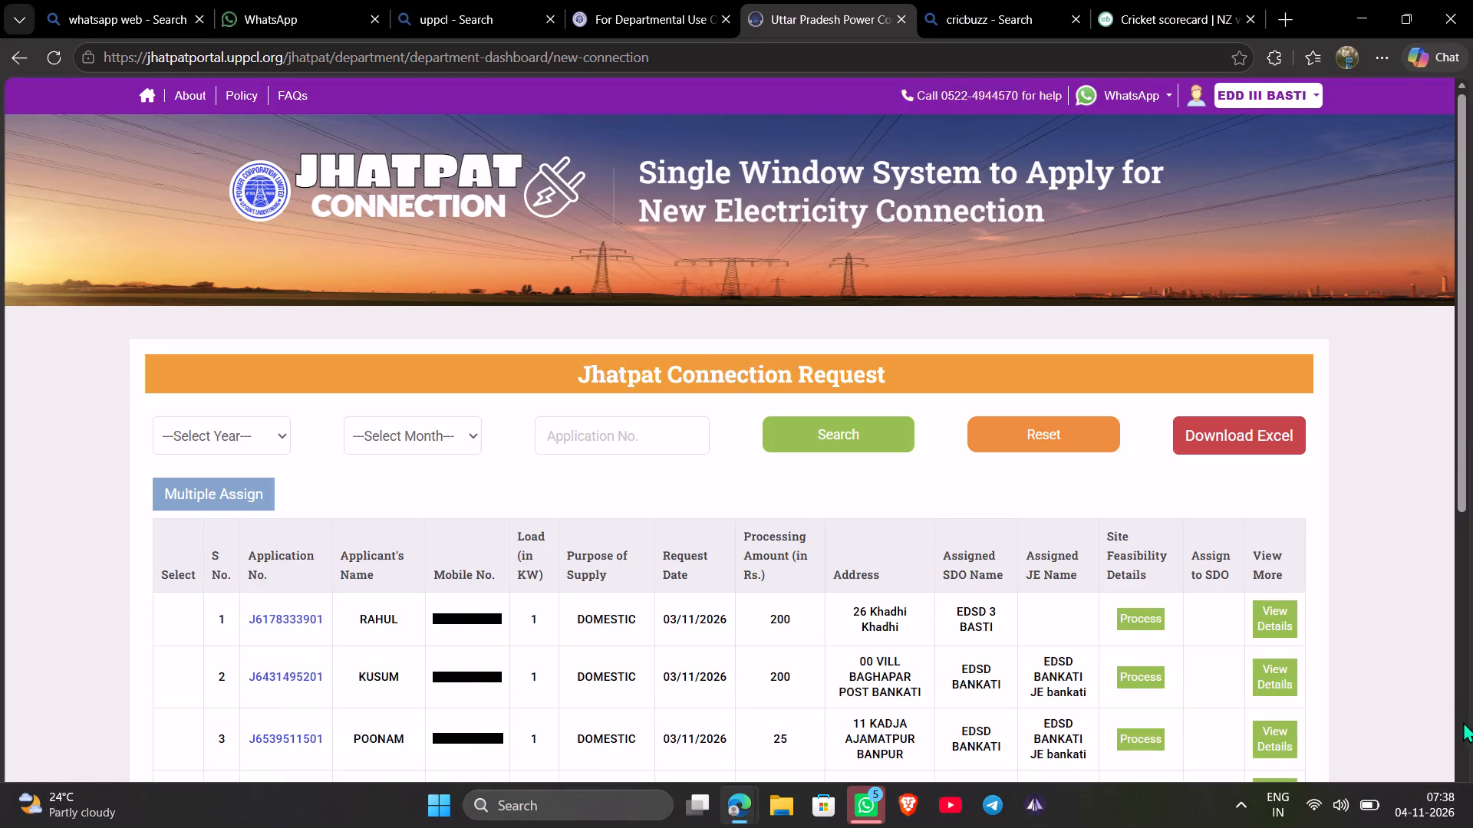
{"action": "left_click", "coordinate": [1464, 756]}
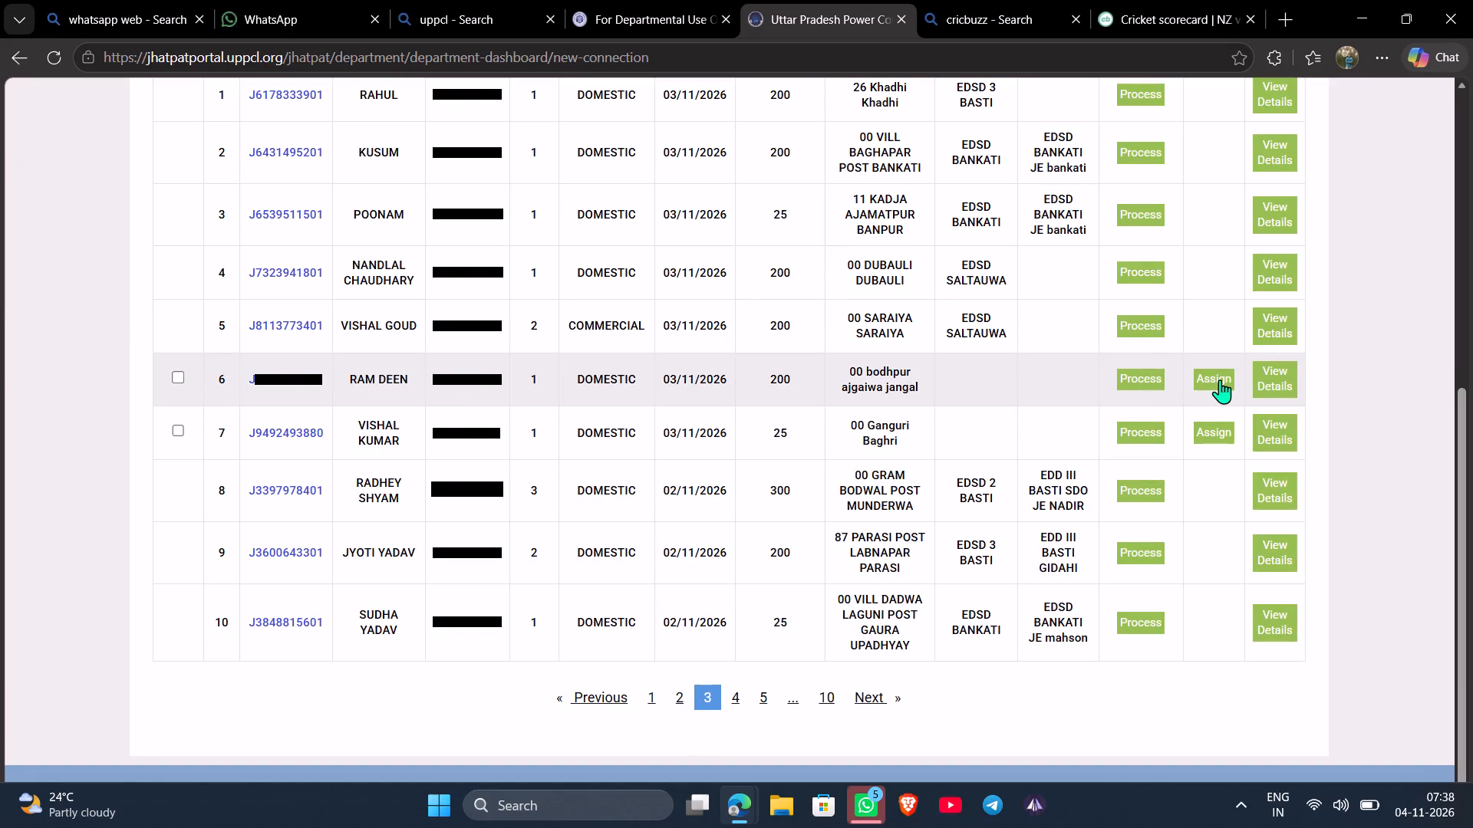
{"action": "left_click", "coordinate": [1220, 379]}
{"action": "left_click", "coordinate": [624, 494]}
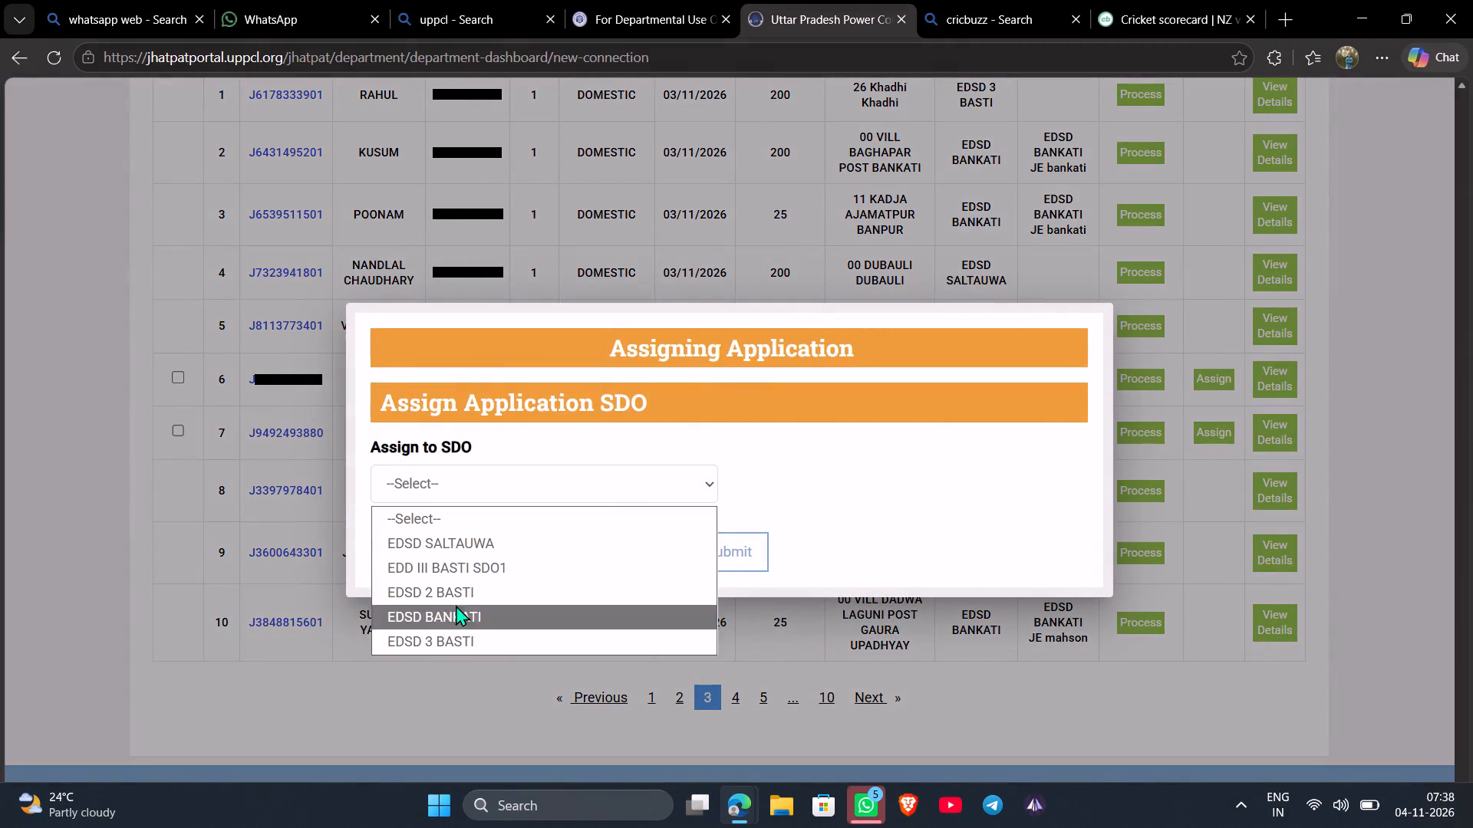
{"action": "left_click", "coordinate": [472, 547]}
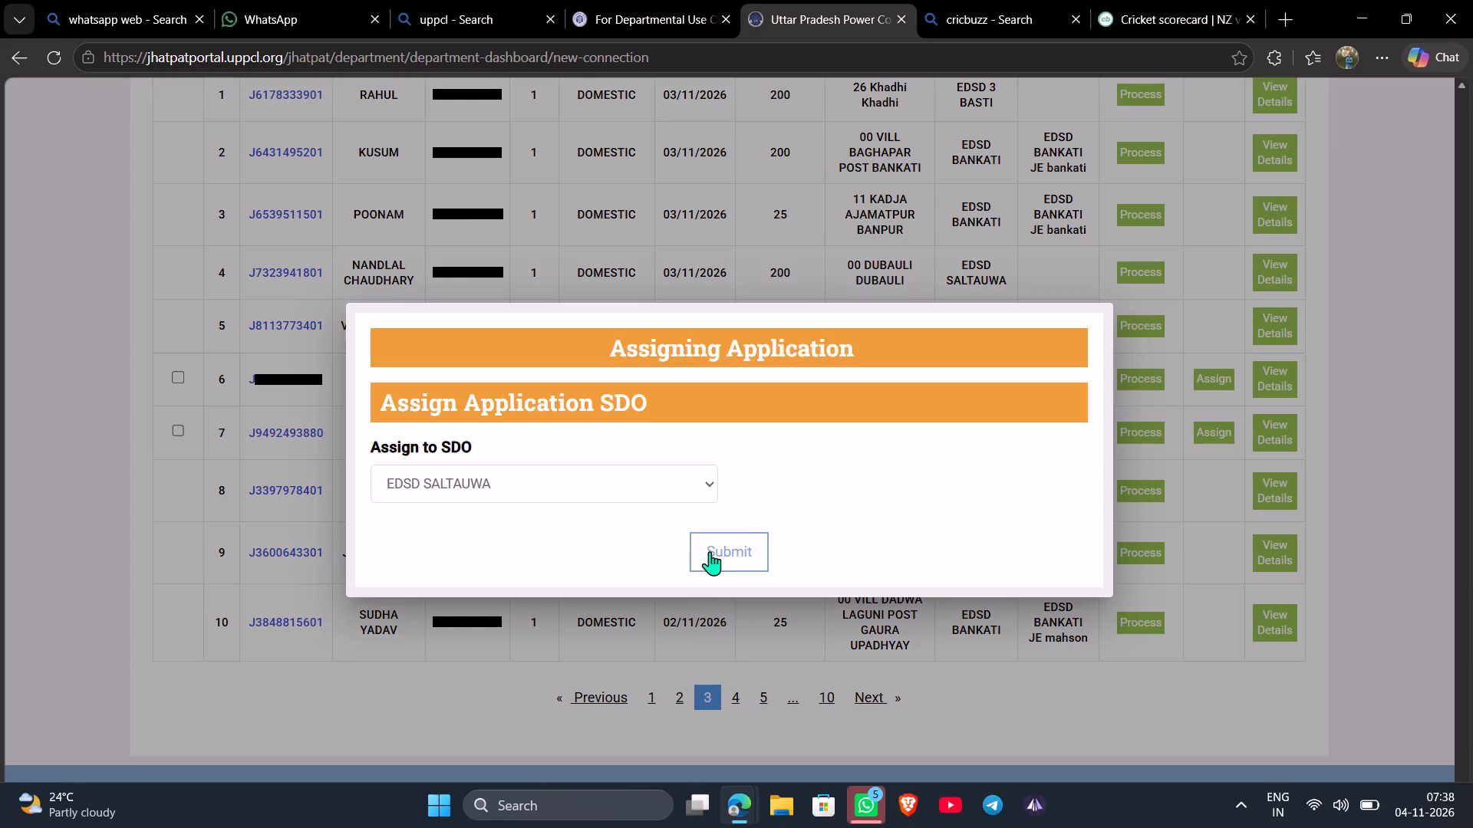
{"action": "left_click", "coordinate": [710, 550]}
{"action": "left_click", "coordinate": [732, 484]}
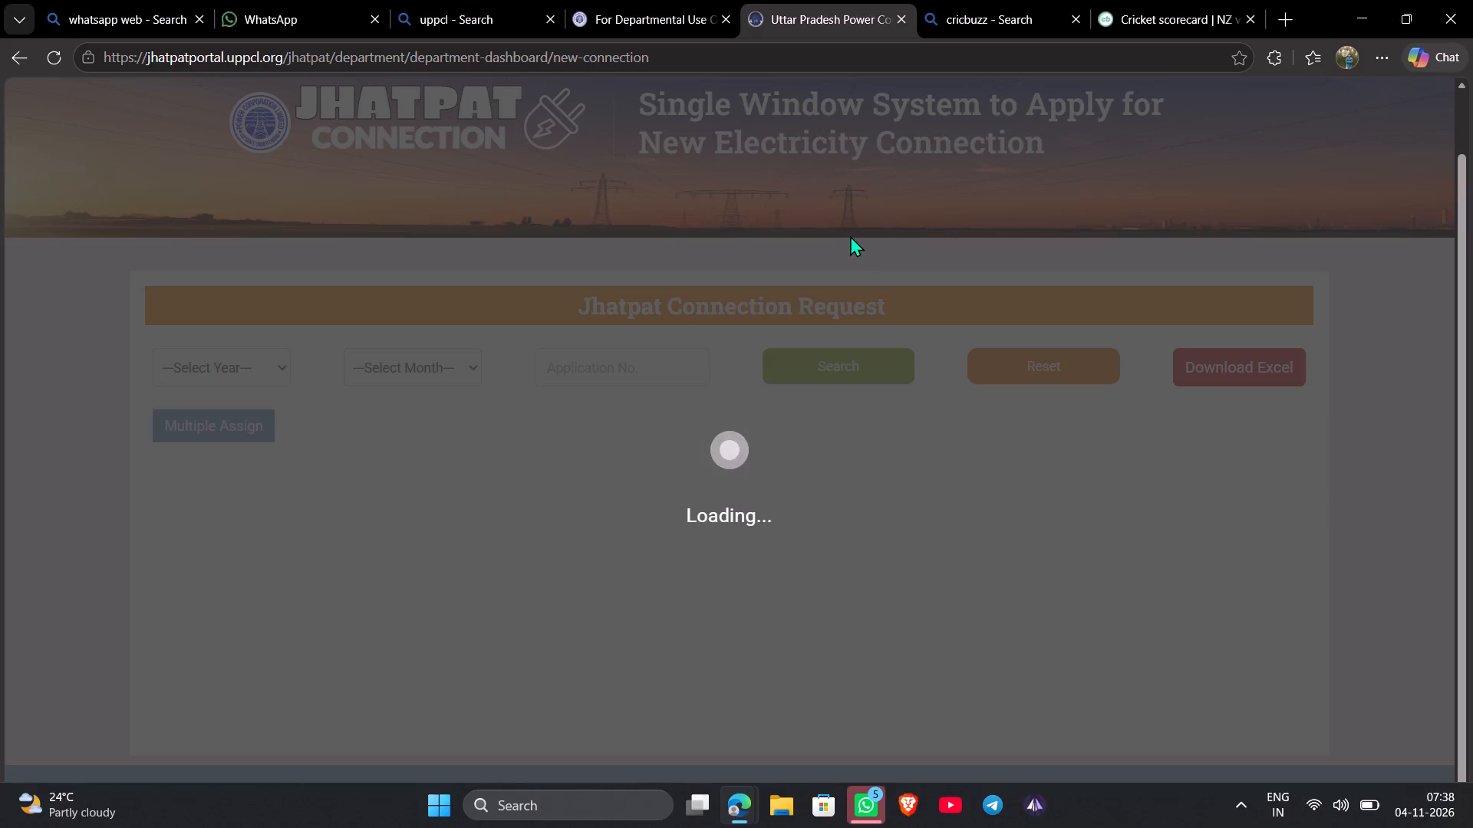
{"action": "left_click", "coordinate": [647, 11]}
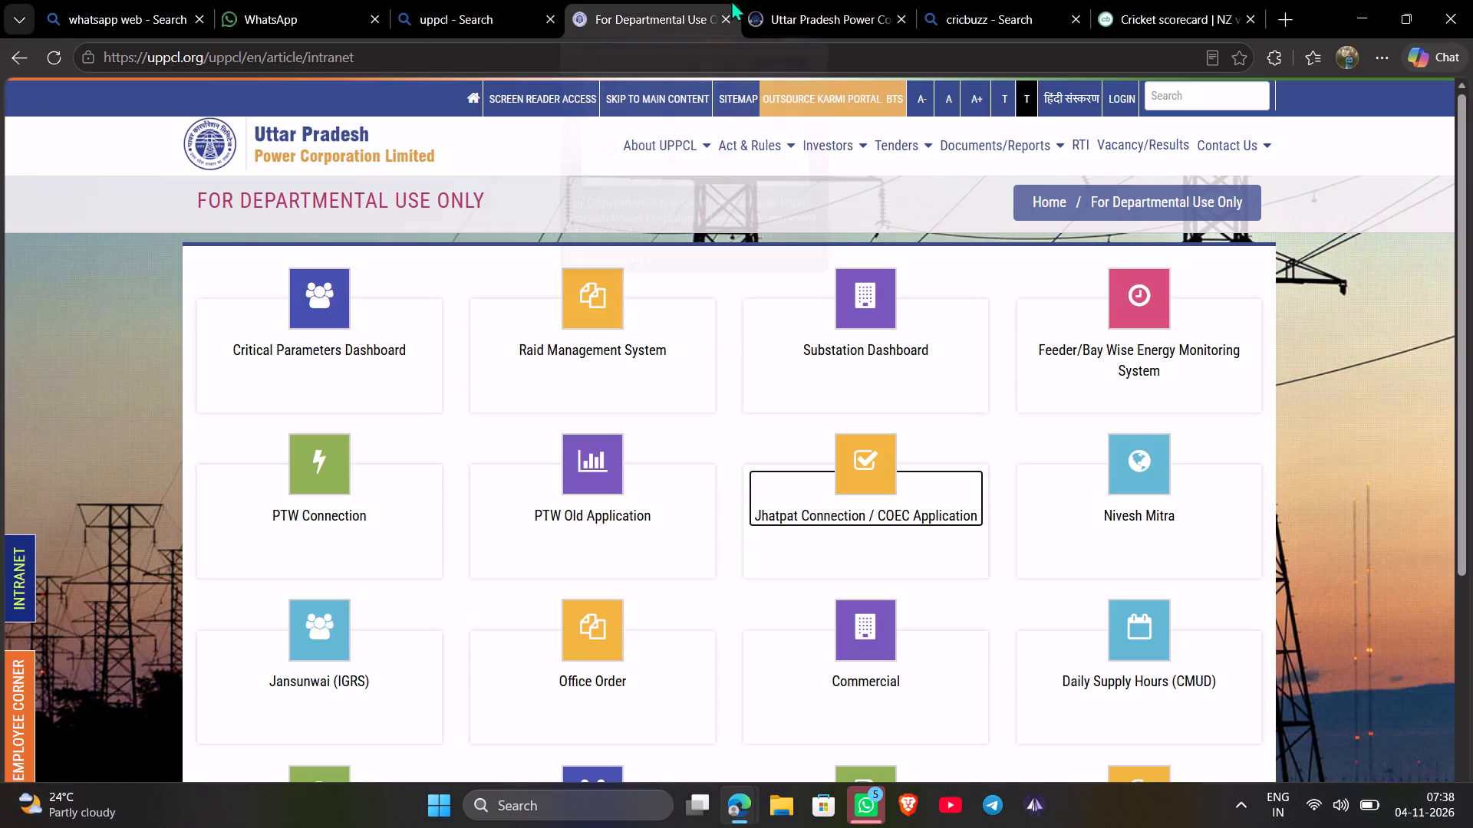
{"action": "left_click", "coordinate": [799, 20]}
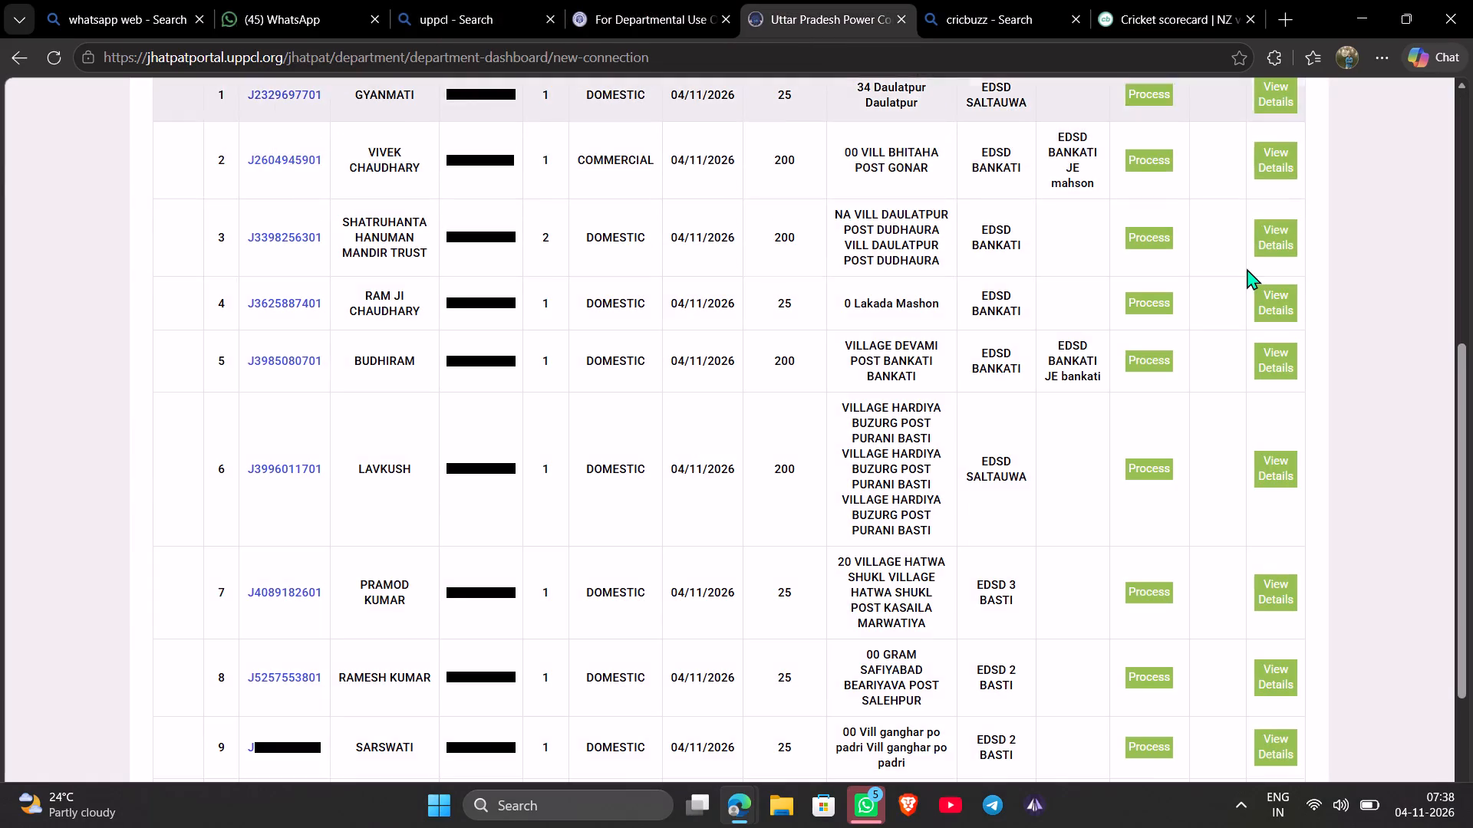
Assign the connection request at serial number 7 on page 3 to EDSD 2 BASTI and submit it.
{"action": "left_click", "coordinate": [1461, 733]}
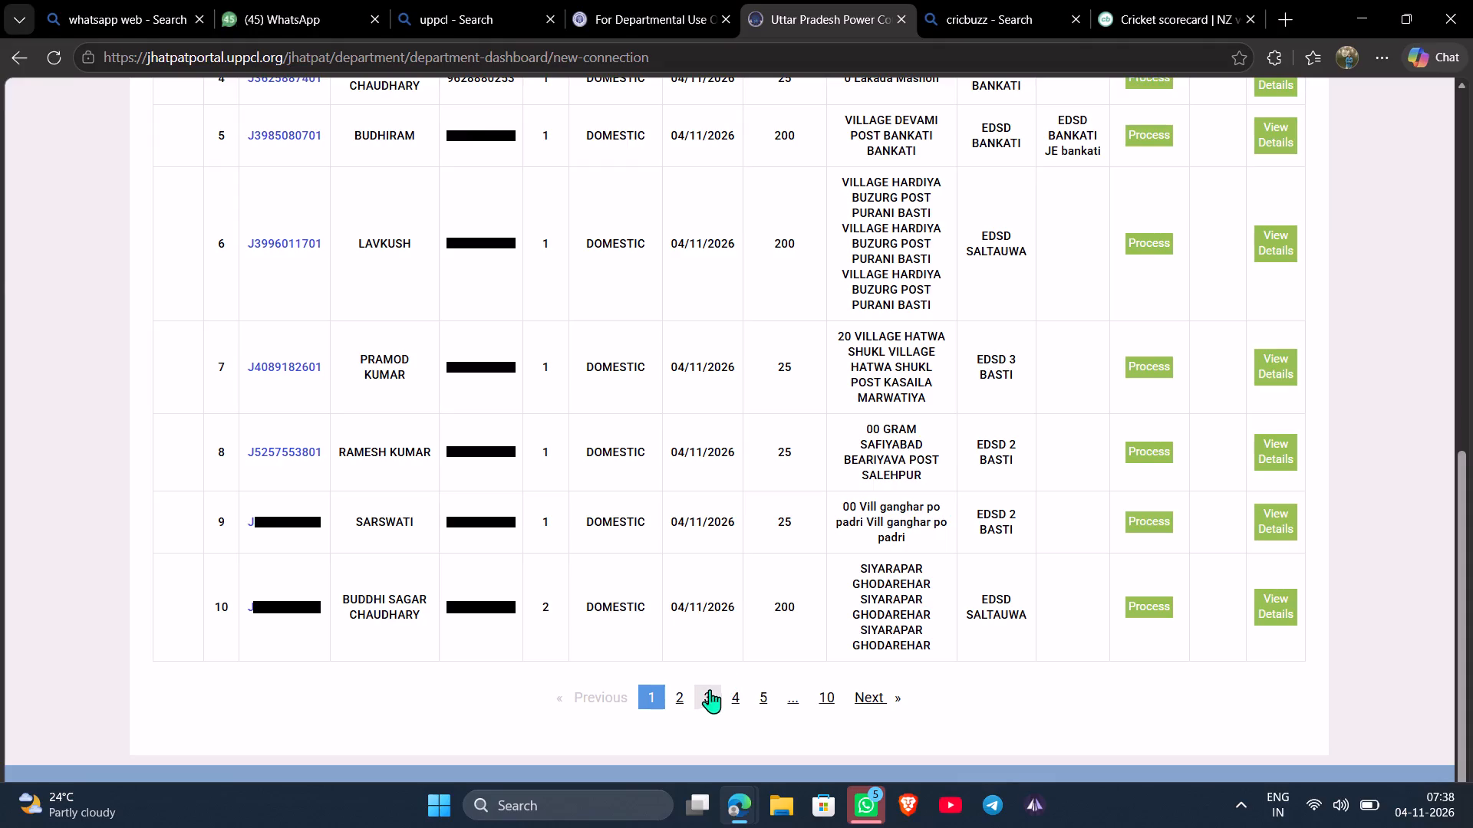
{"action": "left_click", "coordinate": [709, 690]}
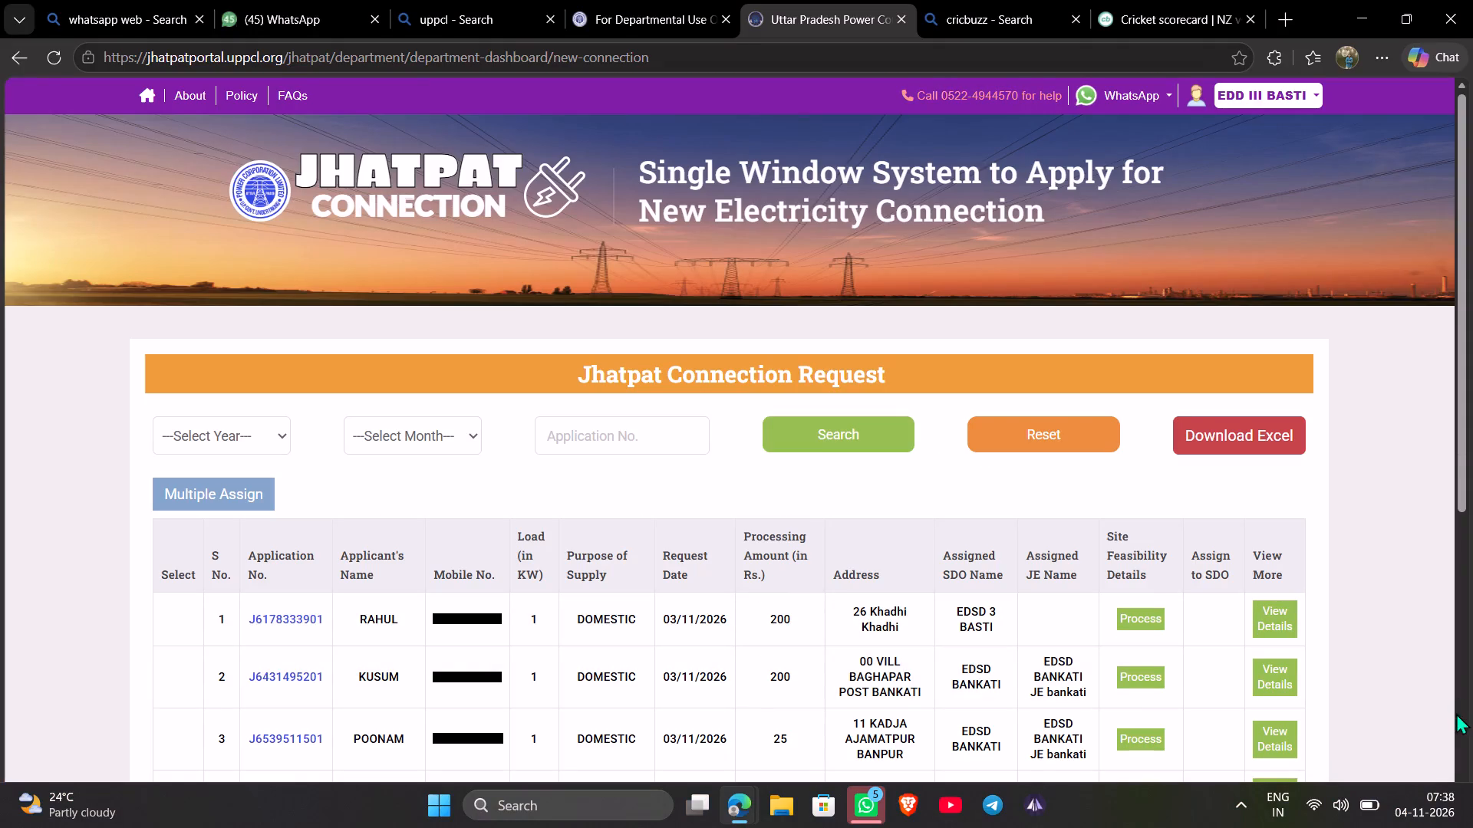
{"action": "left_click", "coordinate": [1458, 755]}
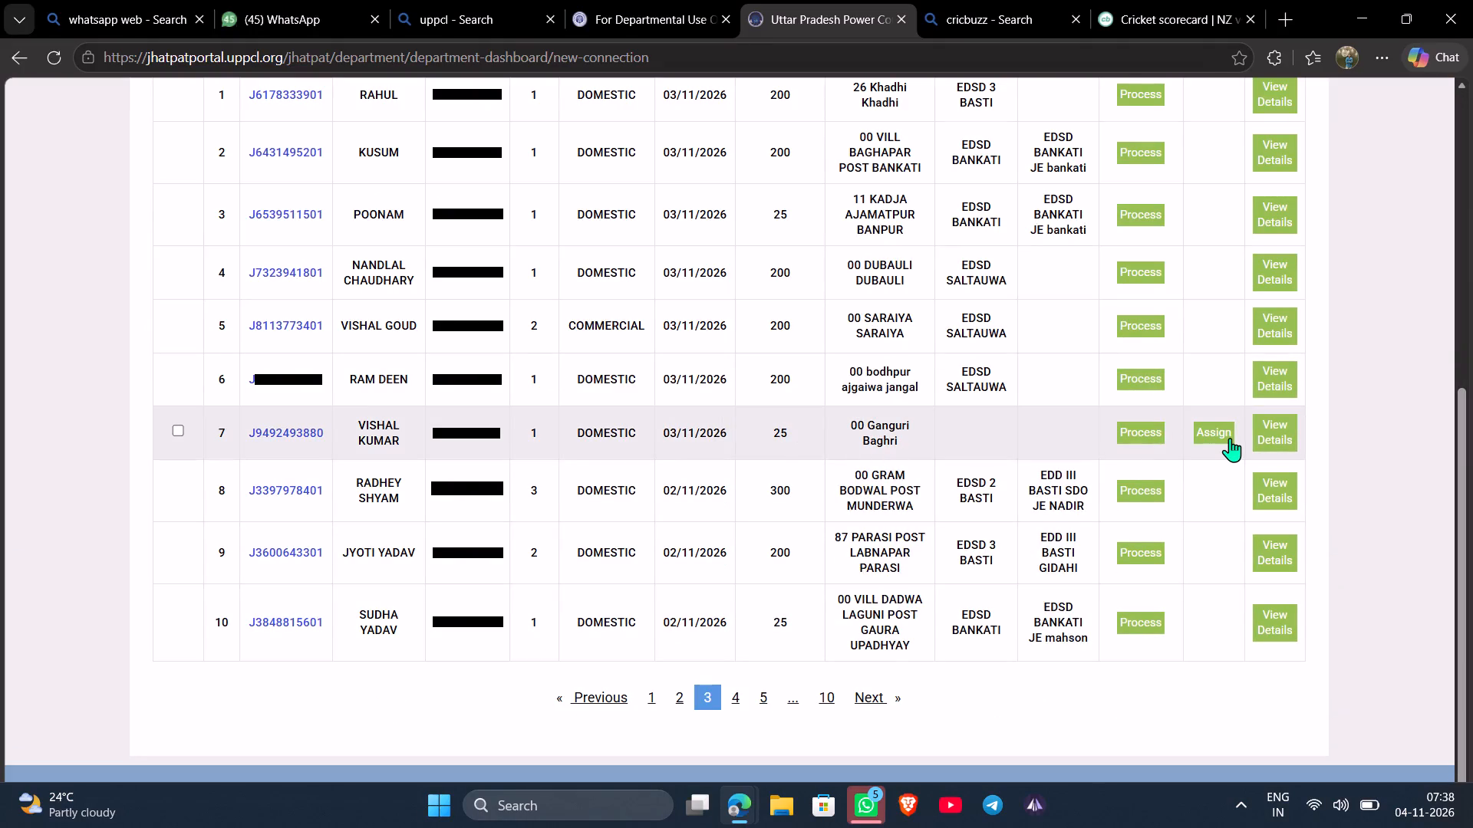
{"action": "left_click", "coordinate": [1230, 438]}
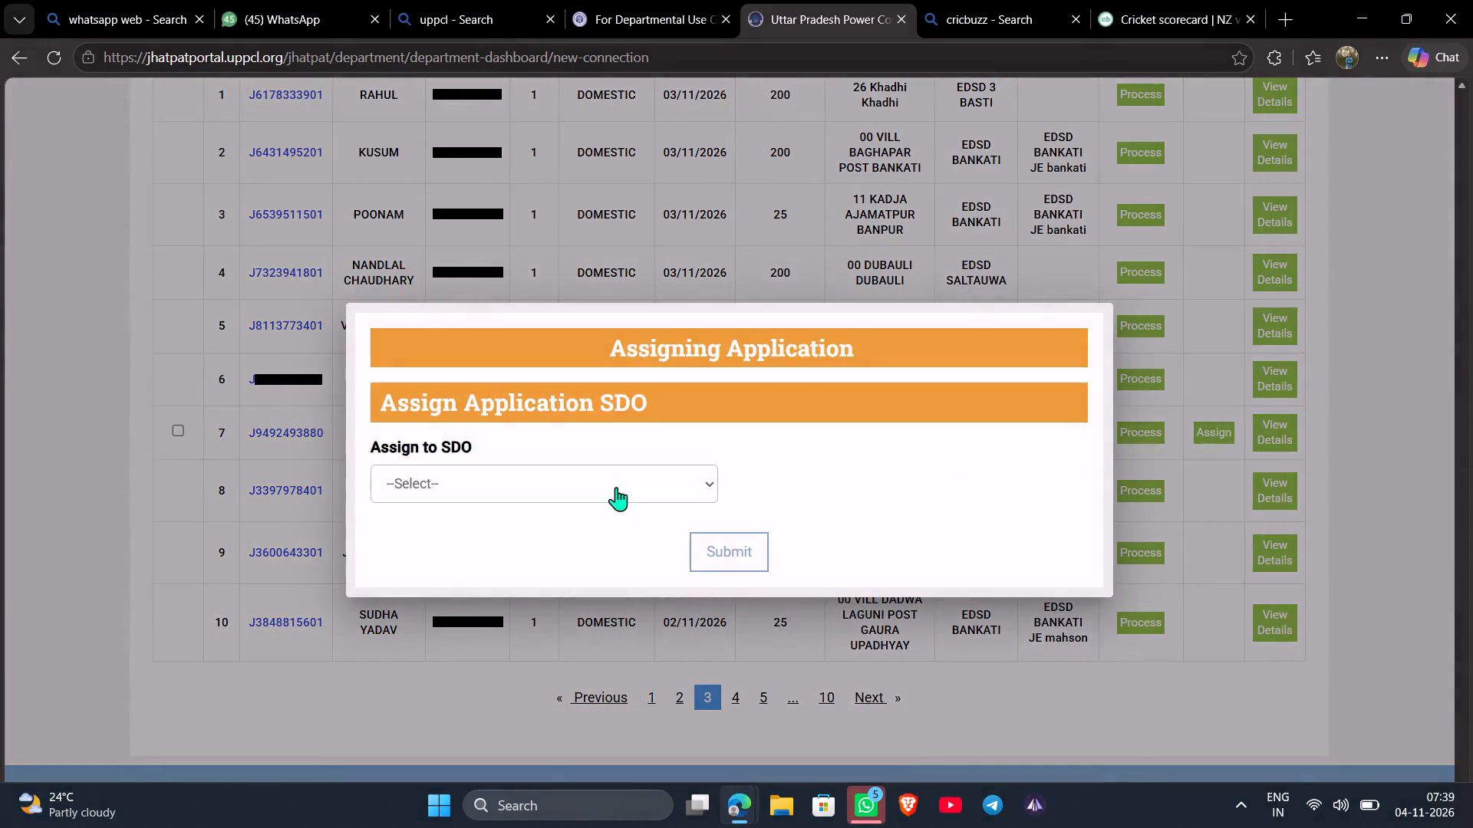
{"action": "left_click", "coordinate": [617, 485]}
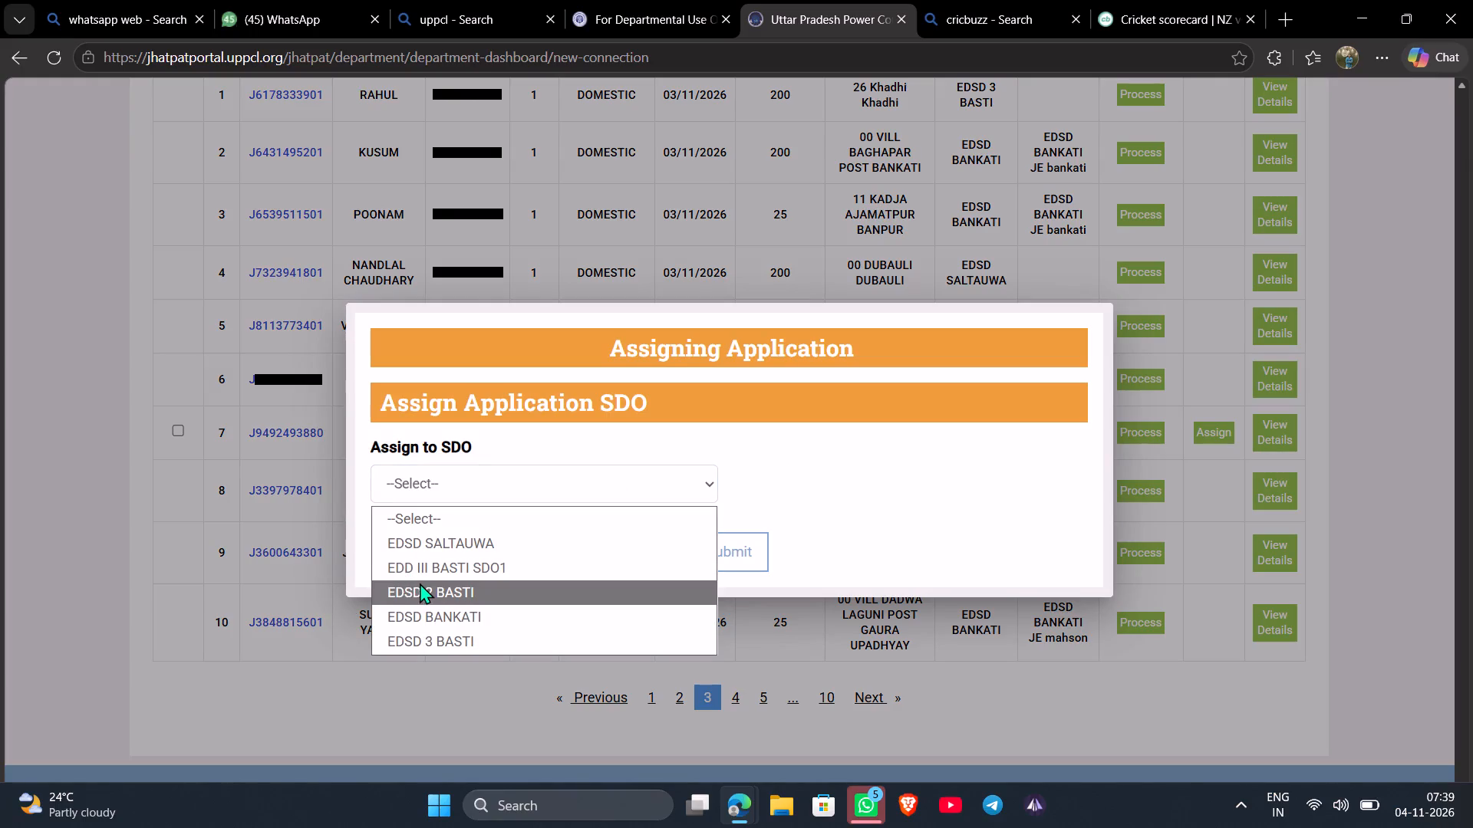
{"action": "left_click", "coordinate": [420, 583]}
{"action": "left_click", "coordinate": [718, 541]}
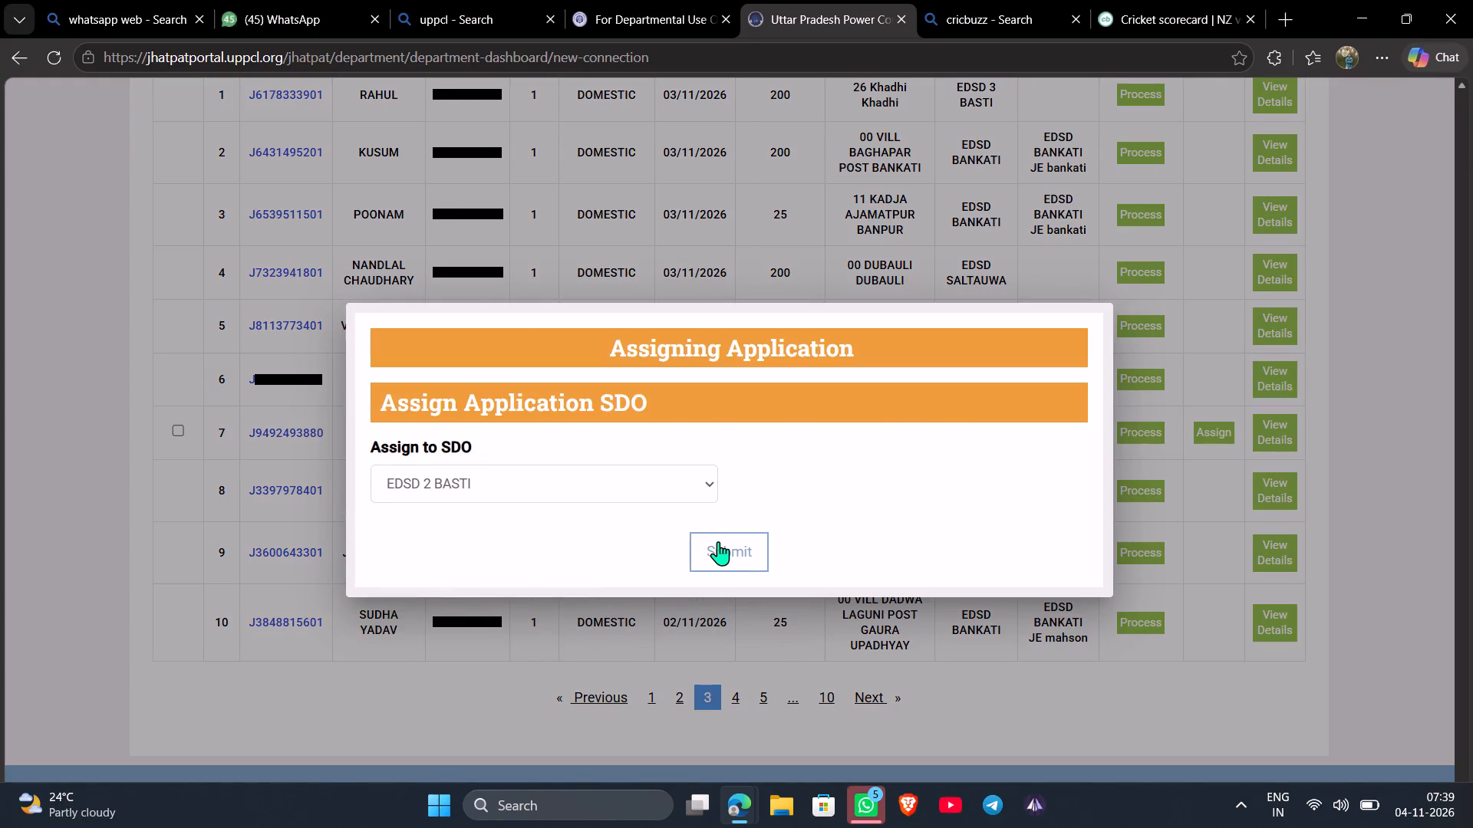
{"action": "left_click", "coordinate": [731, 469]}
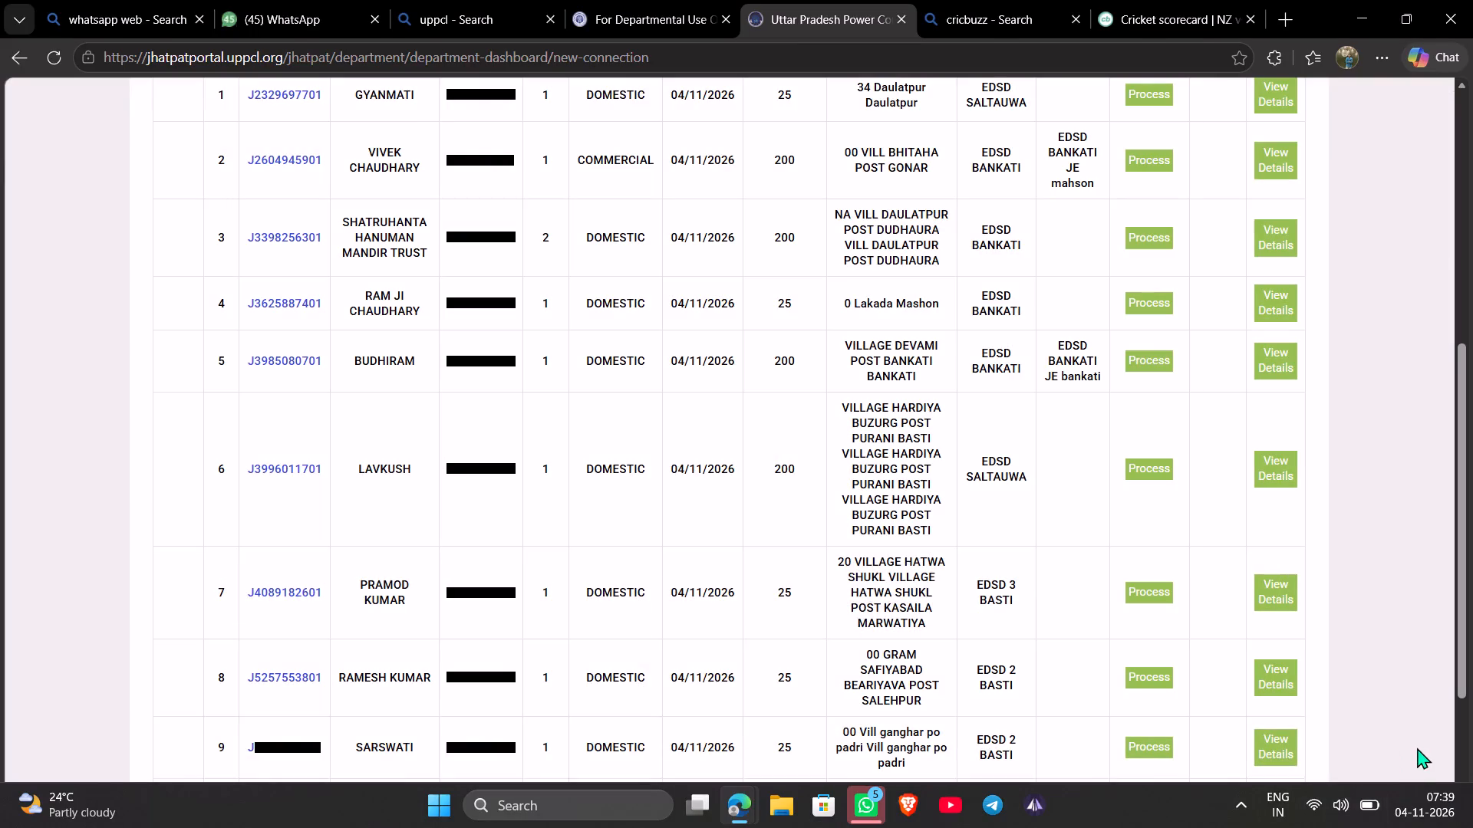
Examine the application details of the unassigned request at serial number 4 on page 4, including its site address and village, and close them.
{"action": "left_click", "coordinate": [1462, 775]}
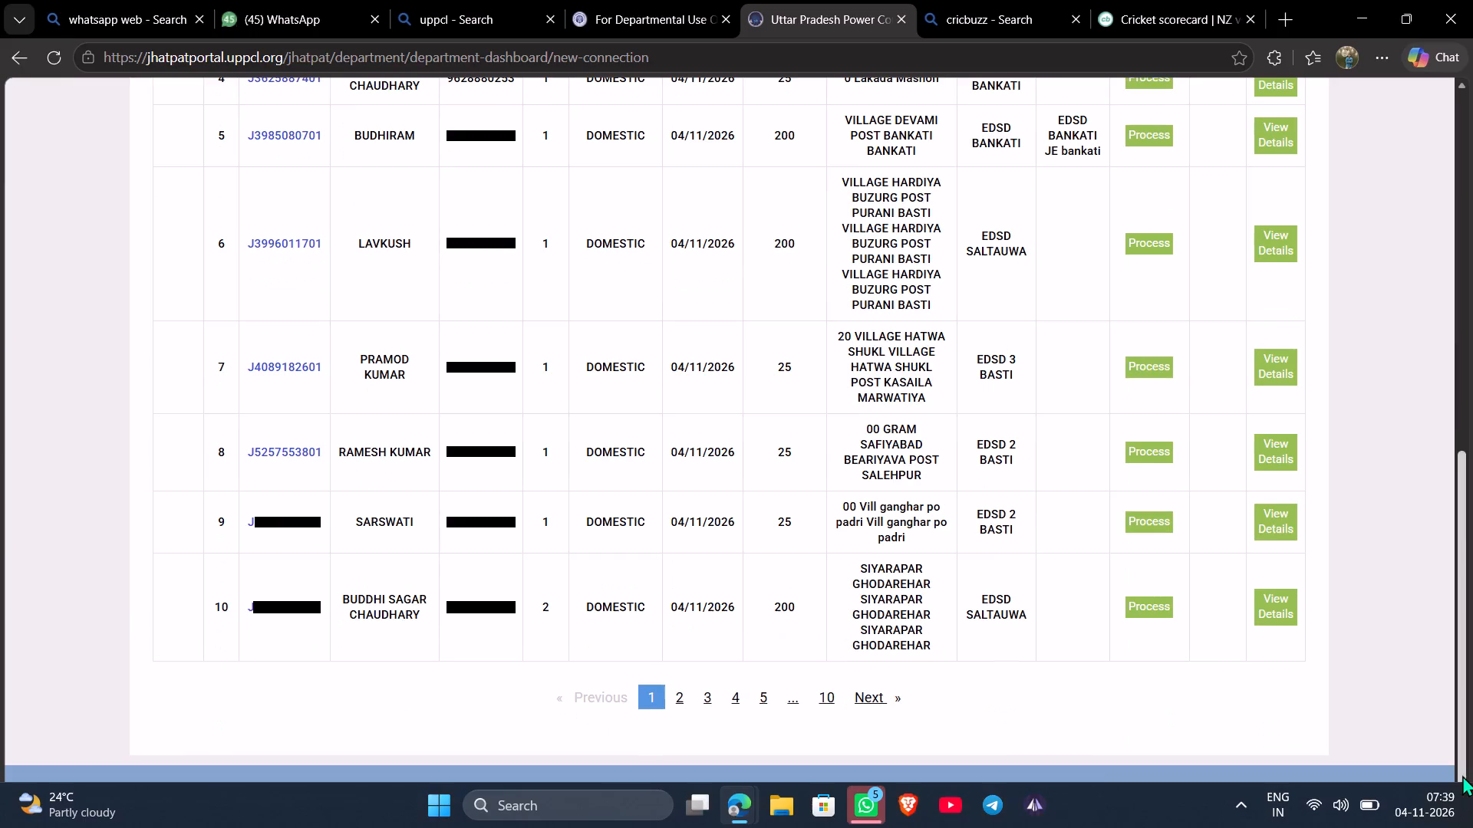
{"action": "left_click", "coordinate": [744, 700]}
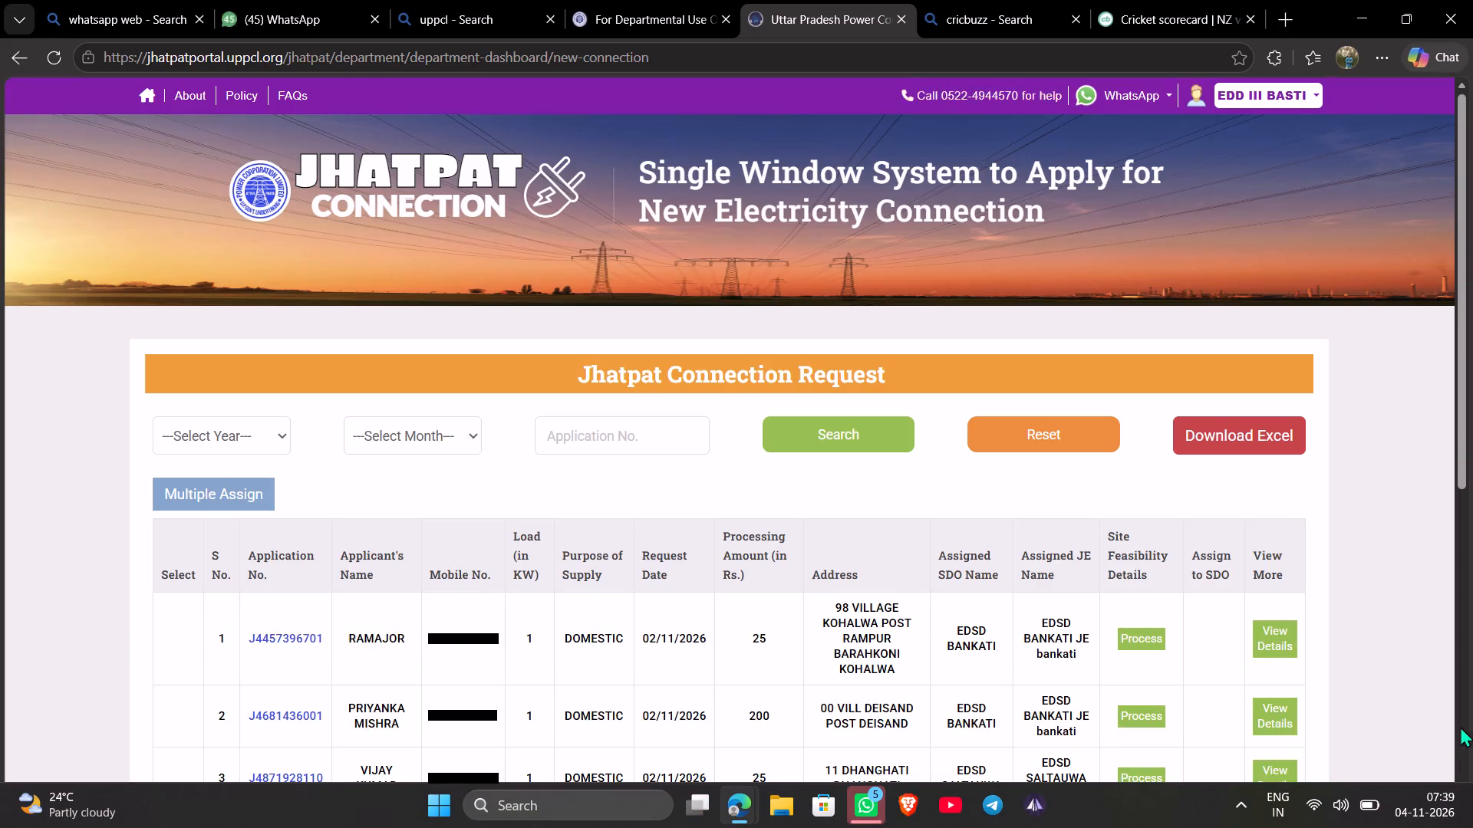
{"action": "left_click", "coordinate": [1460, 741]}
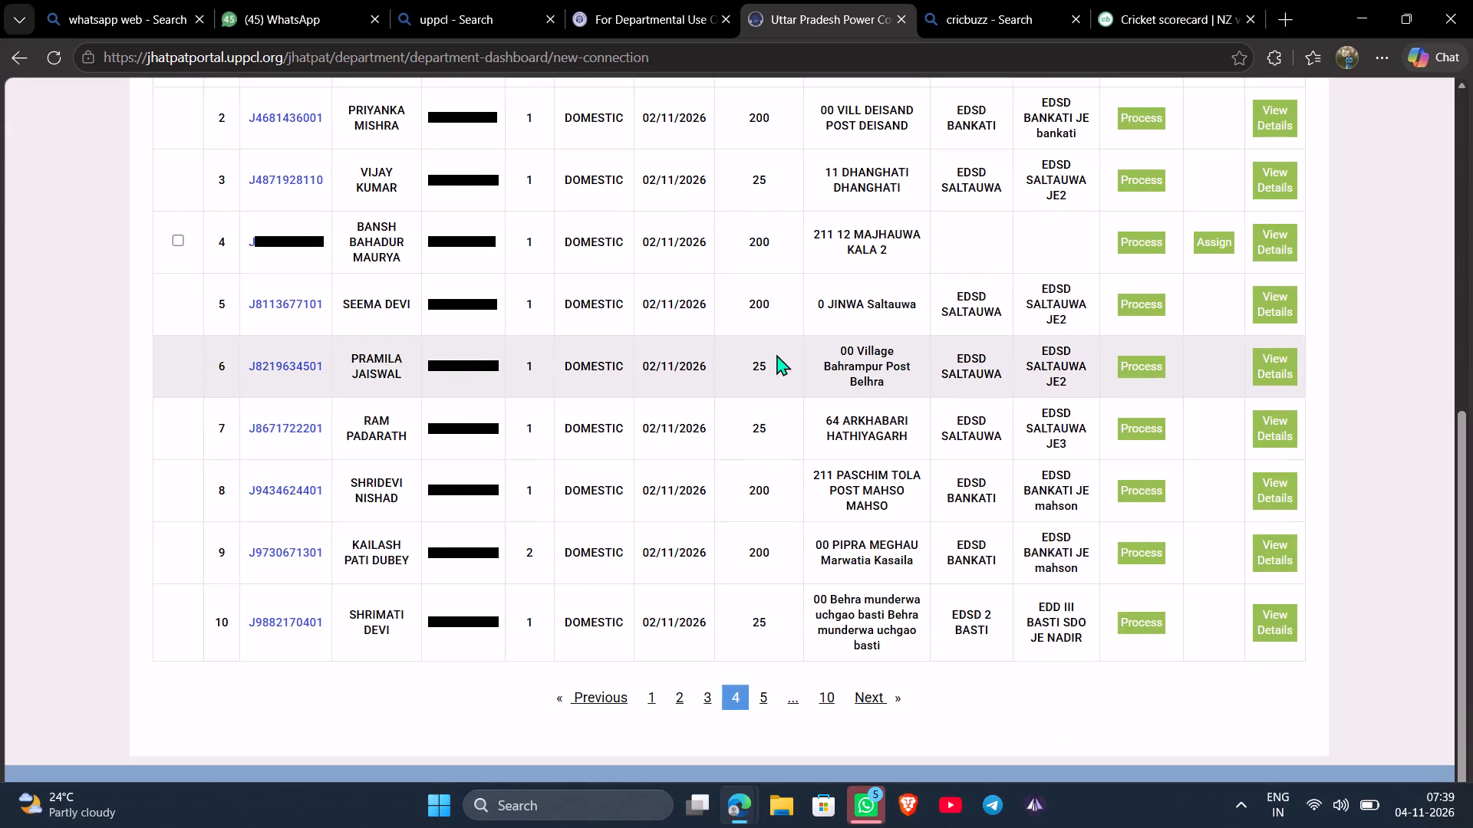
{"action": "left_click", "coordinate": [259, 245]}
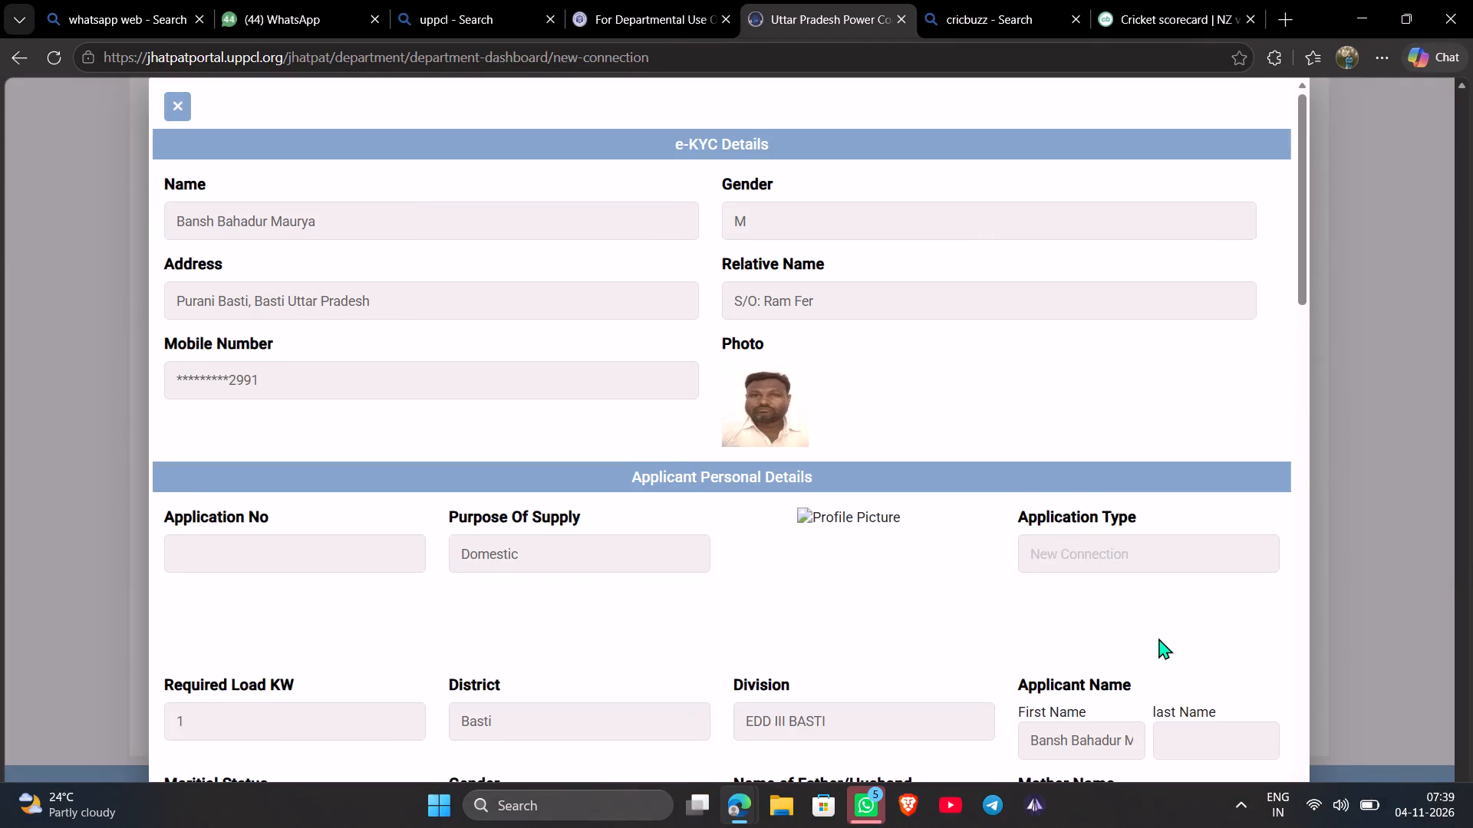
{"action": "key", "text": "Down"}
{"action": "key", "text": "Down"}
{"action": "key", "text": "Down"}
{"action": "key", "text": "Down"}
{"action": "key", "text": "Down"}
{"action": "key", "text": "Down"}
{"action": "key", "text": "Down"}
{"action": "key", "text": "Down"}
{"action": "key", "text": "Down"}
{"action": "key", "text": "Down"}
{"action": "key", "text": "Down"}
{"action": "key", "text": "Down"}
{"action": "key", "text": "Down"}
{"action": "key", "text": "Down"}
{"action": "key", "text": "Down"}
{"action": "key", "text": "Down"}
{"action": "key", "text": "Down"}
{"action": "key", "text": "Down"}
{"action": "key", "text": "Down"}
{"action": "key", "text": "Down"}
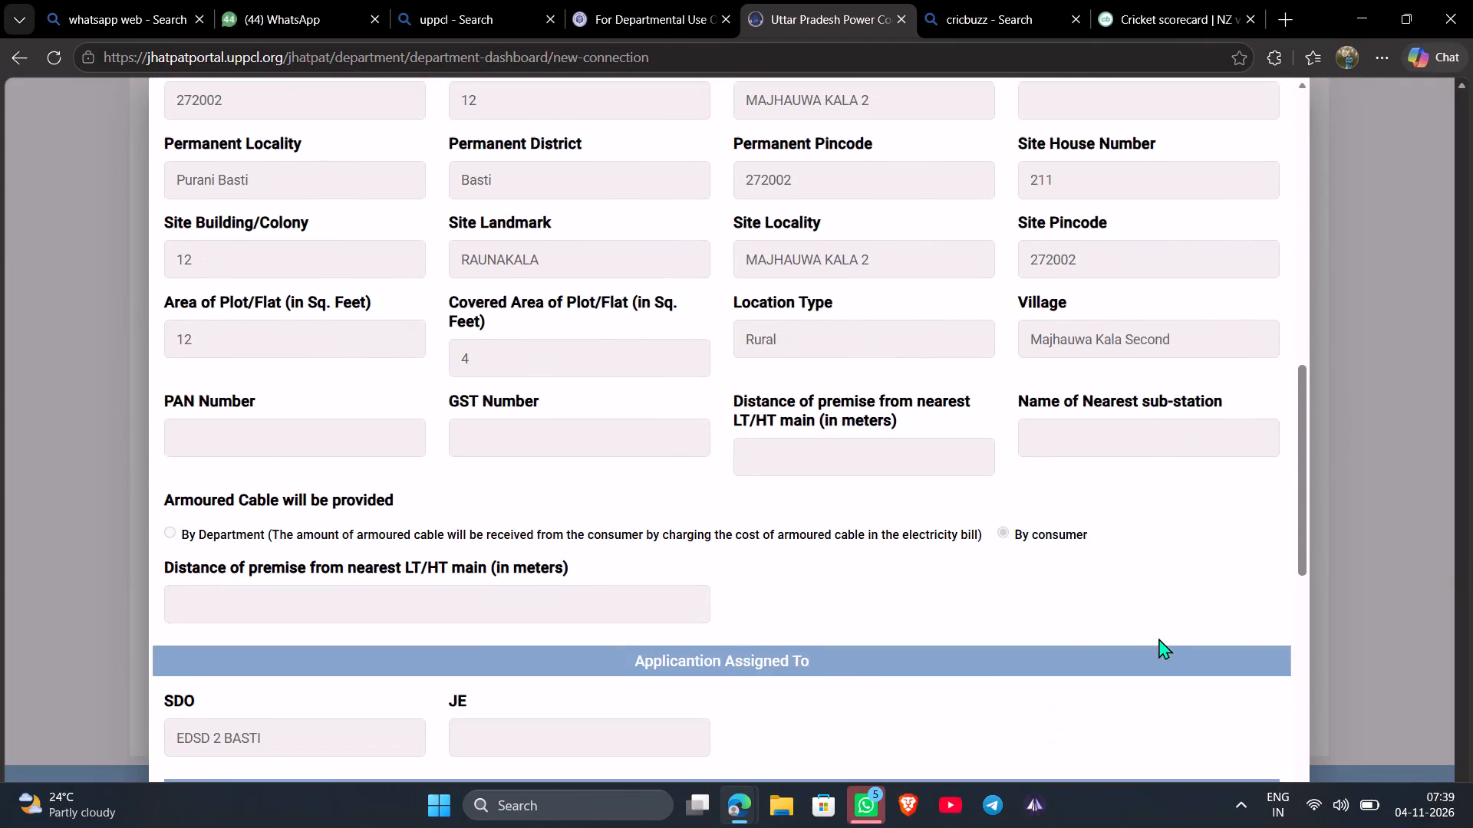
{"action": "key", "text": "Up"}
{"action": "key", "text": "Up"}
{"action": "key", "text": "Up"}
{"action": "key", "text": "Up"}
{"action": "key", "text": "Up"}
{"action": "key", "text": "Up"}
{"action": "key", "text": "Up"}
{"action": "key", "text": "Up"}
{"action": "key", "text": "Up"}
{"action": "key", "text": "Up"}
{"action": "key", "text": "Up"}
{"action": "key", "text": "Up"}
{"action": "key", "text": "Up"}
{"action": "key", "text": "Up"}
{"action": "key", "text": "Up"}
{"action": "key", "text": "Up"}
{"action": "key", "text": "Up"}
{"action": "key", "text": "Up"}
{"action": "key", "text": "Up"}
{"action": "key", "text": "Up"}
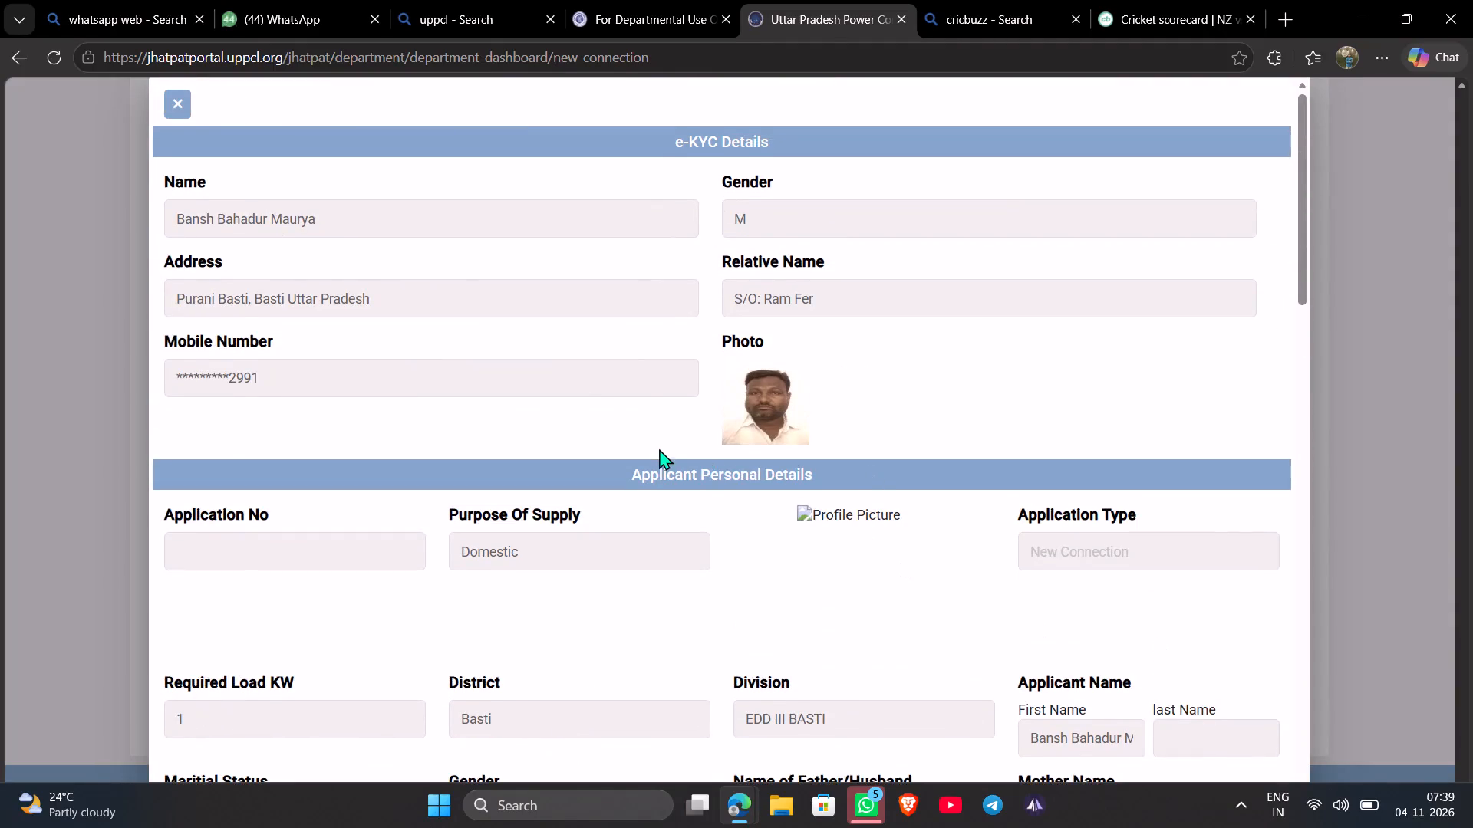
{"action": "left_click", "coordinate": [174, 108]}
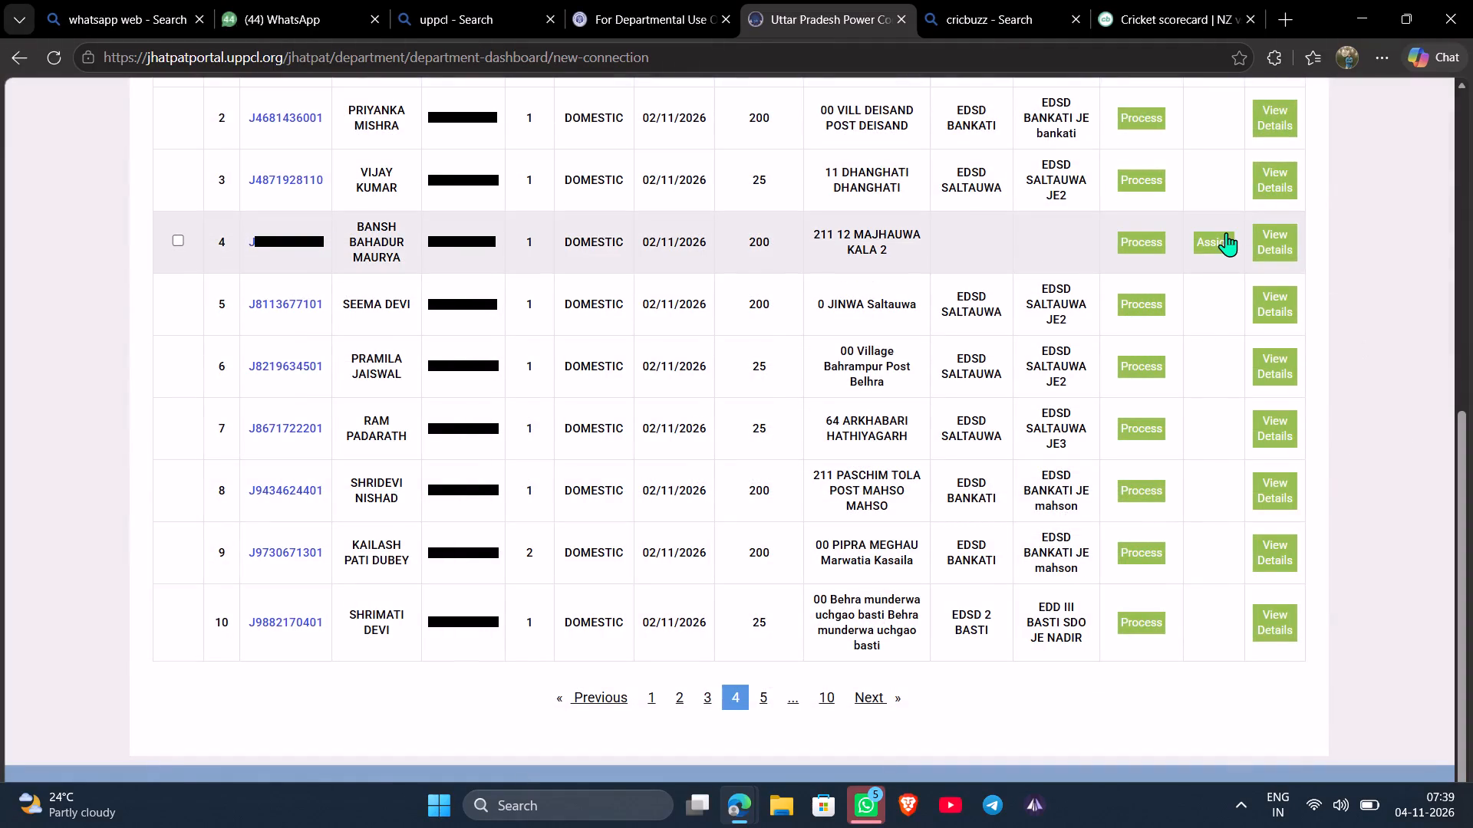
Assign the connection request at serial number 4 on page 4 to EDSD 3 BASTI and submit it.
{"action": "left_click", "coordinate": [1226, 232]}
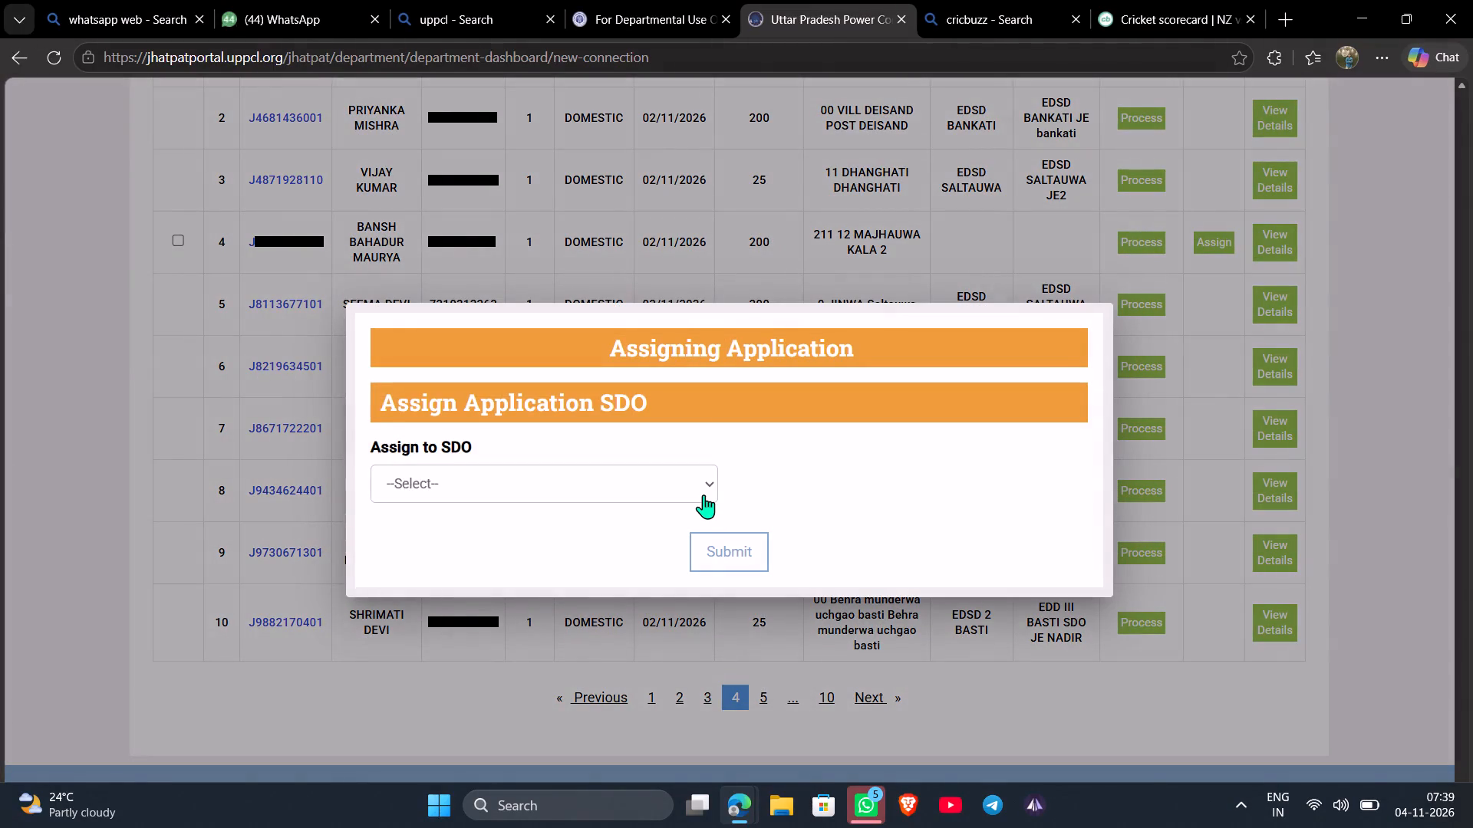
{"action": "left_click", "coordinate": [704, 495]}
{"action": "left_click", "coordinate": [704, 495]}
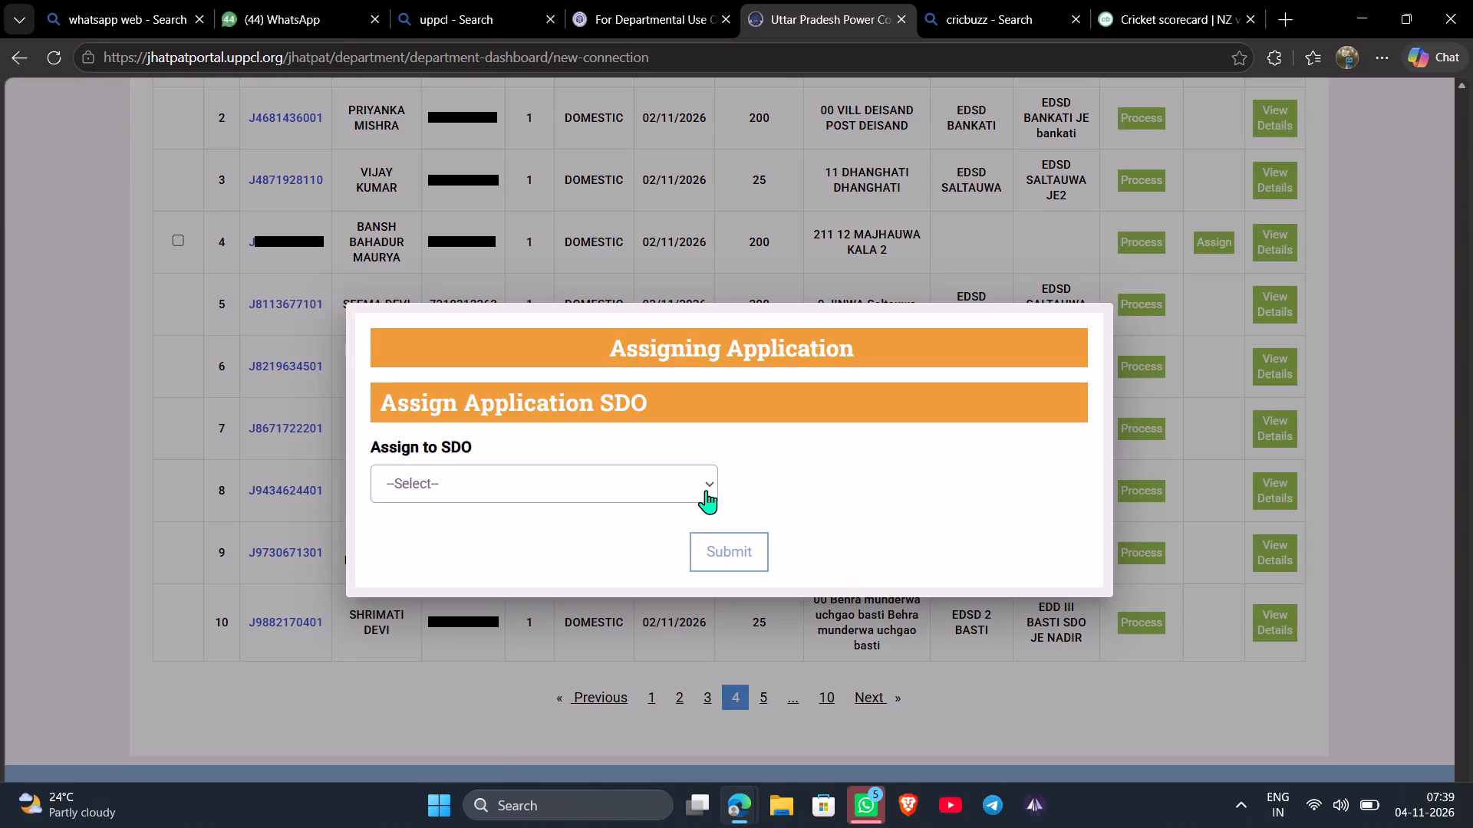
{"action": "left_click", "coordinate": [707, 483]}
{"action": "left_click", "coordinate": [388, 638]}
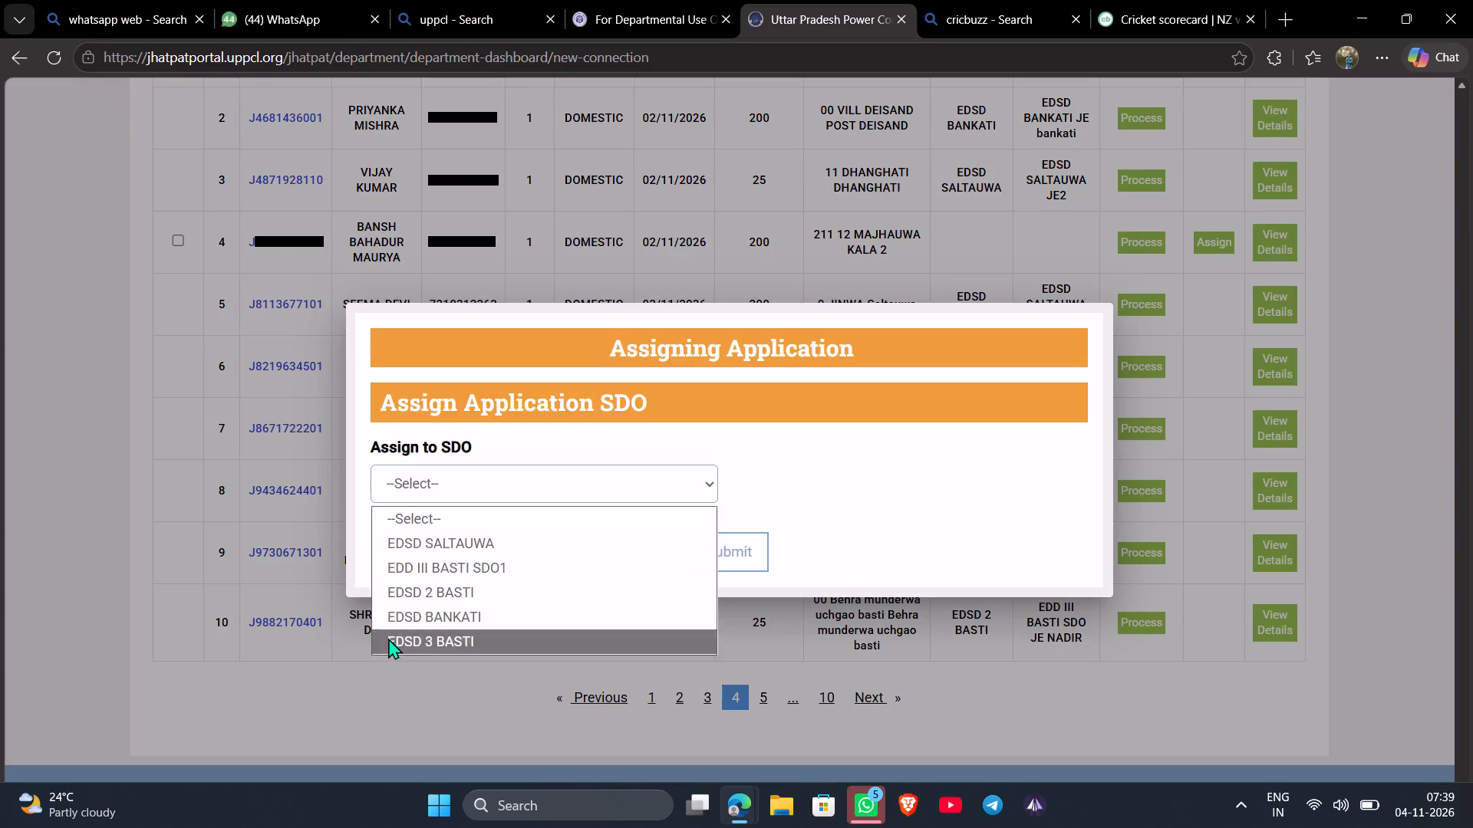
{"action": "left_click", "coordinate": [728, 553]}
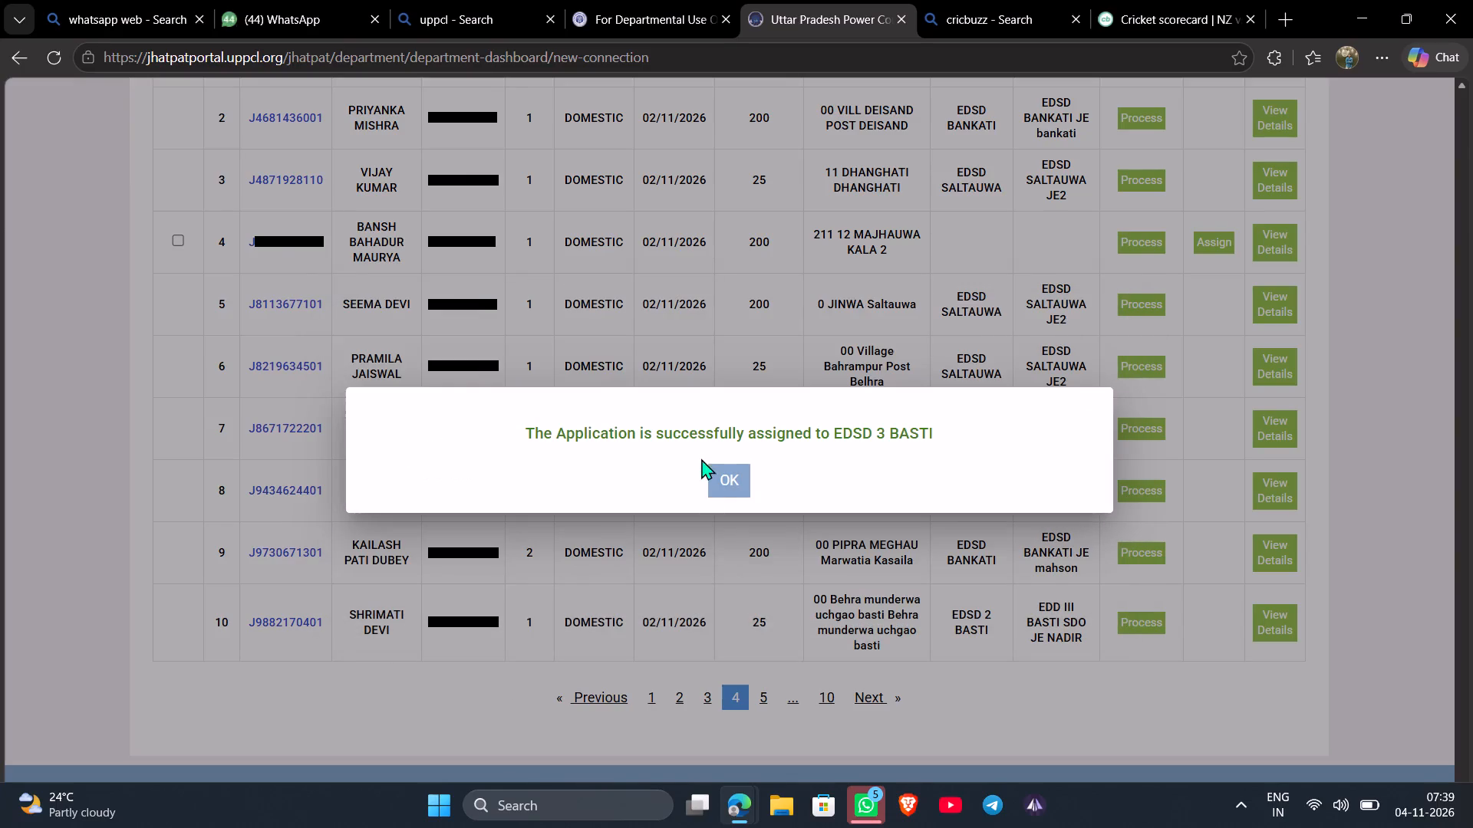
{"action": "left_click", "coordinate": [737, 476]}
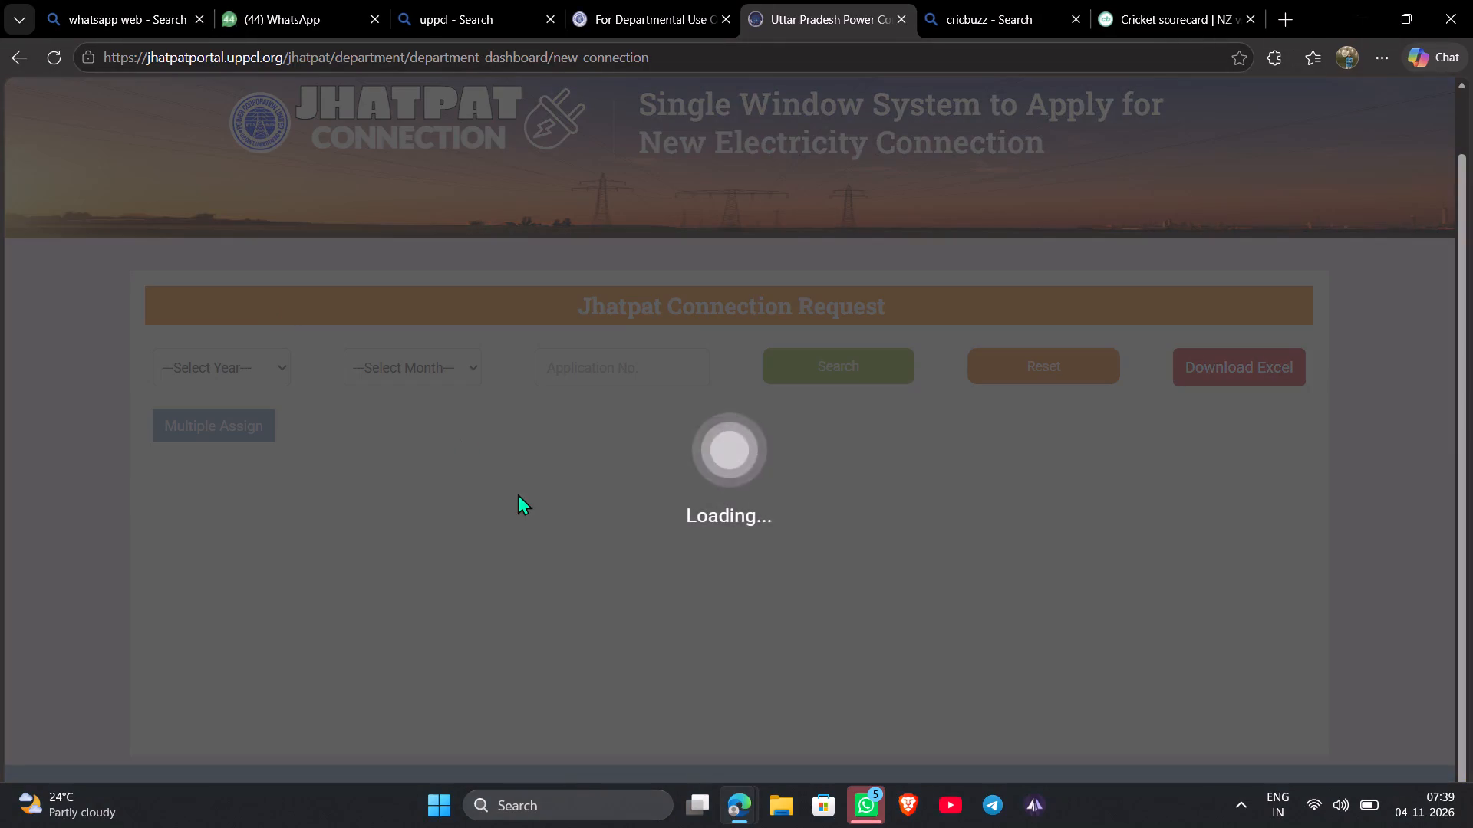
Assign the connection request at serial number 7 on page 5 to EDSD BANKATI and submit it.
{"action": "scroll", "coordinate": [863, 719], "scroll_direction": "left", "scroll_amount": 3}
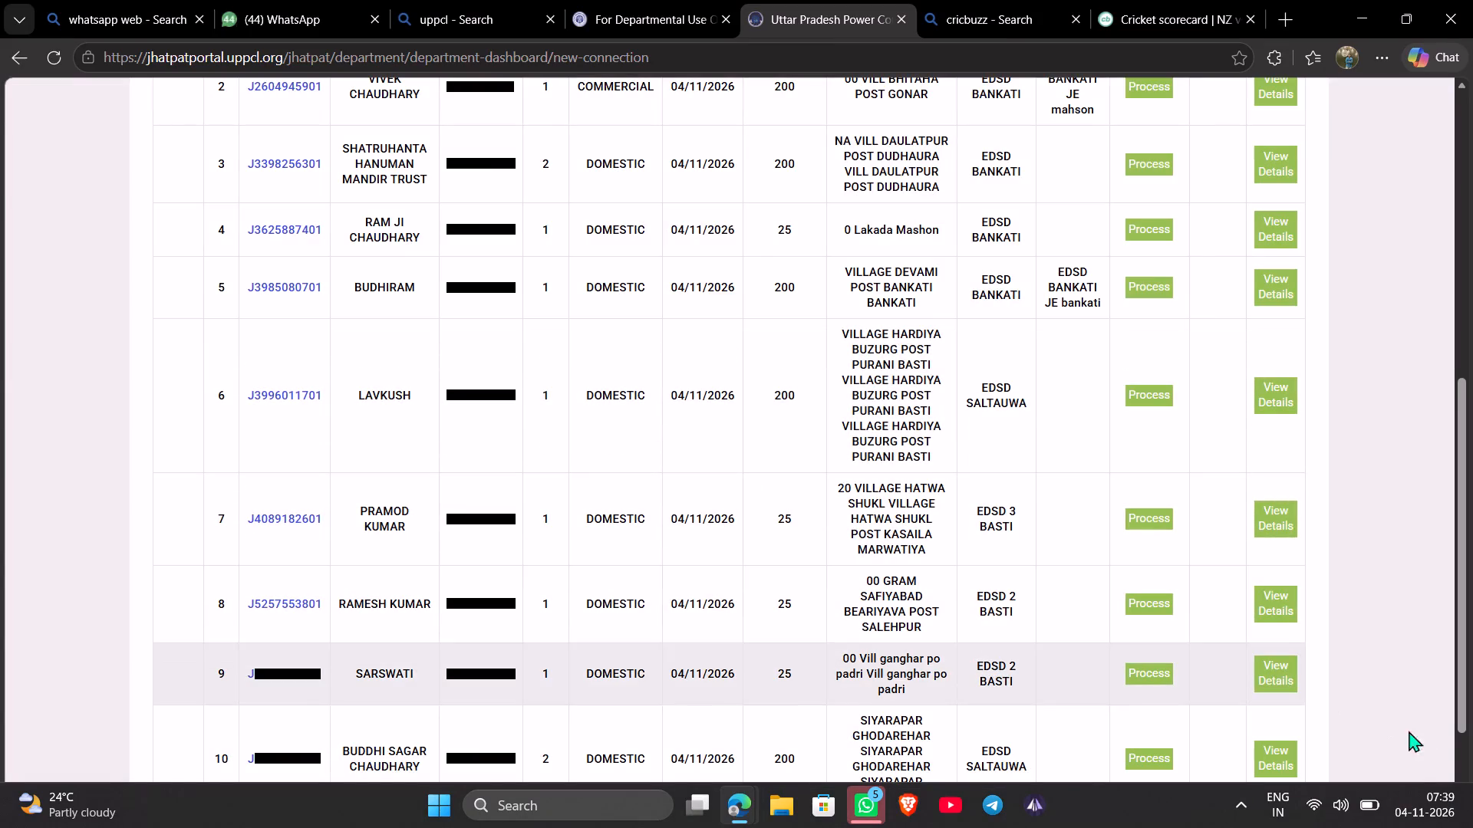
{"action": "left_click", "coordinate": [1456, 761]}
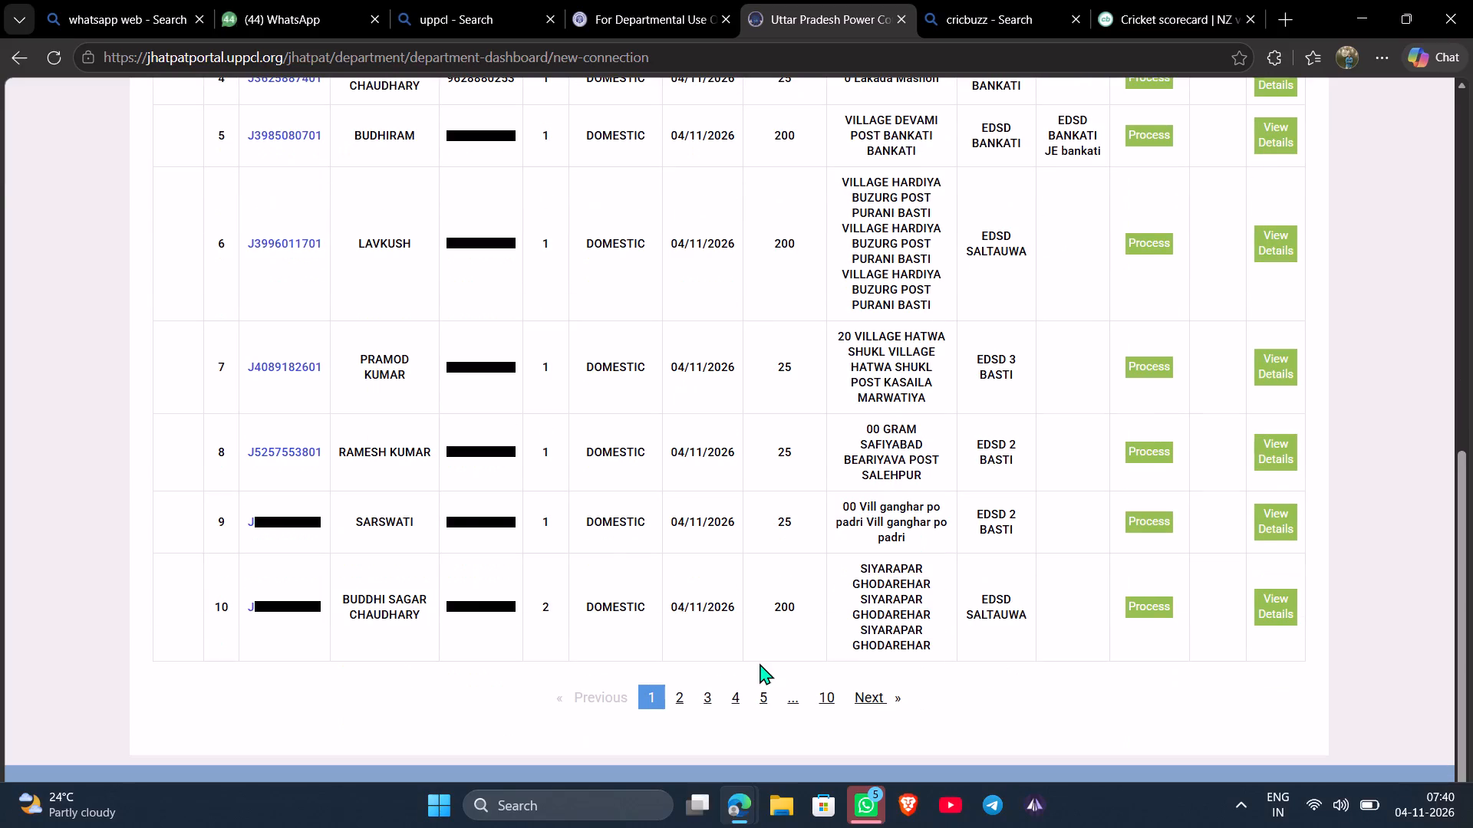
{"action": "left_click", "coordinate": [770, 690]}
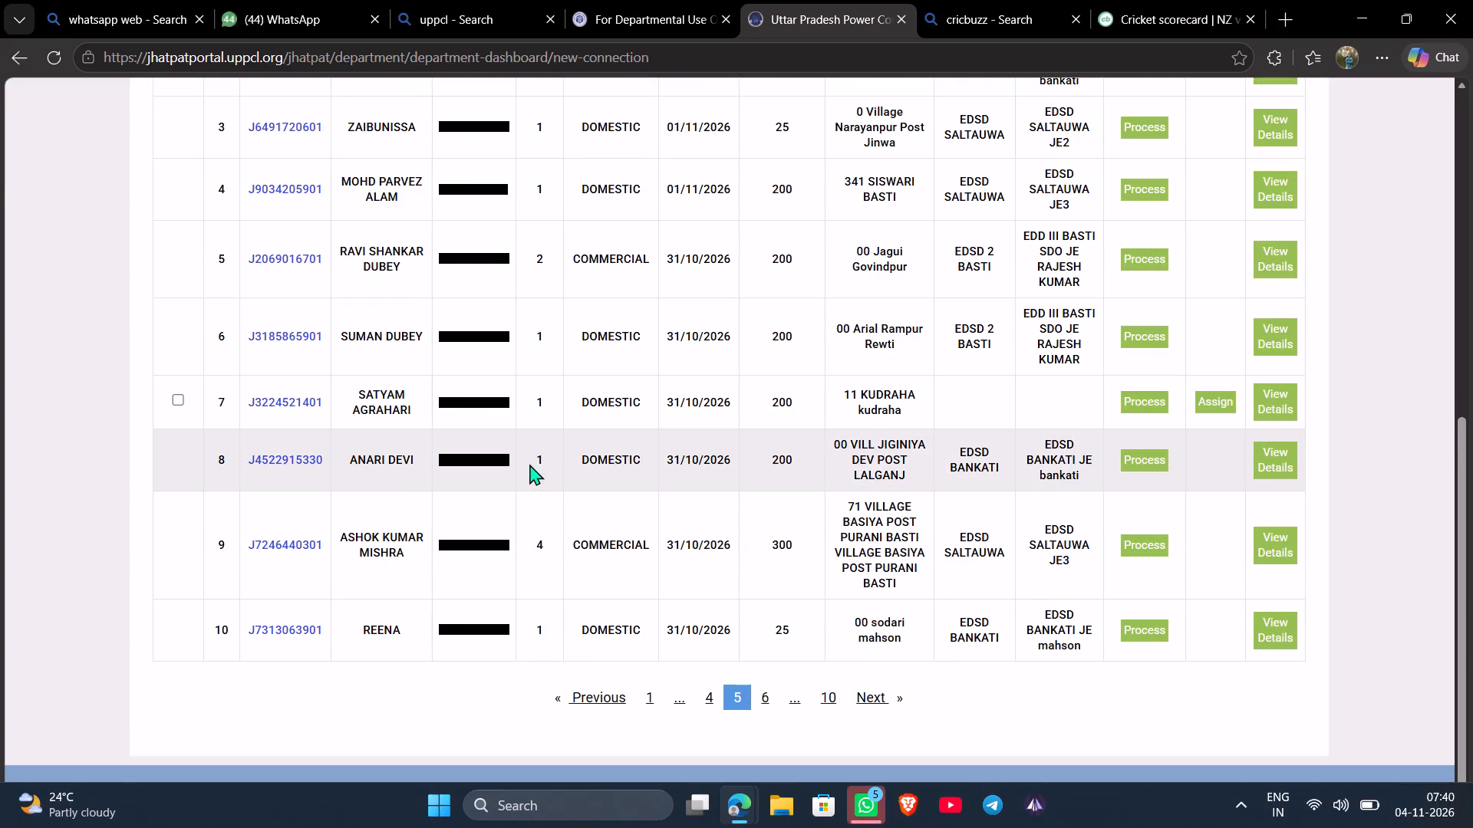
{"action": "left_click", "coordinate": [1208, 405]}
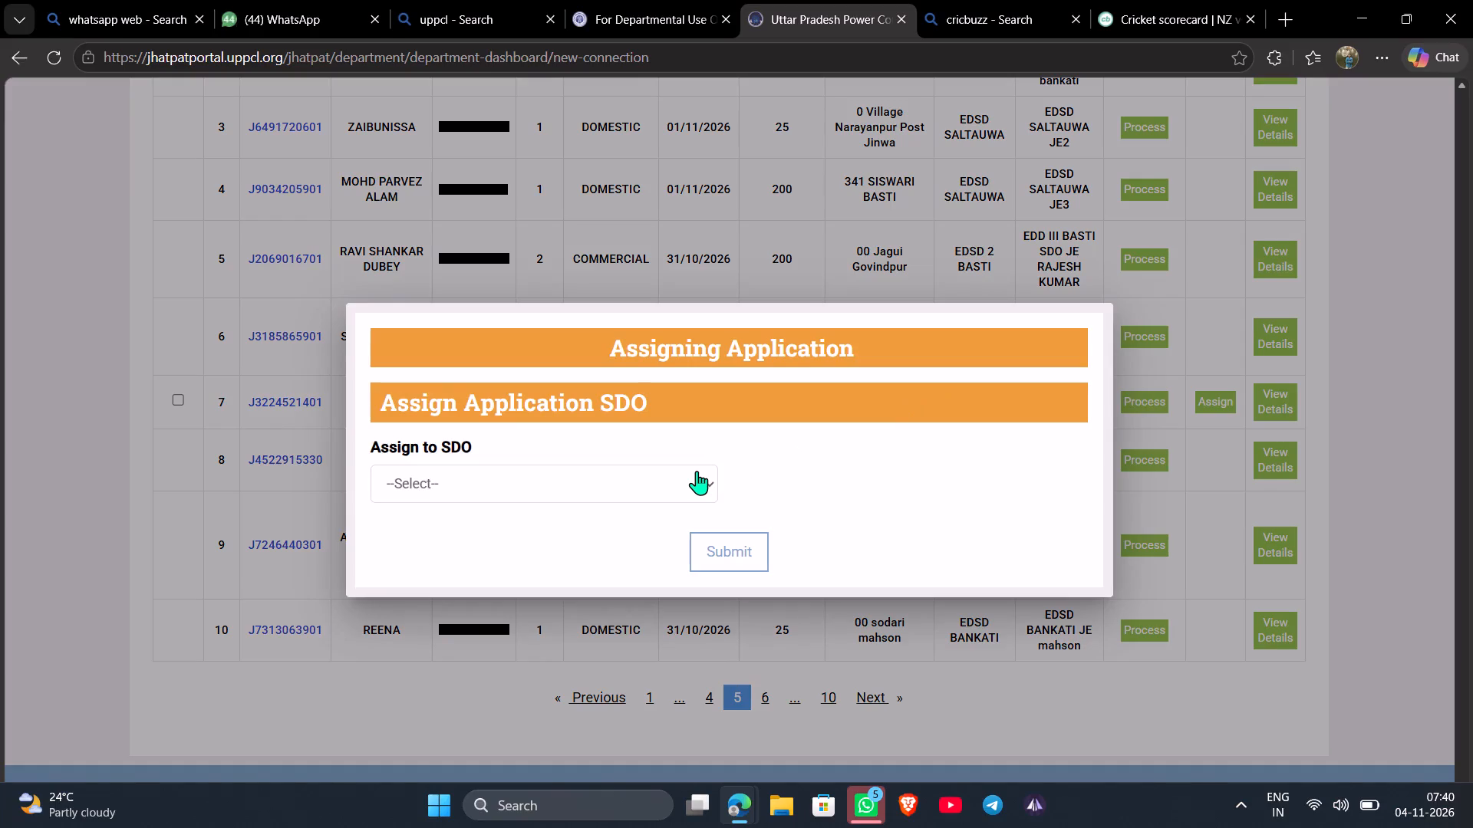
{"action": "left_click", "coordinate": [697, 471]}
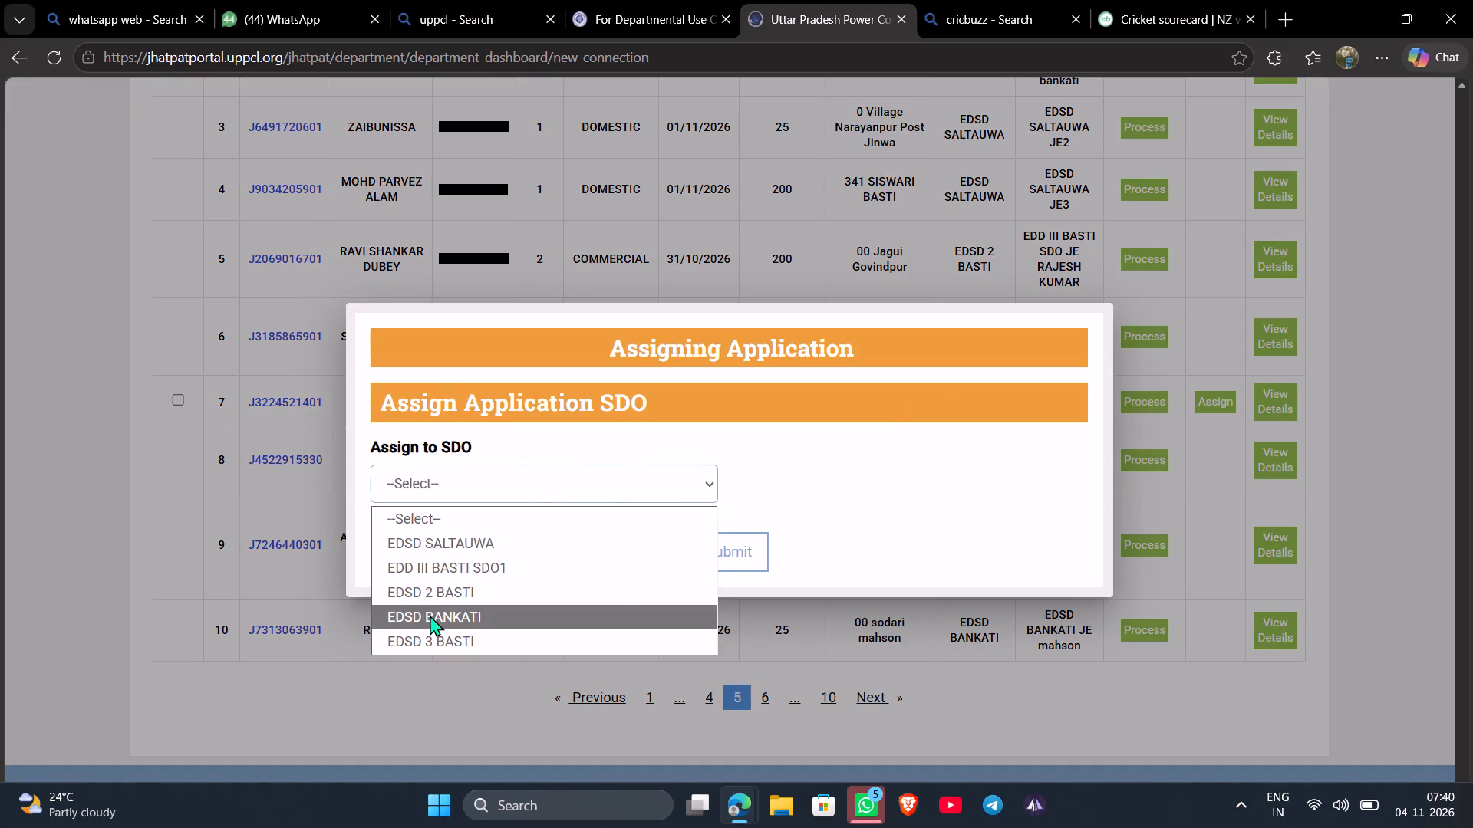
{"action": "left_click", "coordinate": [430, 615]}
{"action": "left_click", "coordinate": [707, 555]}
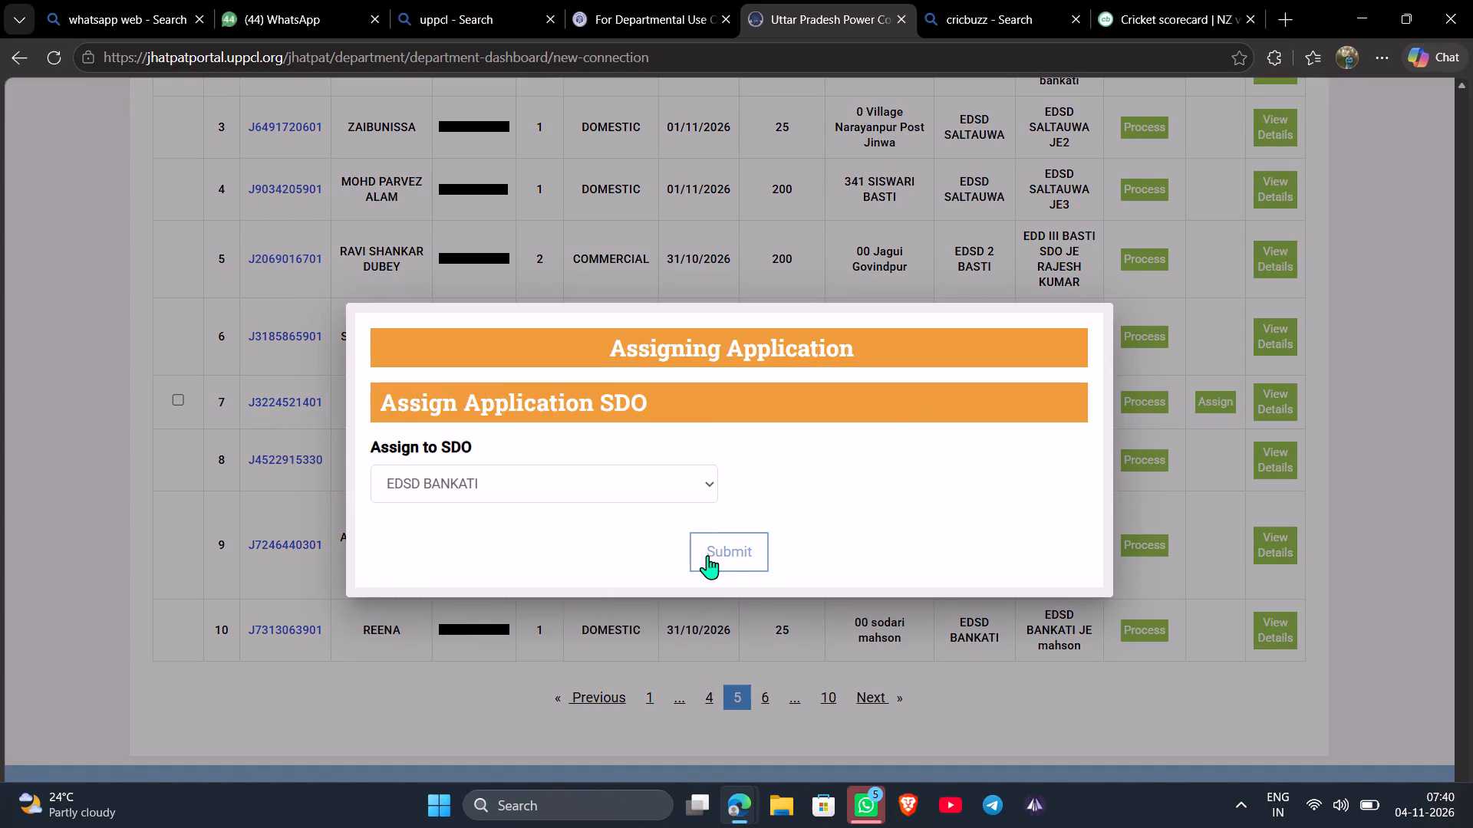
{"action": "left_click", "coordinate": [724, 479]}
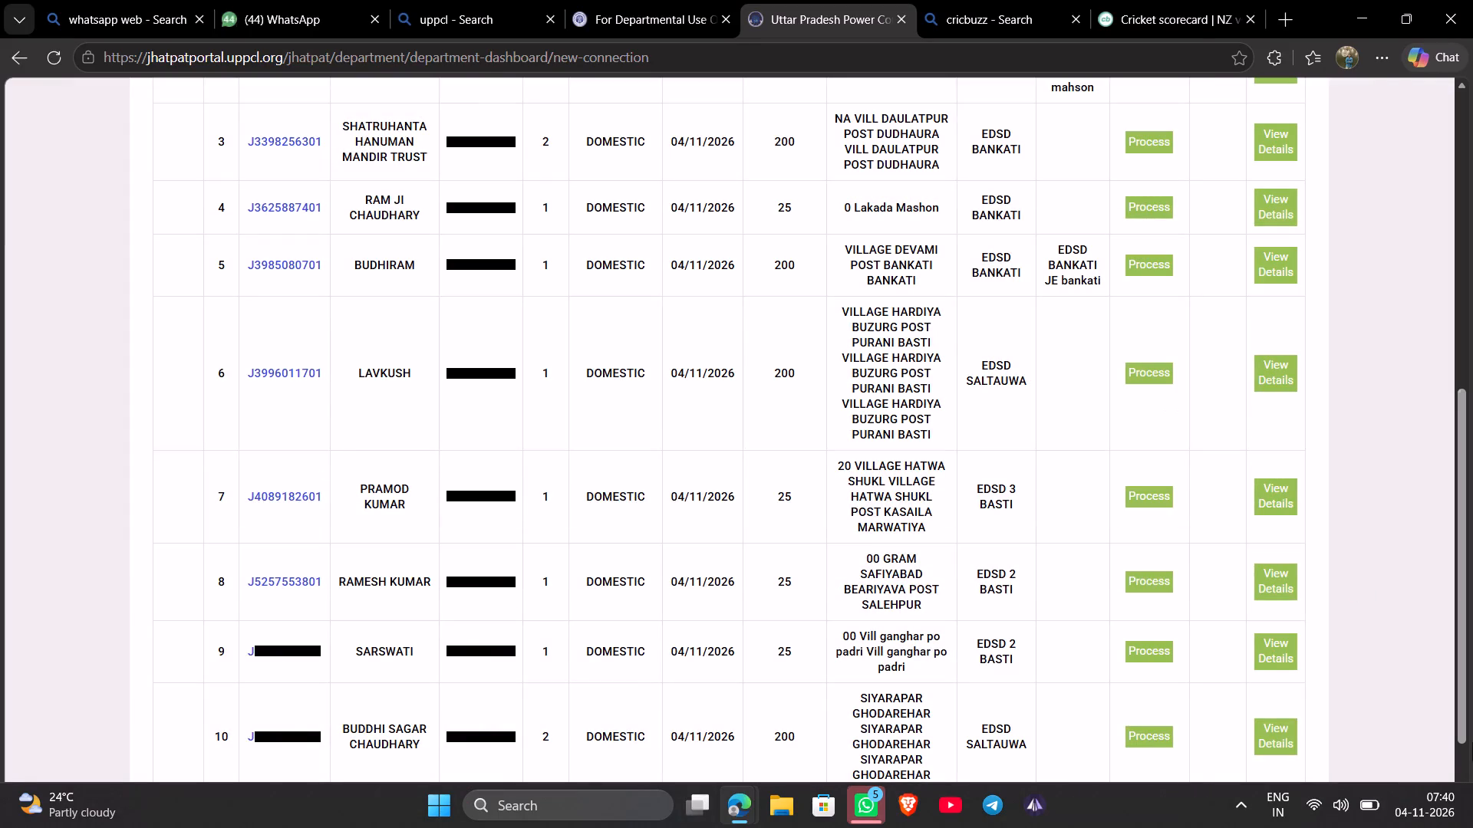
Go through pages 4 and 5 of the connection request list to check for requests still without an assigned SDO.
{"action": "left_click", "coordinate": [1455, 767]}
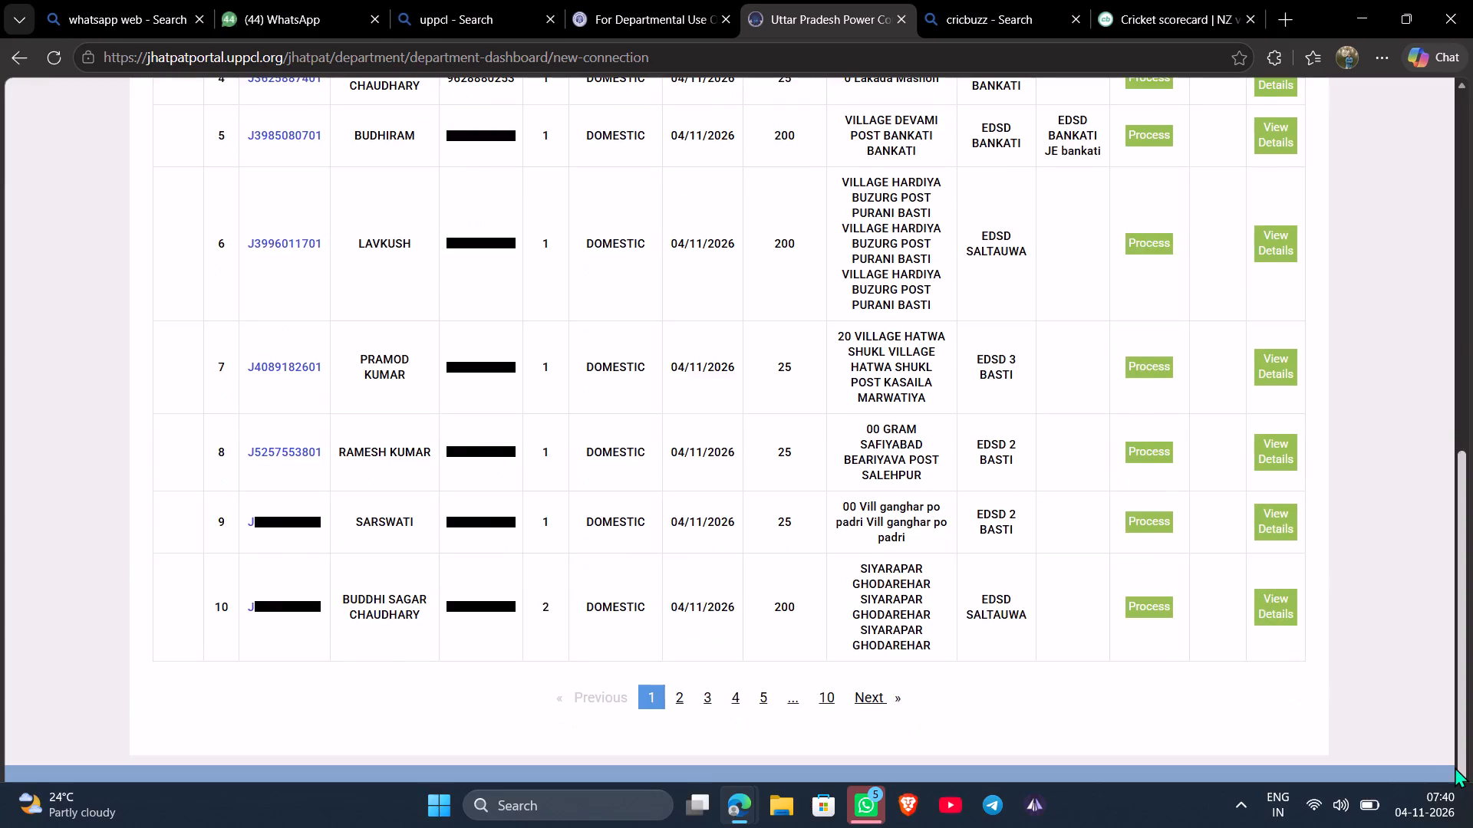
{"action": "left_click", "coordinate": [728, 699]}
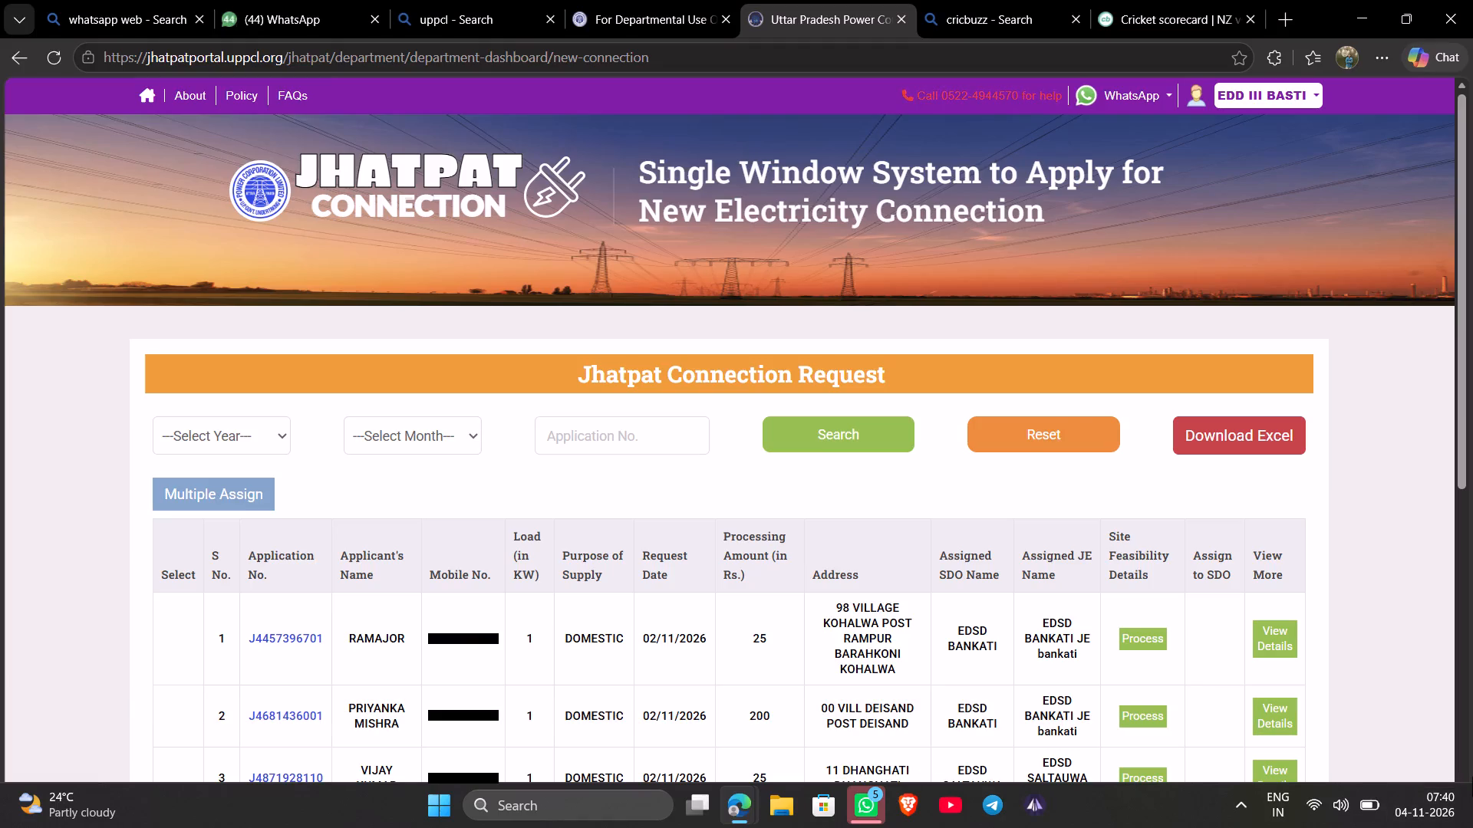
{"action": "left_click", "coordinate": [1457, 759]}
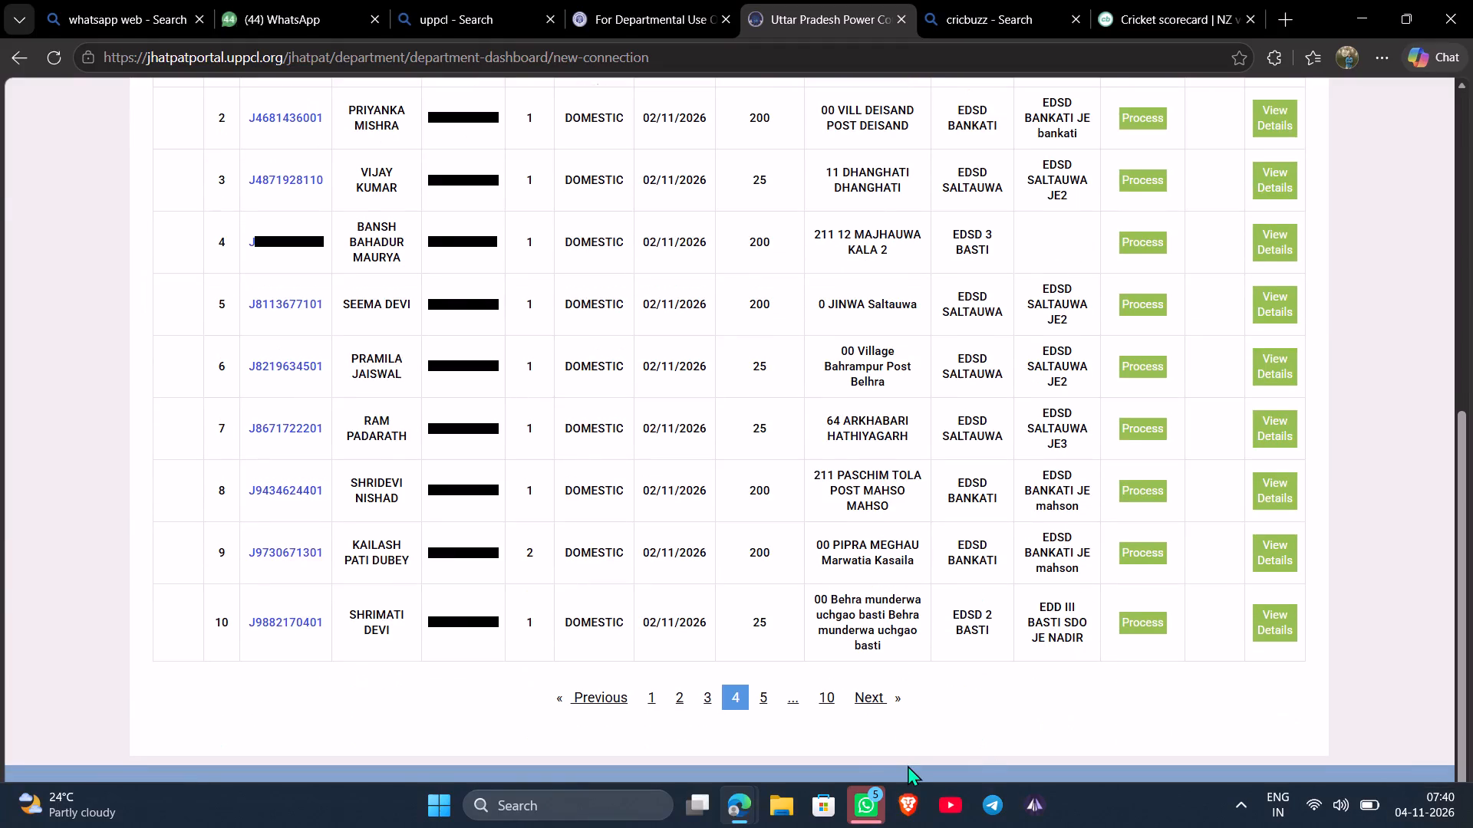
{"action": "left_click", "coordinate": [764, 698]}
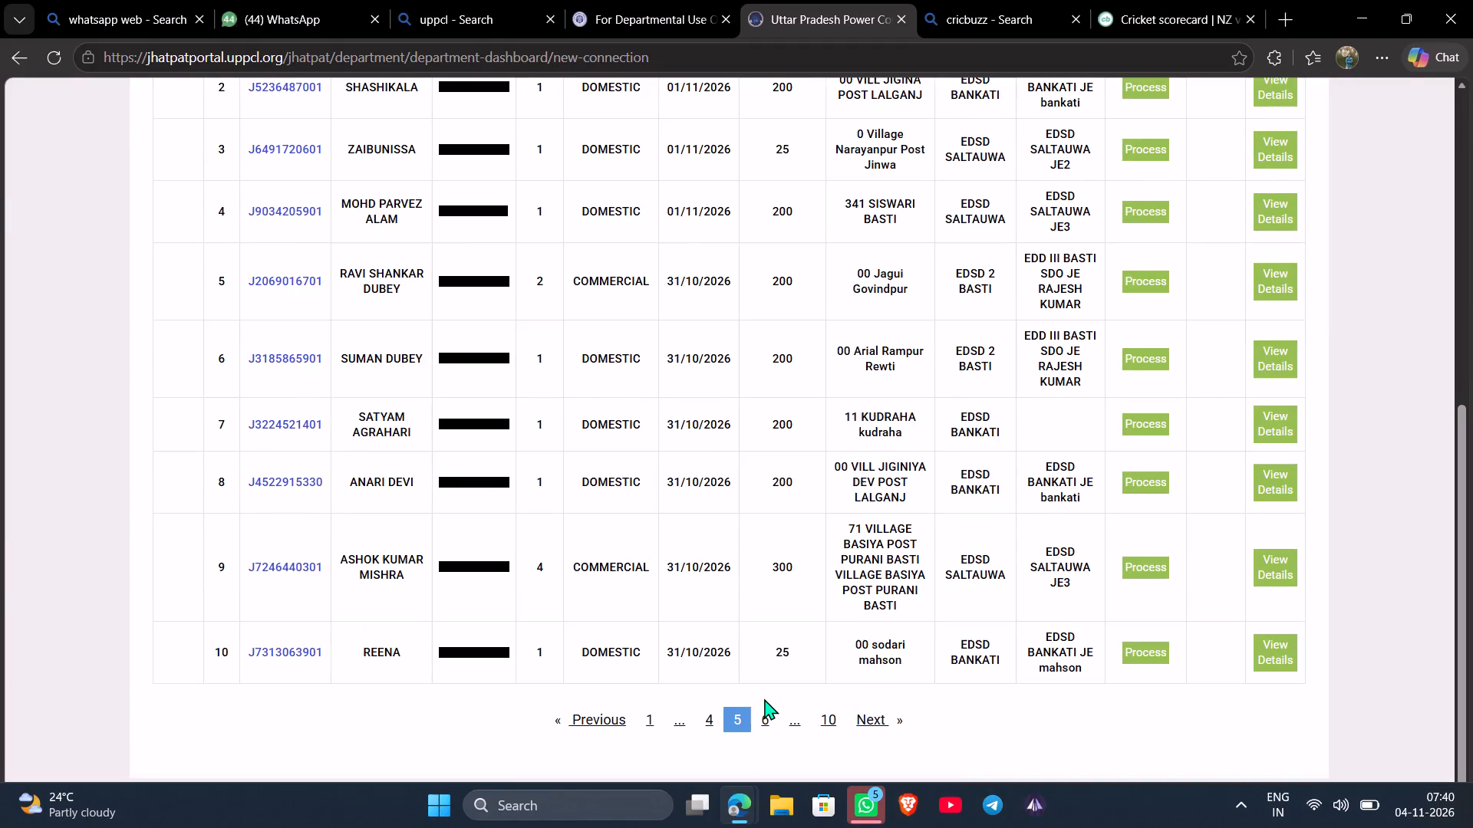
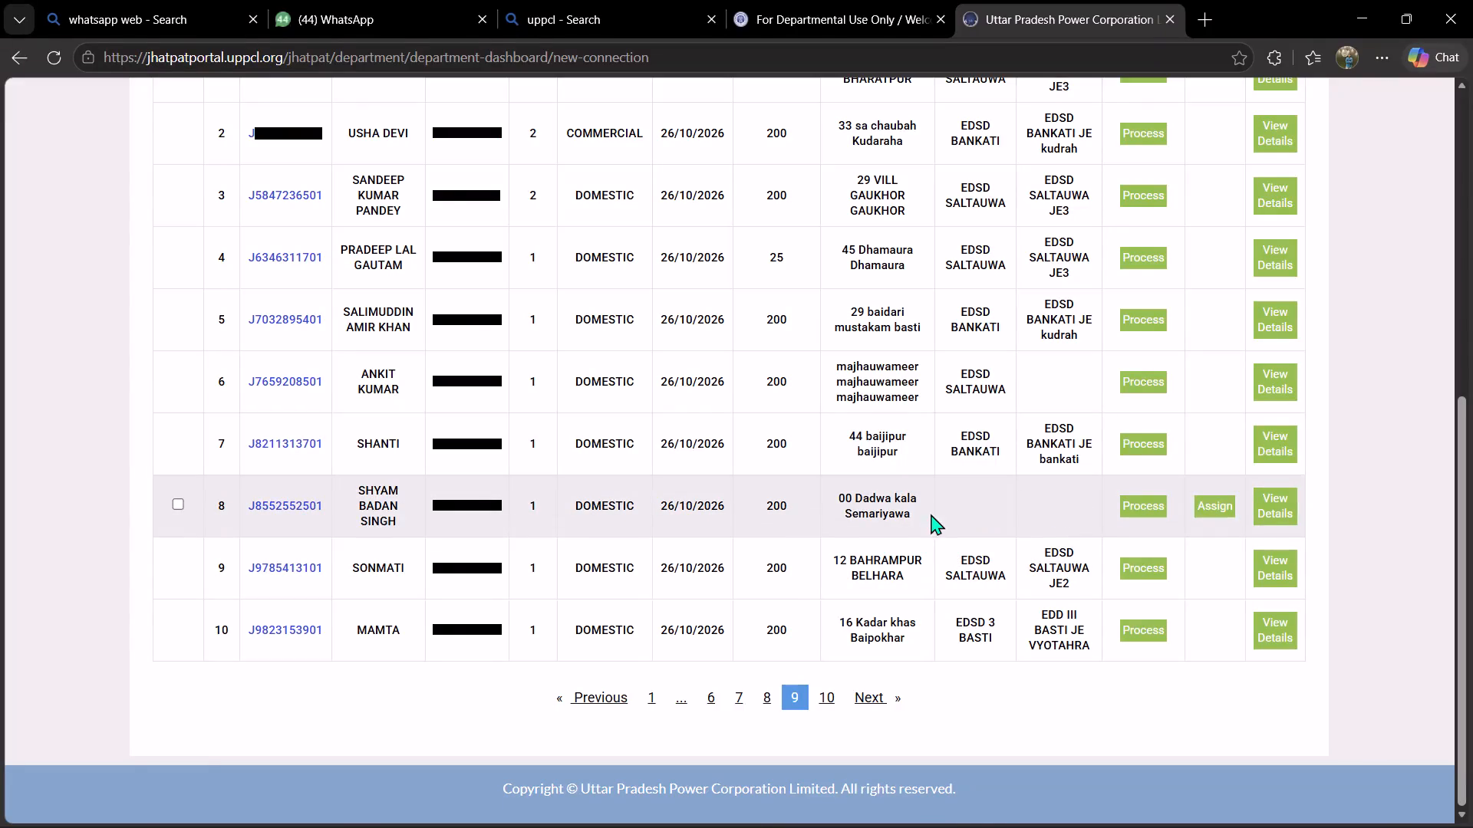
Open the SDO assignment form for the unassigned connection request at serial number 8 on page 9.
{"action": "left_click", "coordinate": [1208, 501]}
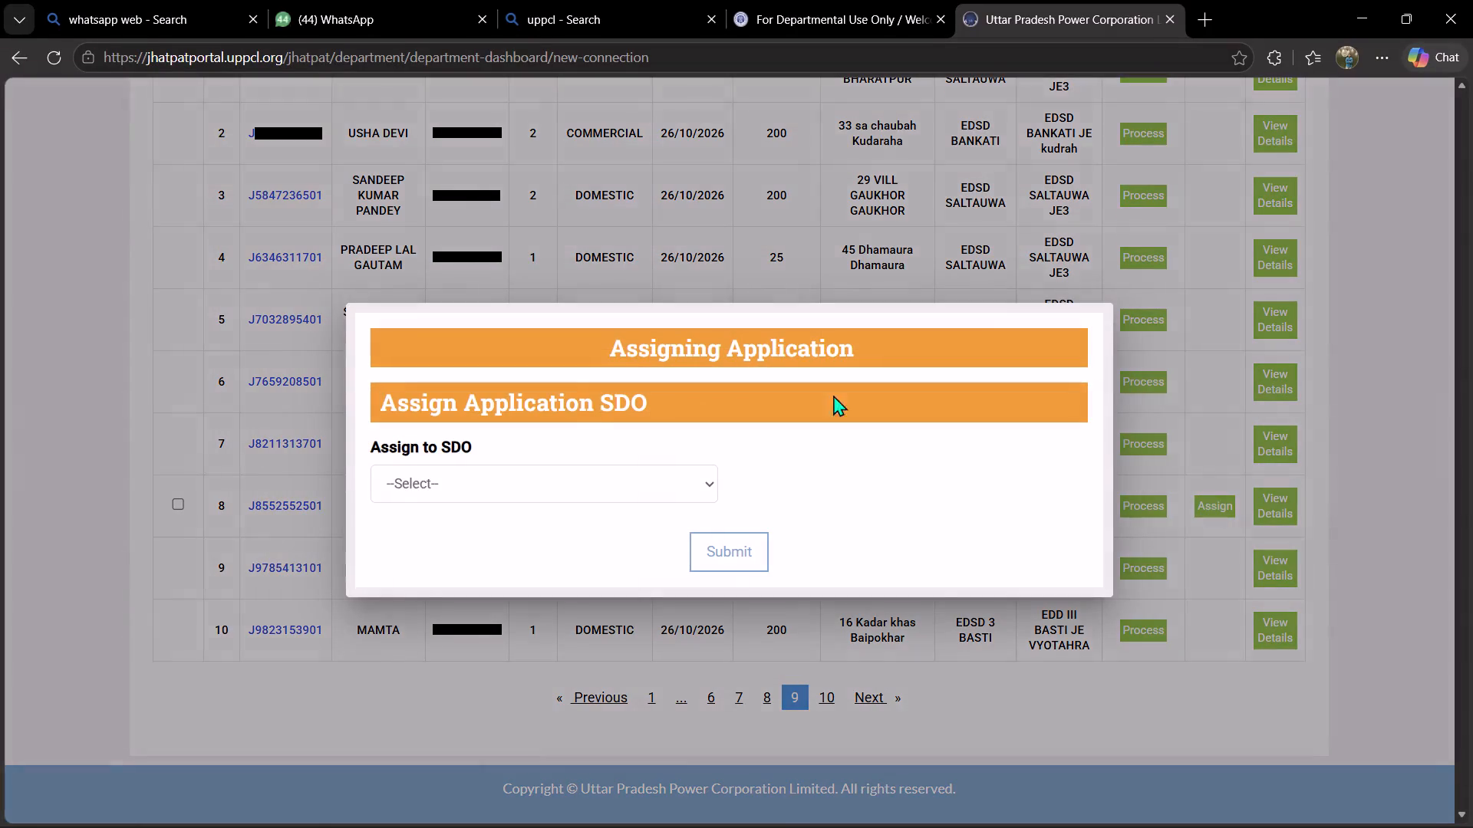
{"action": "left_click", "coordinate": [180, 402]}
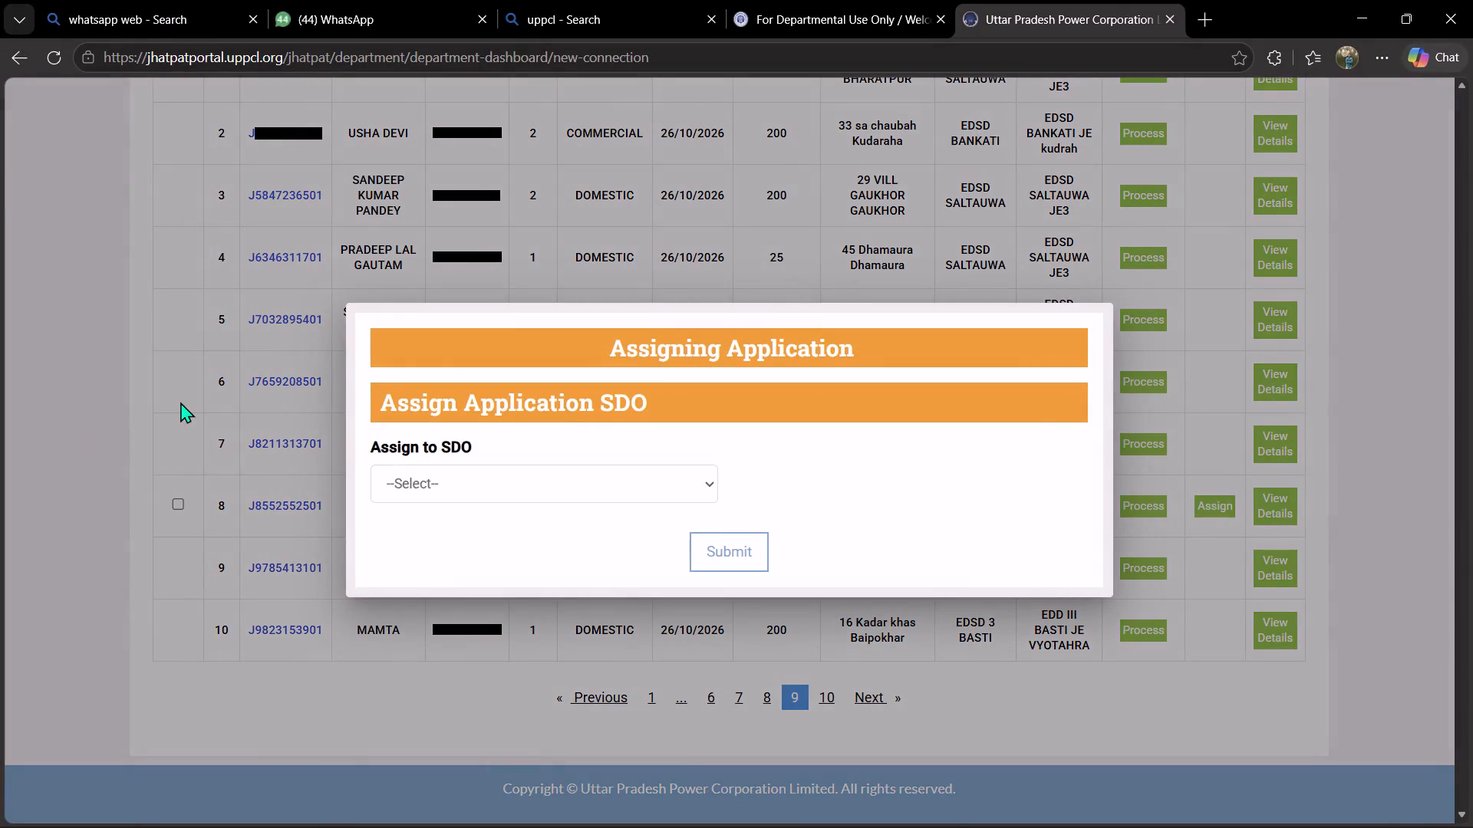
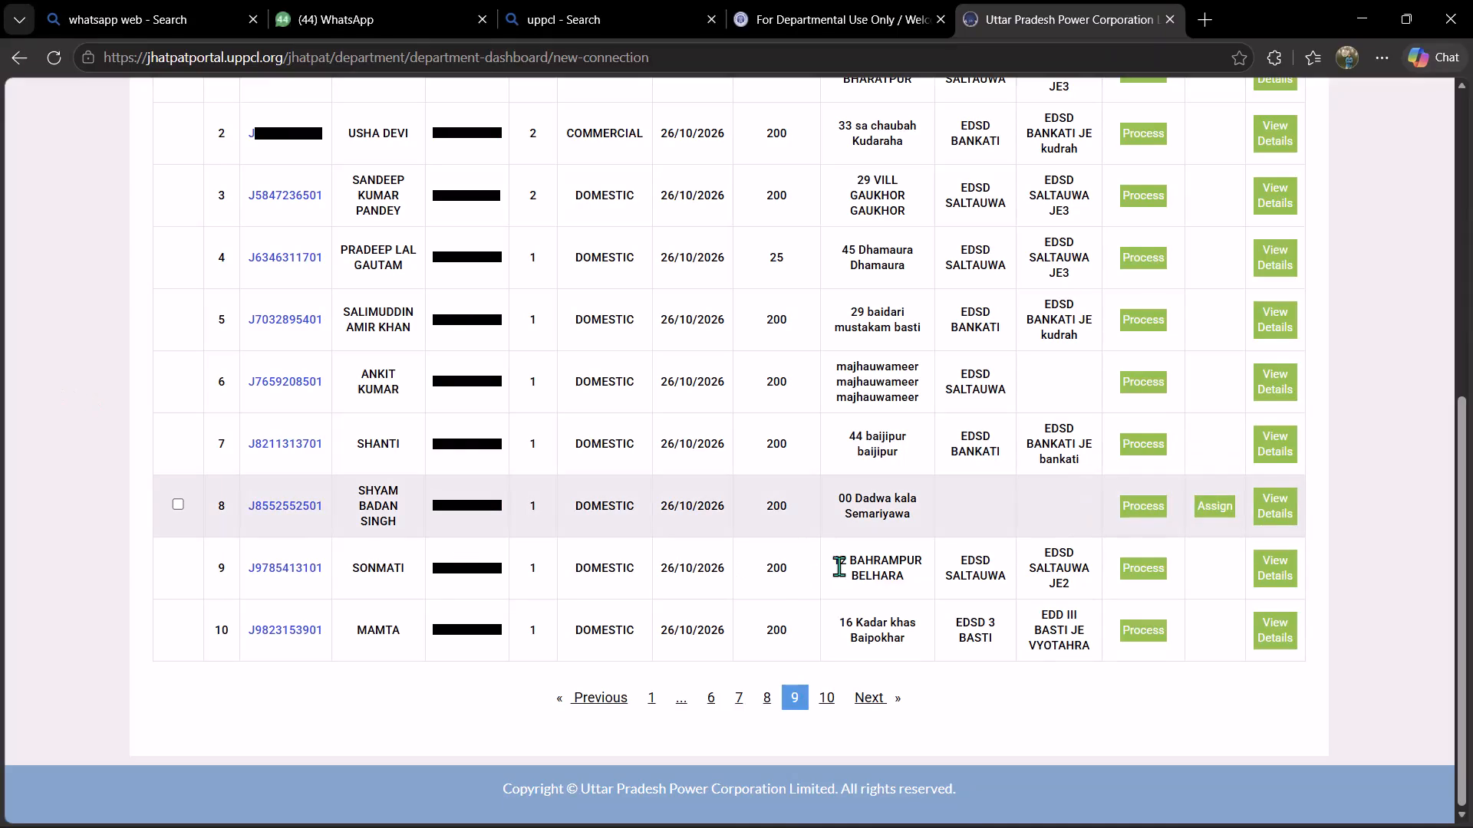
Open the application details of the unassigned request at serial number 8 and examine its correspondence, permanent and site address fields.
{"action": "left_click", "coordinate": [297, 510]}
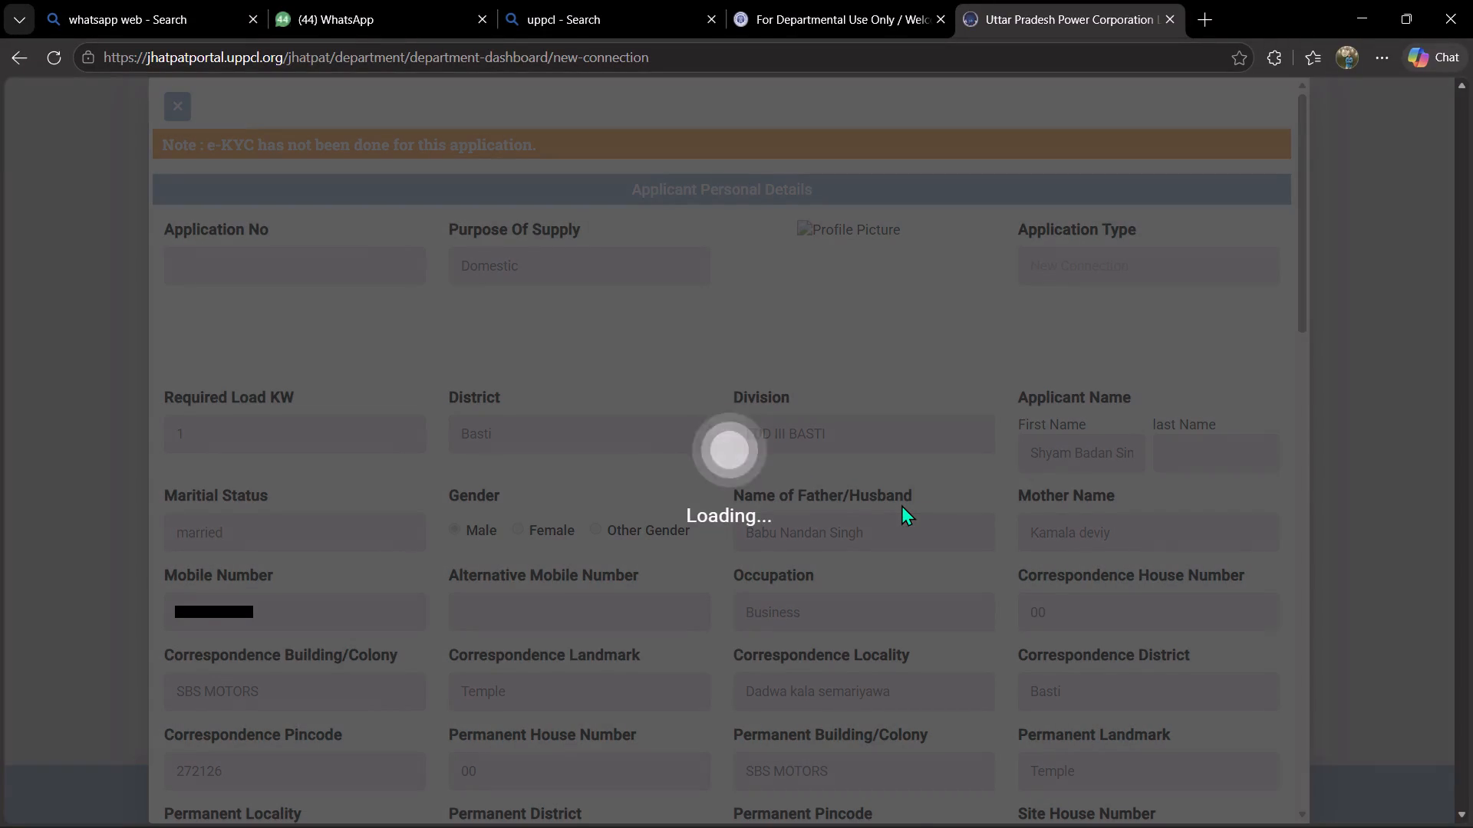
{"action": "key", "text": "Down"}
{"action": "key", "text": "Down"}
{"action": "key", "text": "Down"}
{"action": "key", "text": "Down"}
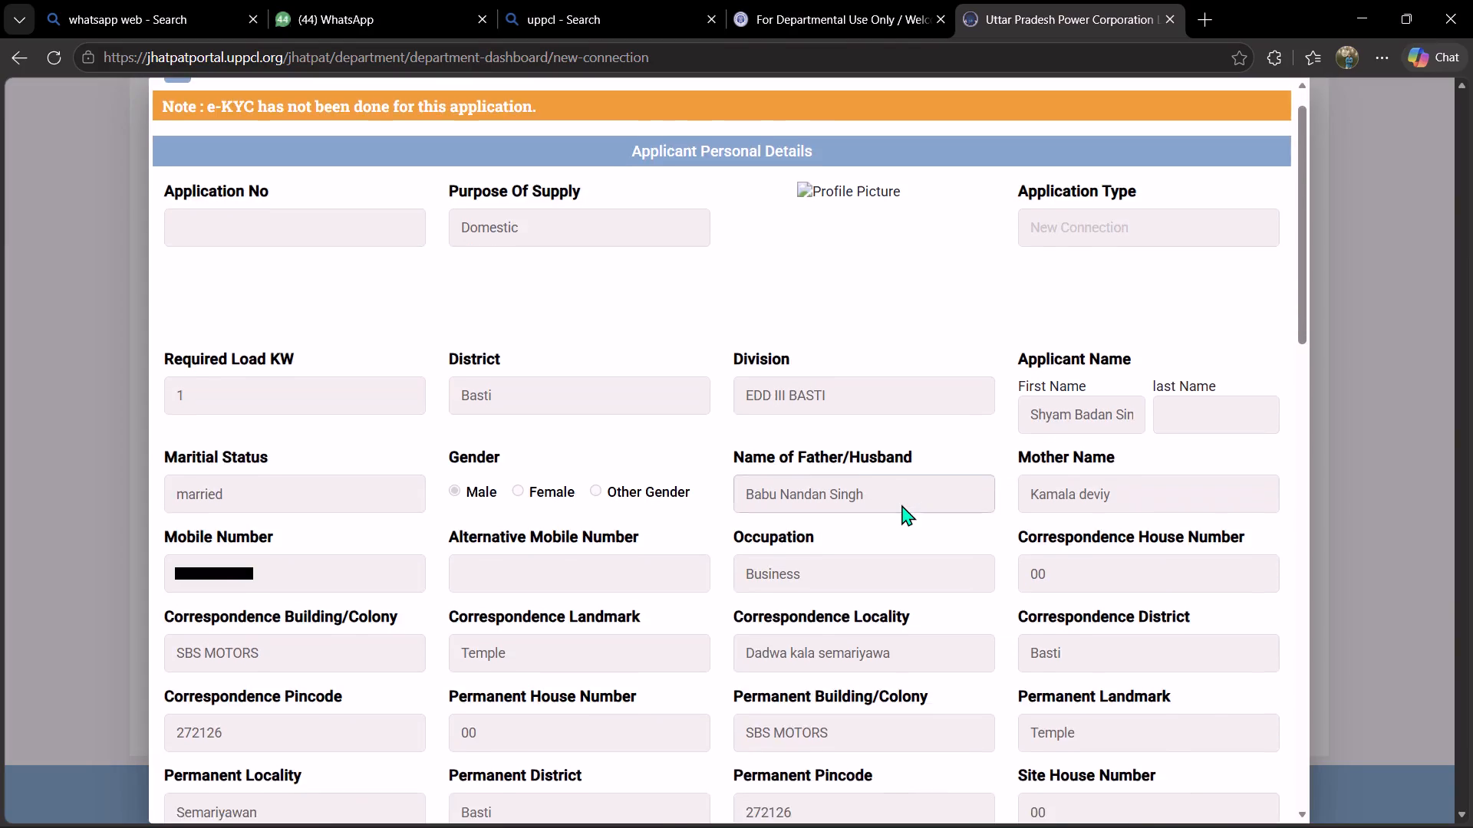
{"action": "key", "text": "Down"}
{"action": "key", "text": "Down"}
{"action": "key", "text": "Down"}
{"action": "key", "text": "Down"}
{"action": "key", "text": "Down"}
{"action": "key", "text": "Down"}
{"action": "key", "text": "Down"}
{"action": "key", "text": "Down"}
{"action": "key", "text": "Down"}
{"action": "key", "text": "Down"}
{"action": "key", "text": "Down"}
{"action": "key", "text": "Down"}
{"action": "key", "text": "Down"}
{"action": "key", "text": "Down"}
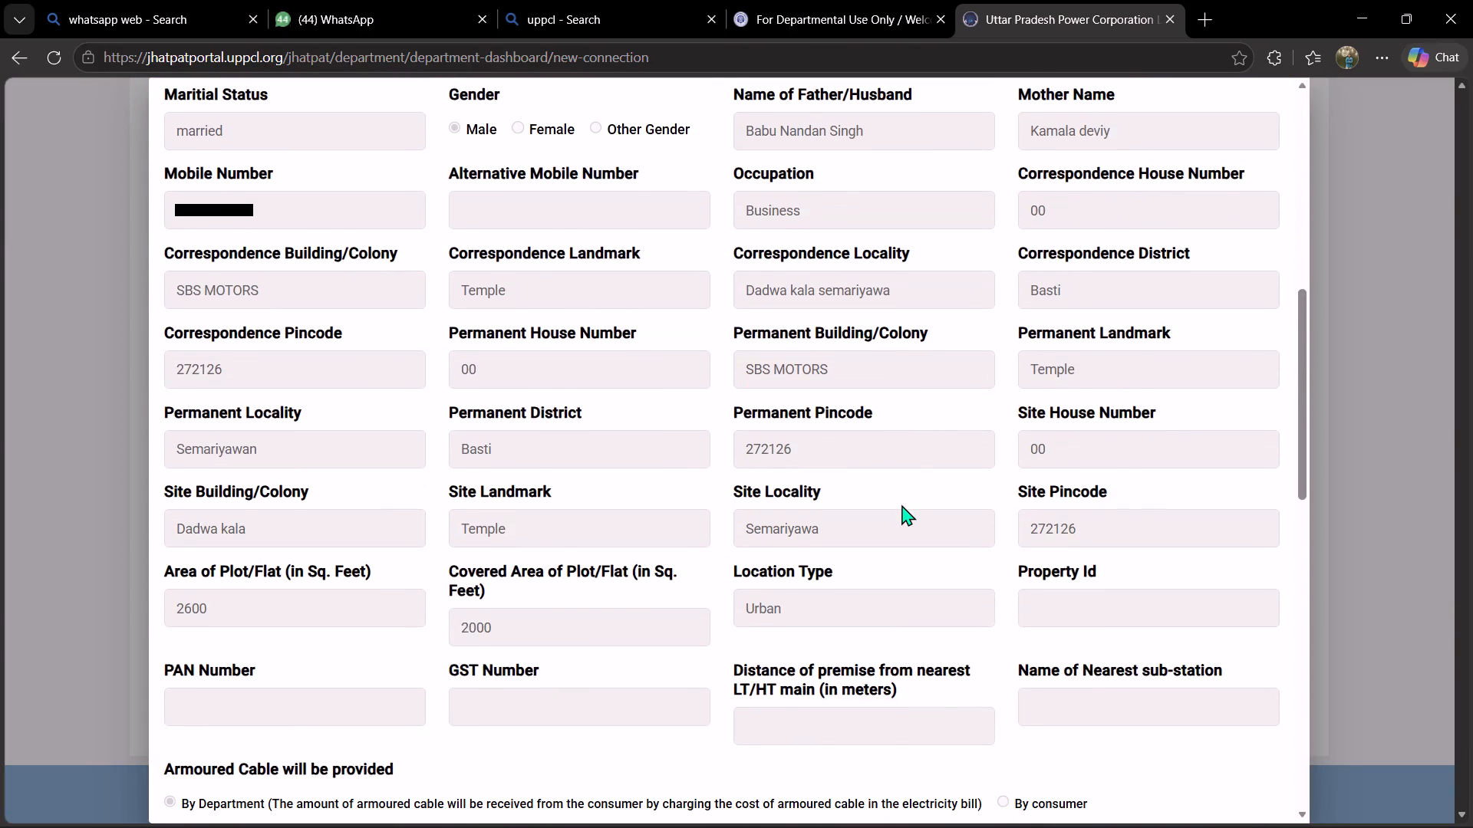
{"action": "key", "text": "Down"}
{"action": "key", "text": "Down"}
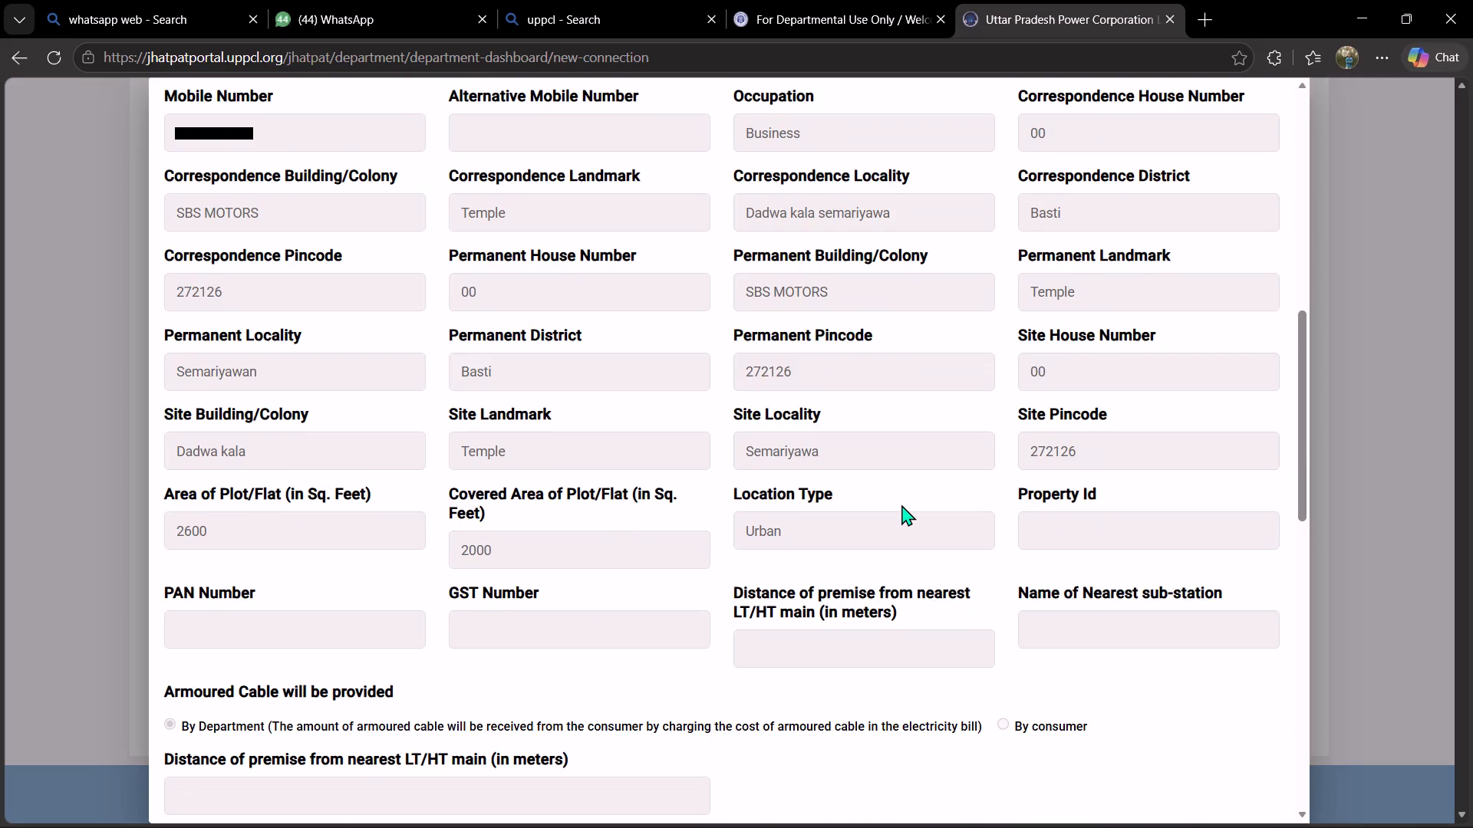
{"action": "key", "text": "Up"}
{"action": "key", "text": "Down"}
{"action": "key", "text": "Up"}
{"action": "key", "text": "Up"}
{"action": "key", "text": "Up"}
{"action": "key", "text": "Up"}
{"action": "key", "text": "Up"}
{"action": "key", "text": "Up"}
{"action": "key", "text": "Up"}
{"action": "key", "text": "Down"}
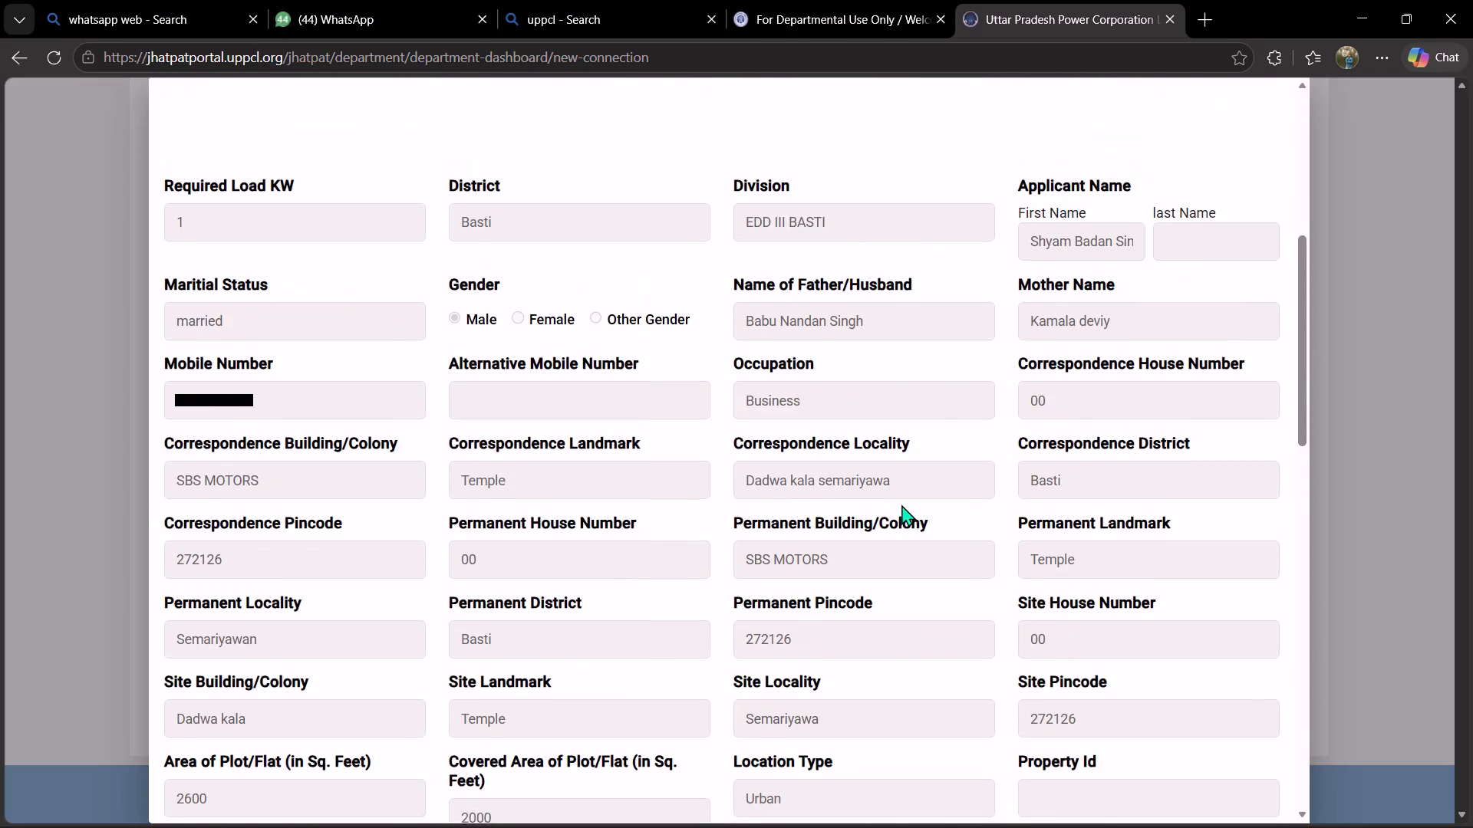
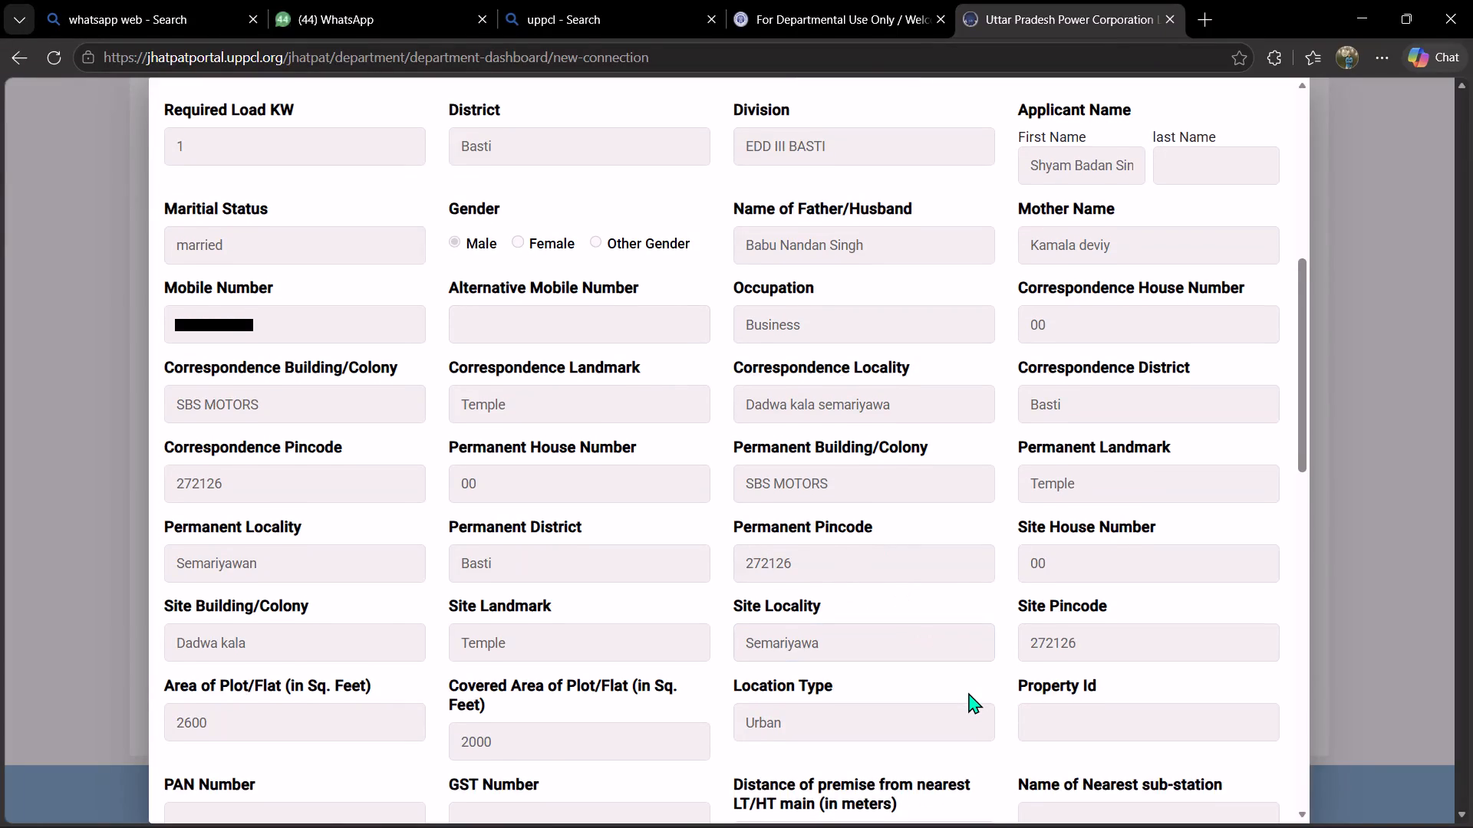
Examine the rest of the open application's details, from the site address and plot area down to the SDO and JE assignment section.
{"action": "key", "text": "Down"}
{"action": "key", "text": "Down"}
{"action": "key", "text": "Down"}
{"action": "key", "text": "Down"}
{"action": "key", "text": "Down"}
{"action": "key", "text": "Down"}
{"action": "key", "text": "Down"}
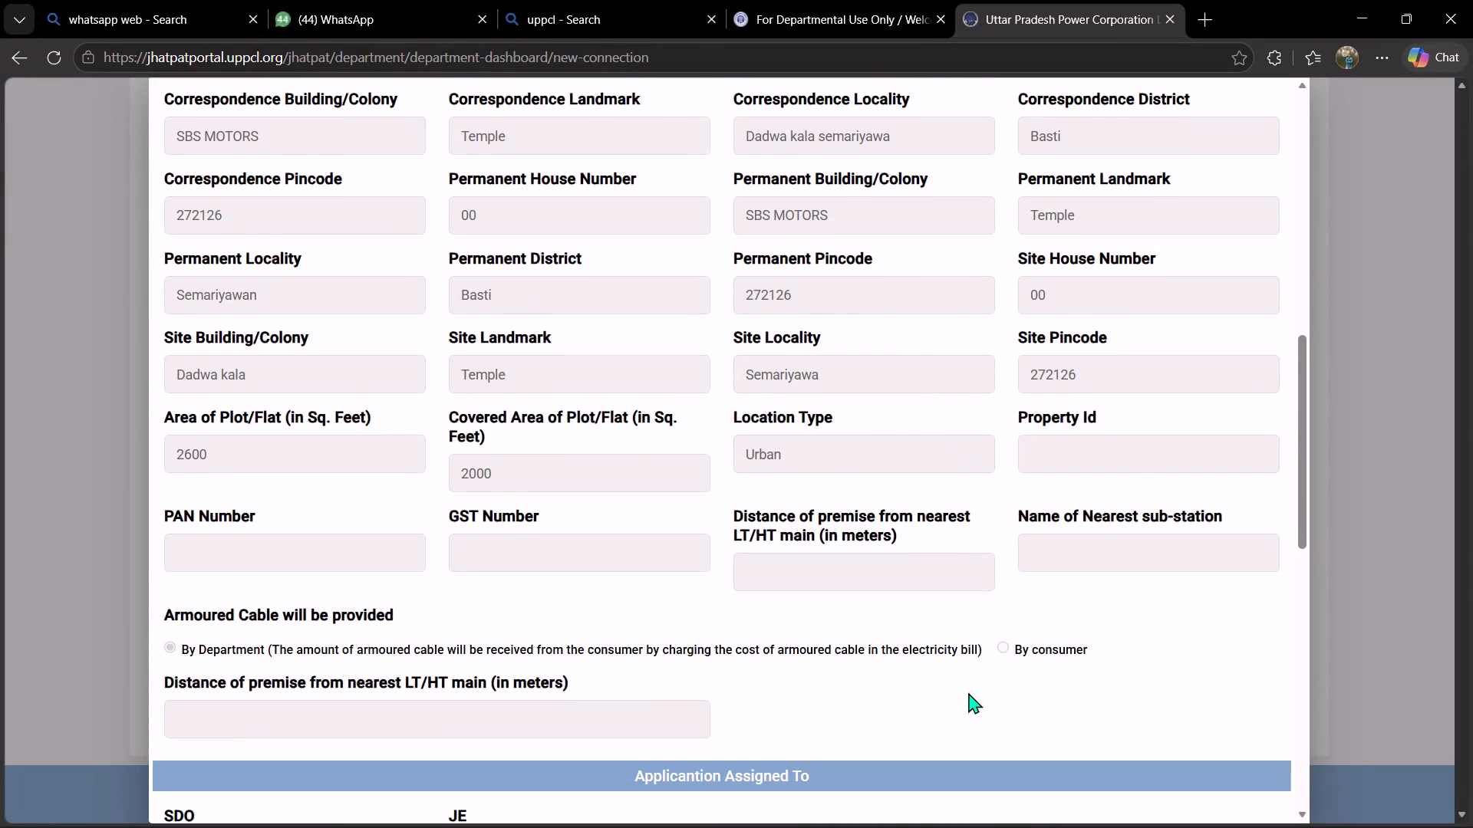
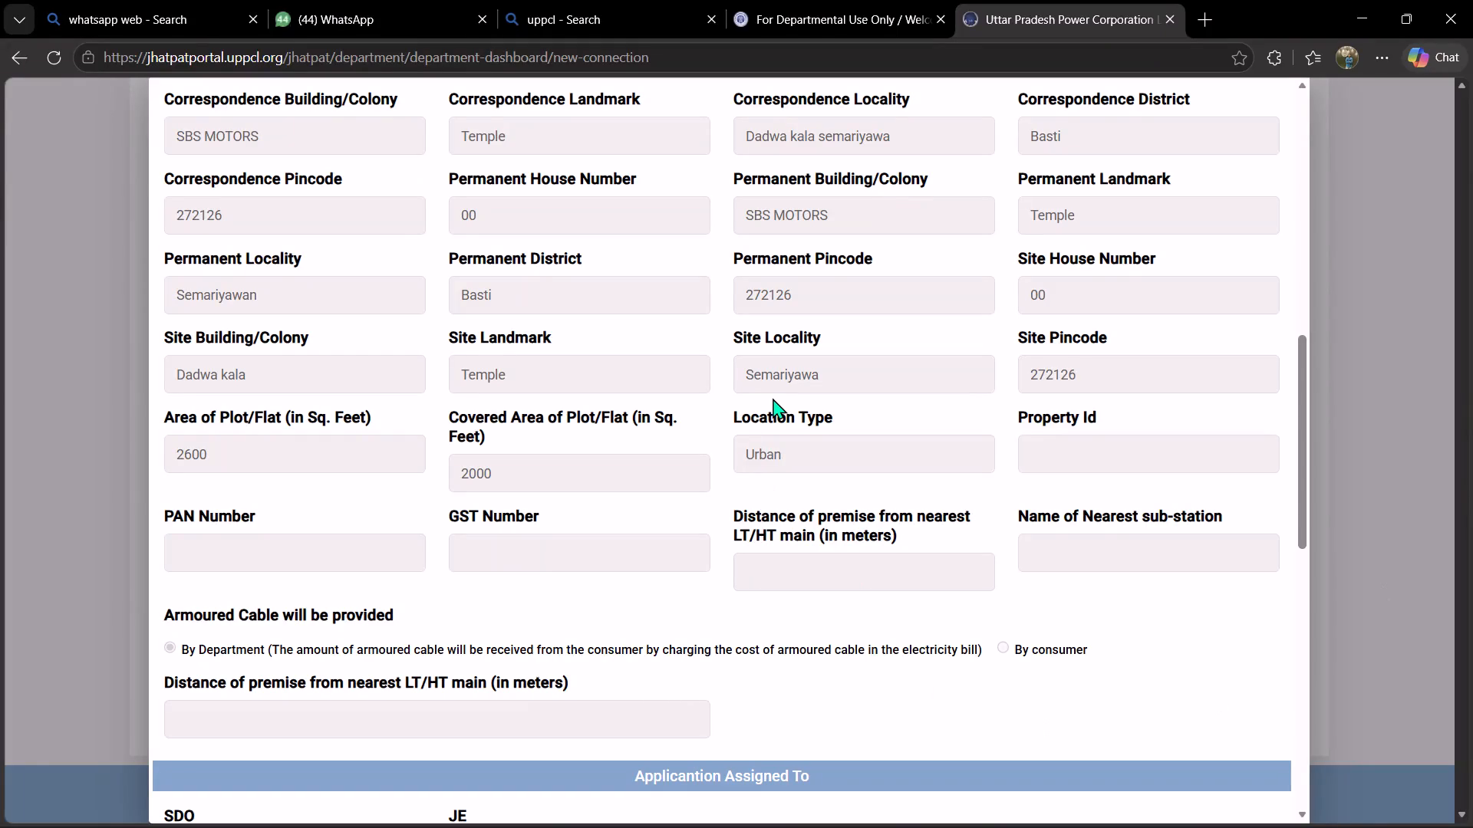
{"action": "key", "text": "Up"}
{"action": "key", "text": "Up"}
{"action": "key", "text": "Up"}
{"action": "key", "text": "Up"}
{"action": "key", "text": "Up"}
{"action": "key", "text": "Up"}
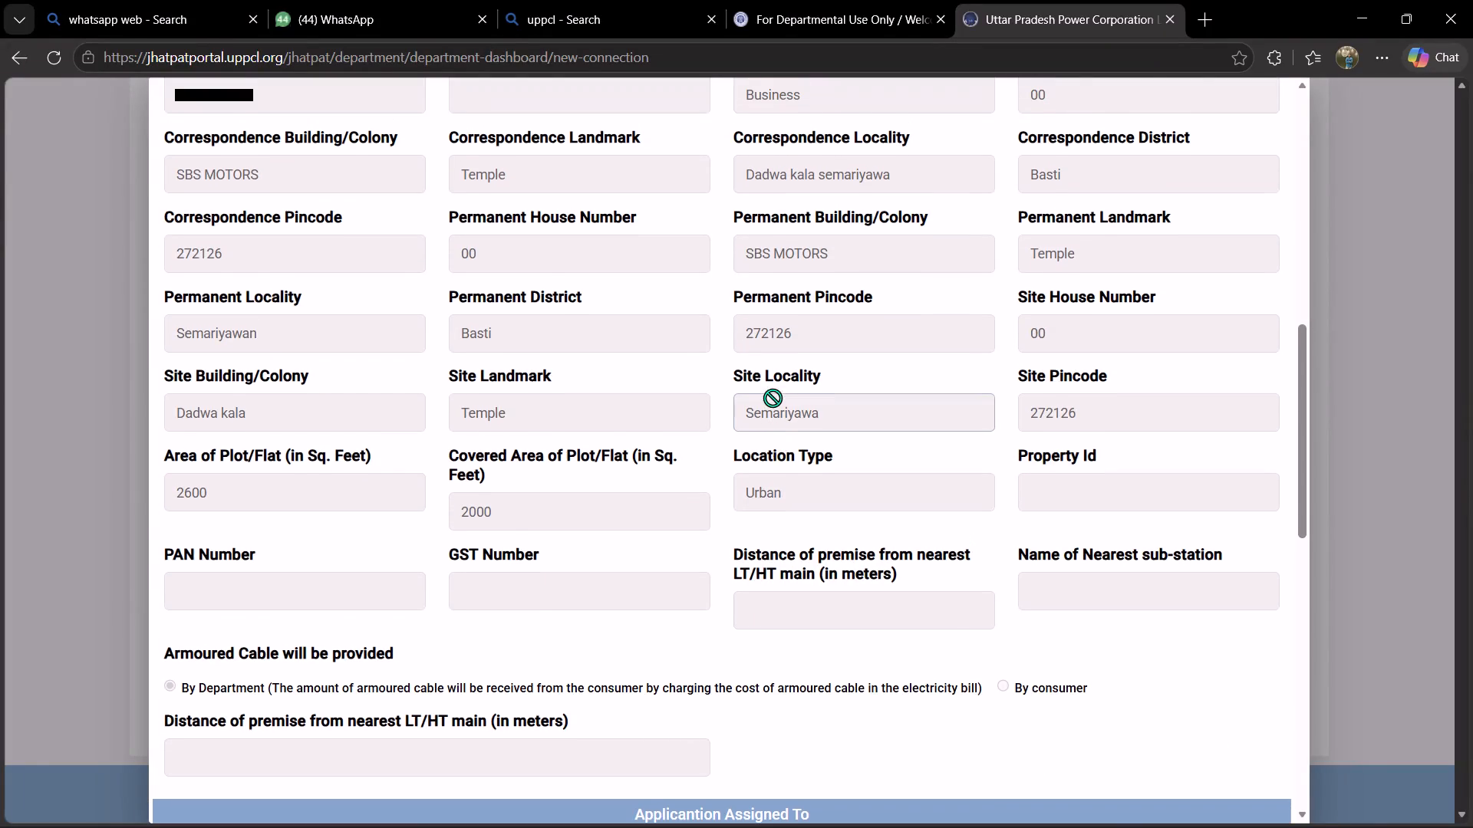
{"action": "key", "text": "Up"}
{"action": "key", "text": "Up"}
{"action": "key", "text": "Up"}
{"action": "key", "text": "Up"}
{"action": "key", "text": "Up"}
{"action": "key", "text": "Up"}
{"action": "key", "text": "Up"}
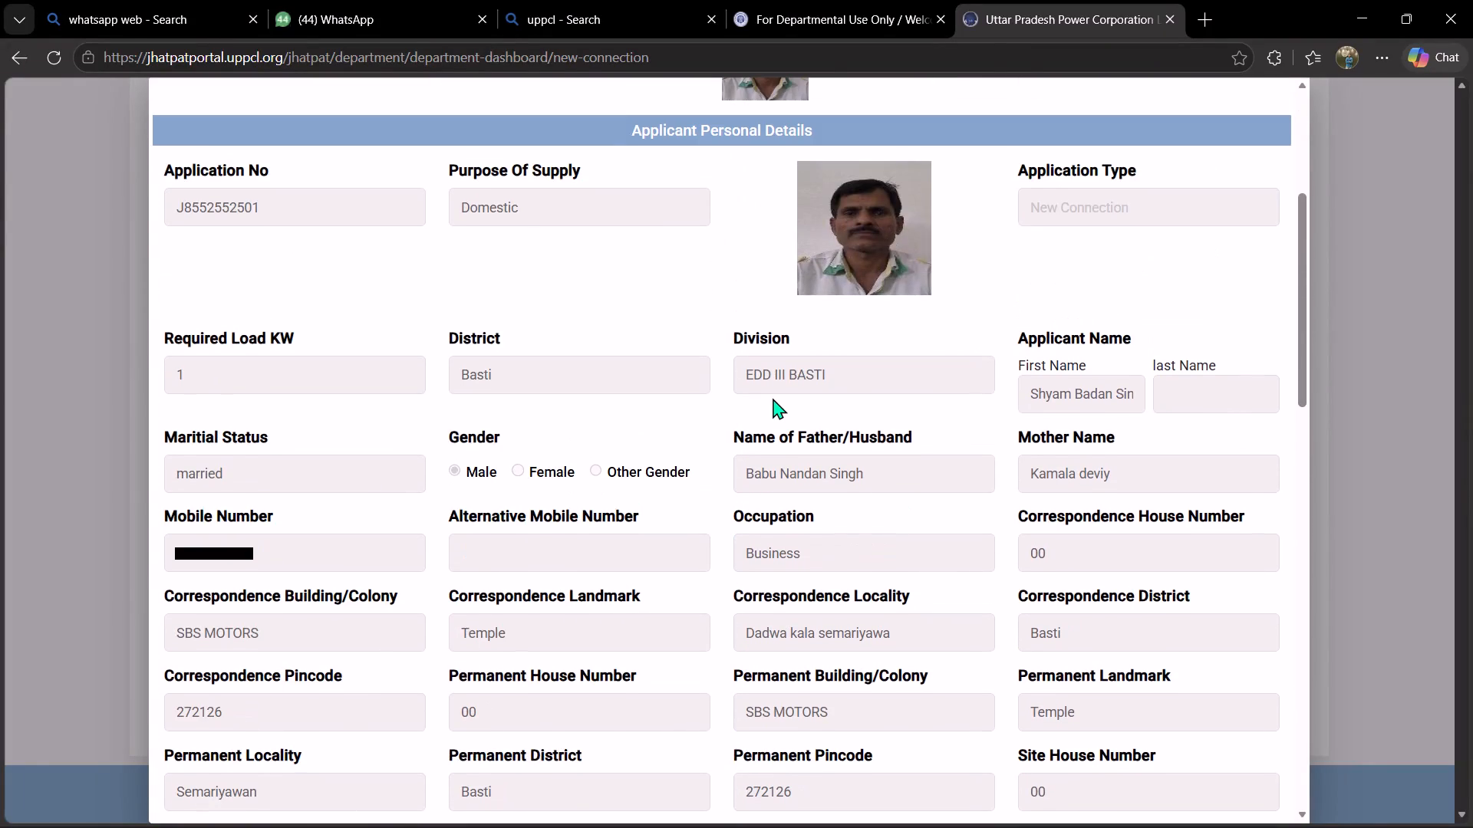
{"action": "key", "text": "Down"}
{"action": "key", "text": "Up"}
{"action": "key", "text": "Up"}
{"action": "key", "text": "Up"}
{"action": "key", "text": "Up"}
{"action": "key", "text": "Up"}
{"action": "key", "text": "Up"}
{"action": "key", "text": "Up"}
{"action": "key", "text": "Up"}
{"action": "key", "text": "Up"}
{"action": "key", "text": "Up"}
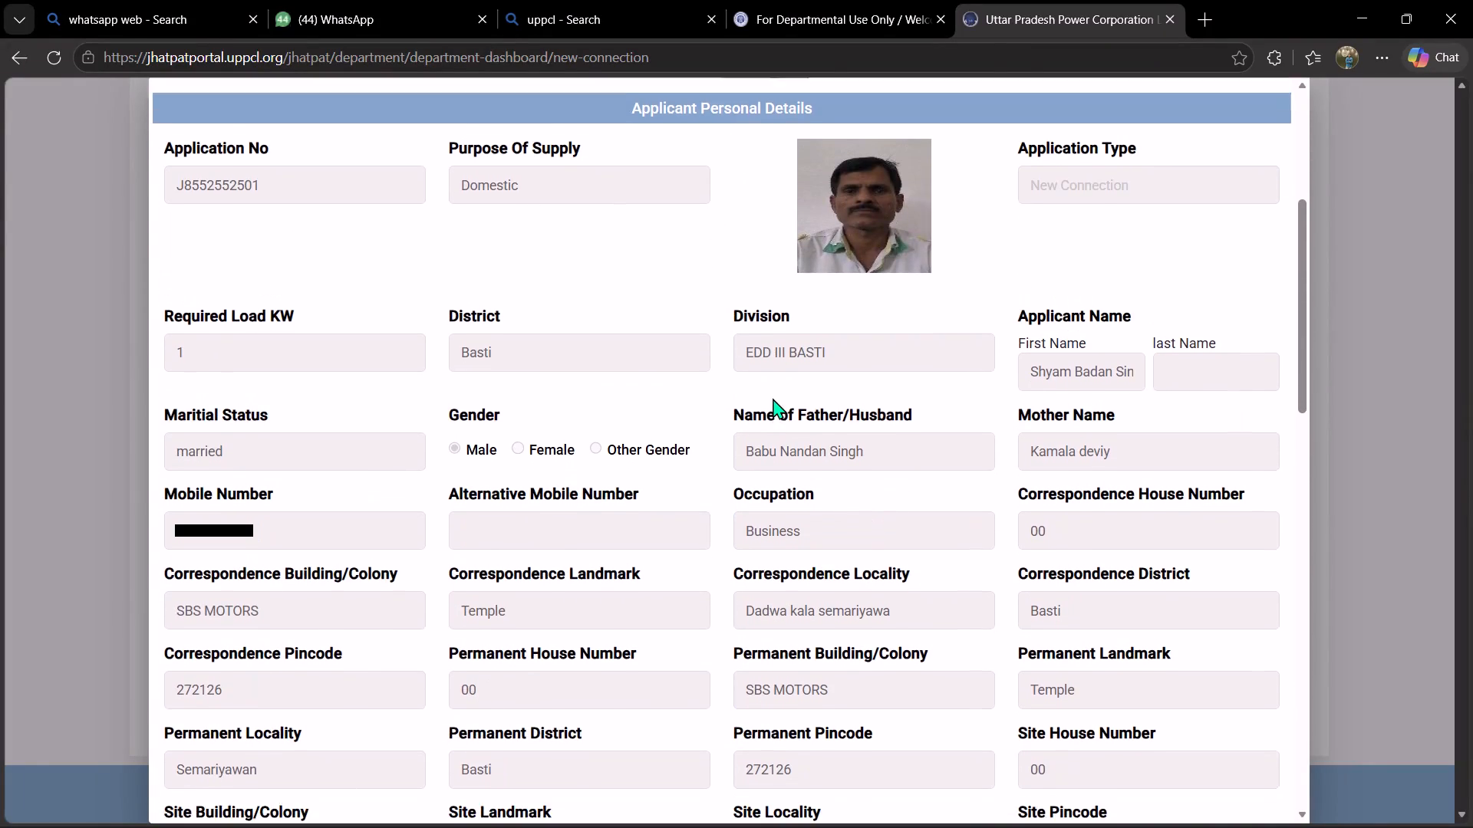
{"action": "key", "text": "Down"}
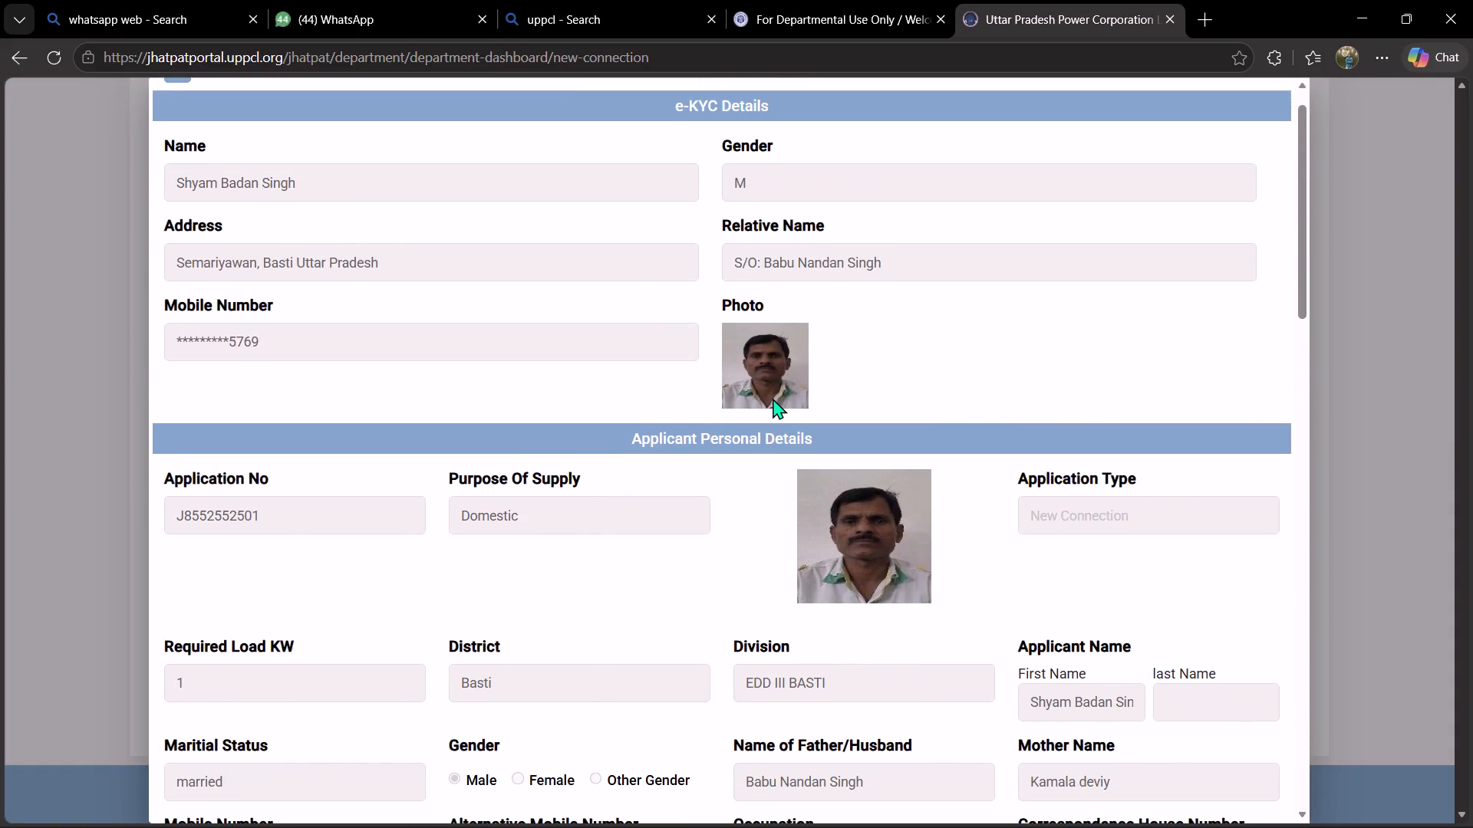
{"action": "key", "text": "Down"}
{"action": "key", "text": "Down"}
{"action": "key", "text": "Down"}
{"action": "key", "text": "Down"}
{"action": "key", "text": "Down"}
{"action": "key", "text": "Down"}
{"action": "key", "text": "Down"}
{"action": "key", "text": "Down"}
{"action": "key", "text": "Down"}
{"action": "key", "text": "Down"}
{"action": "key", "text": "Down"}
{"action": "key", "text": "Down"}
{"action": "key", "text": "Down"}
{"action": "key", "text": "Down"}
{"action": "key", "text": "Down"}
{"action": "key", "text": "Down"}
{"action": "key", "text": "Down"}
{"action": "key", "text": "Down"}
{"action": "key", "text": "Down"}
{"action": "key", "text": "Down"}
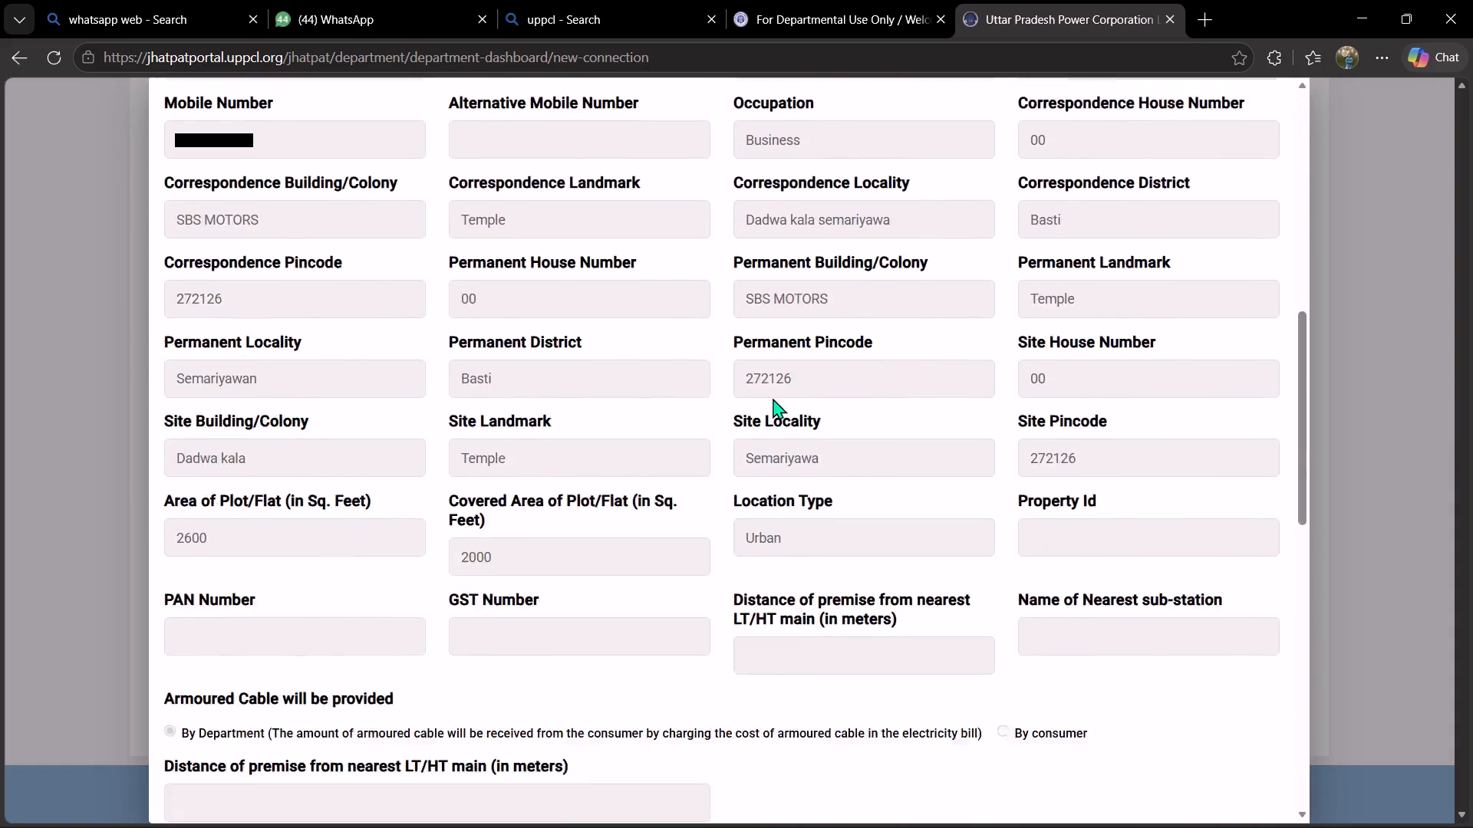
{"action": "key", "text": "Down"}
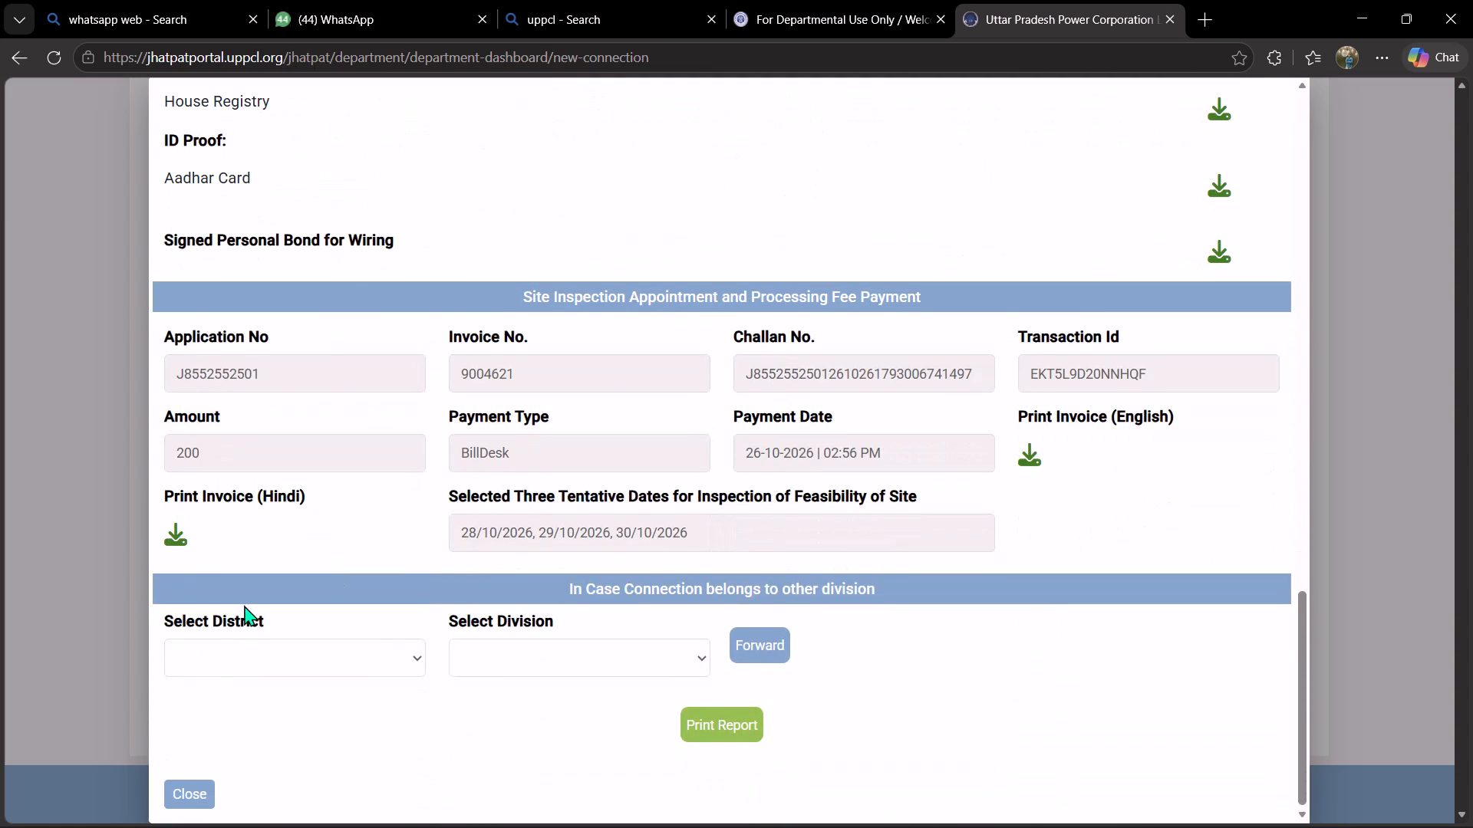
{"action": "double_click", "coordinate": [303, 659]}
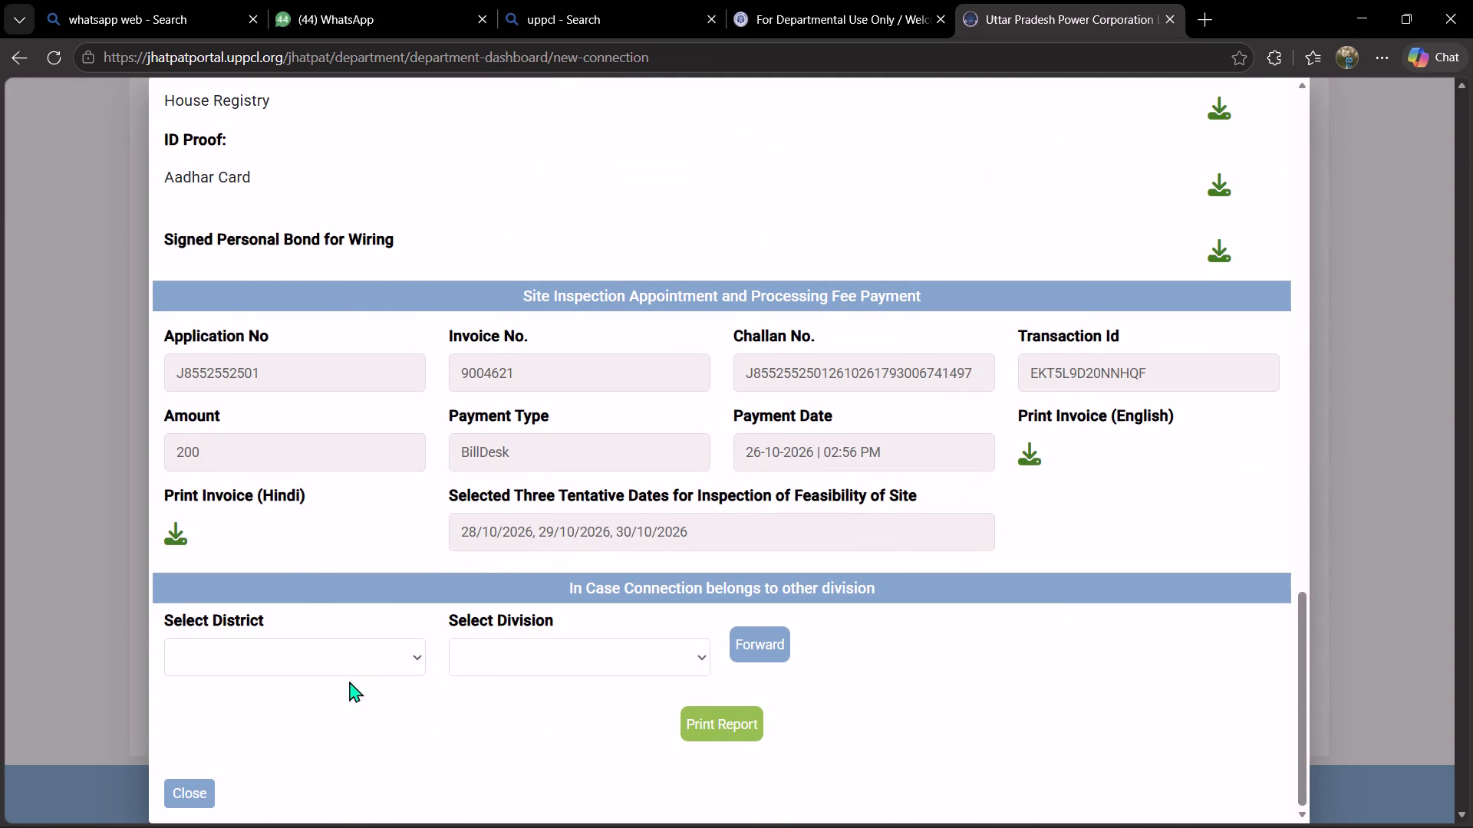
{"action": "left_click", "coordinate": [354, 665]}
{"action": "left_click", "coordinate": [195, 547]}
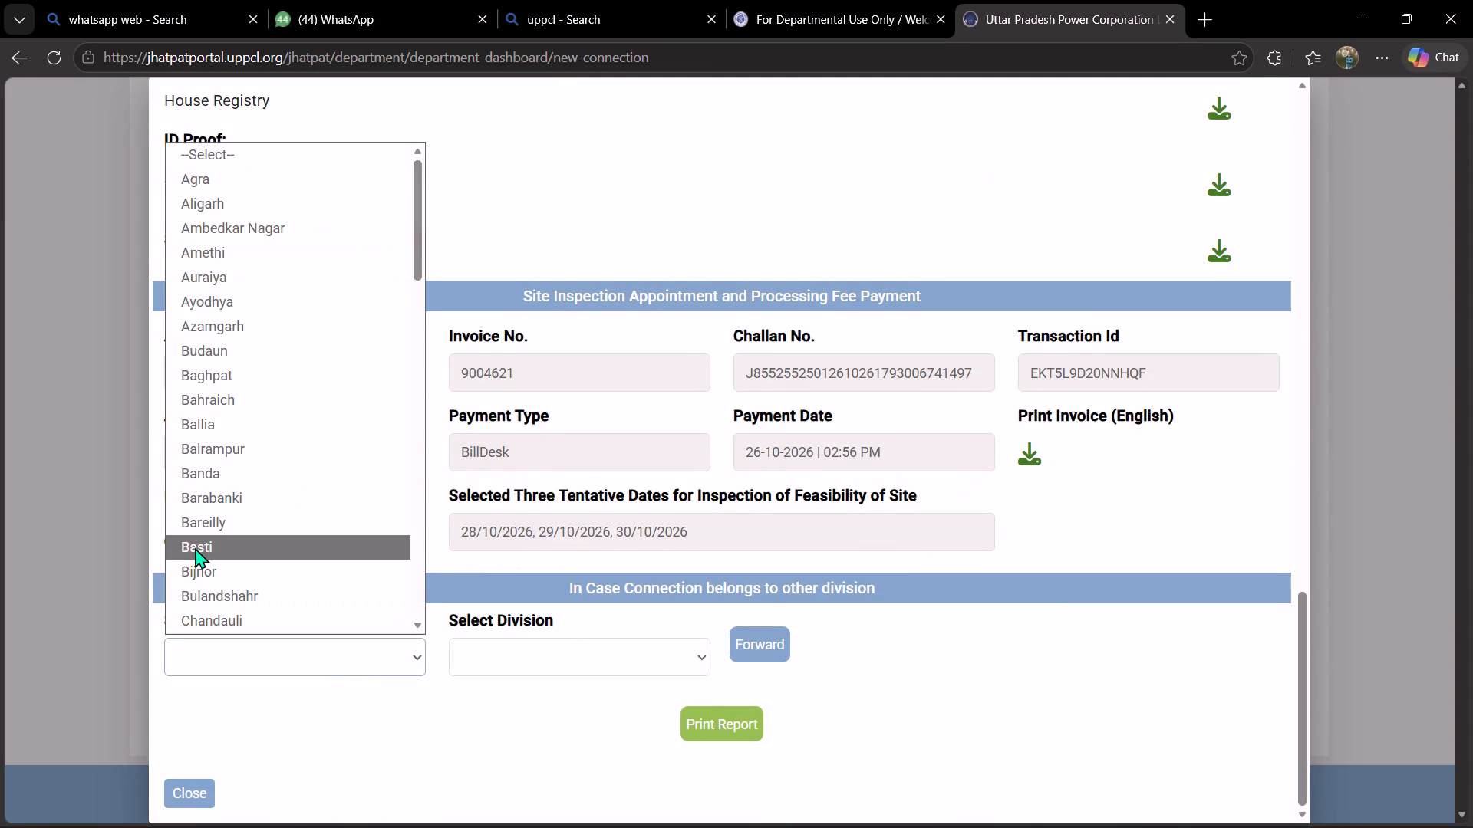
{"action": "left_click", "coordinate": [575, 659]}
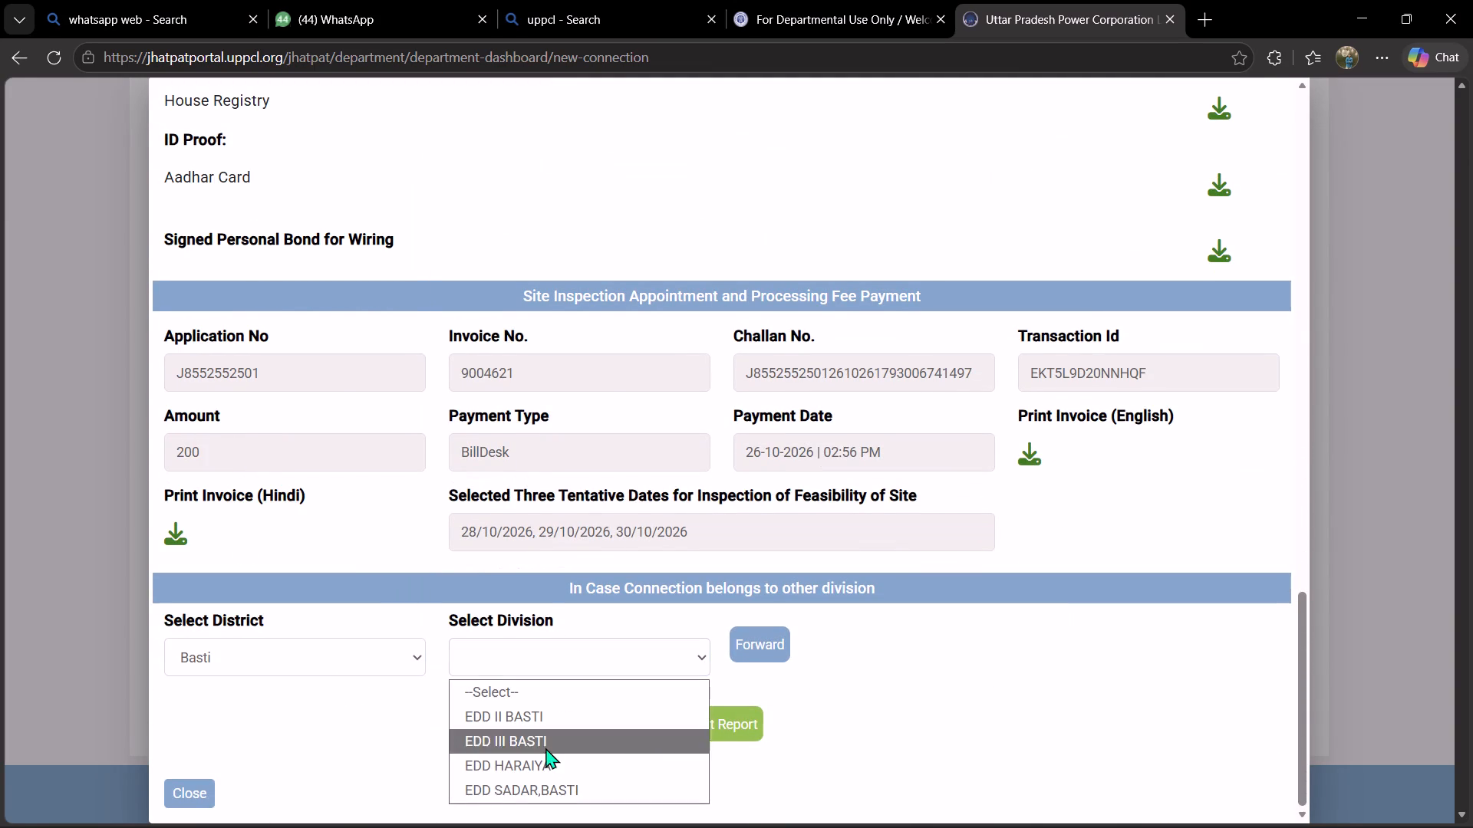
{"action": "left_click", "coordinate": [550, 721]}
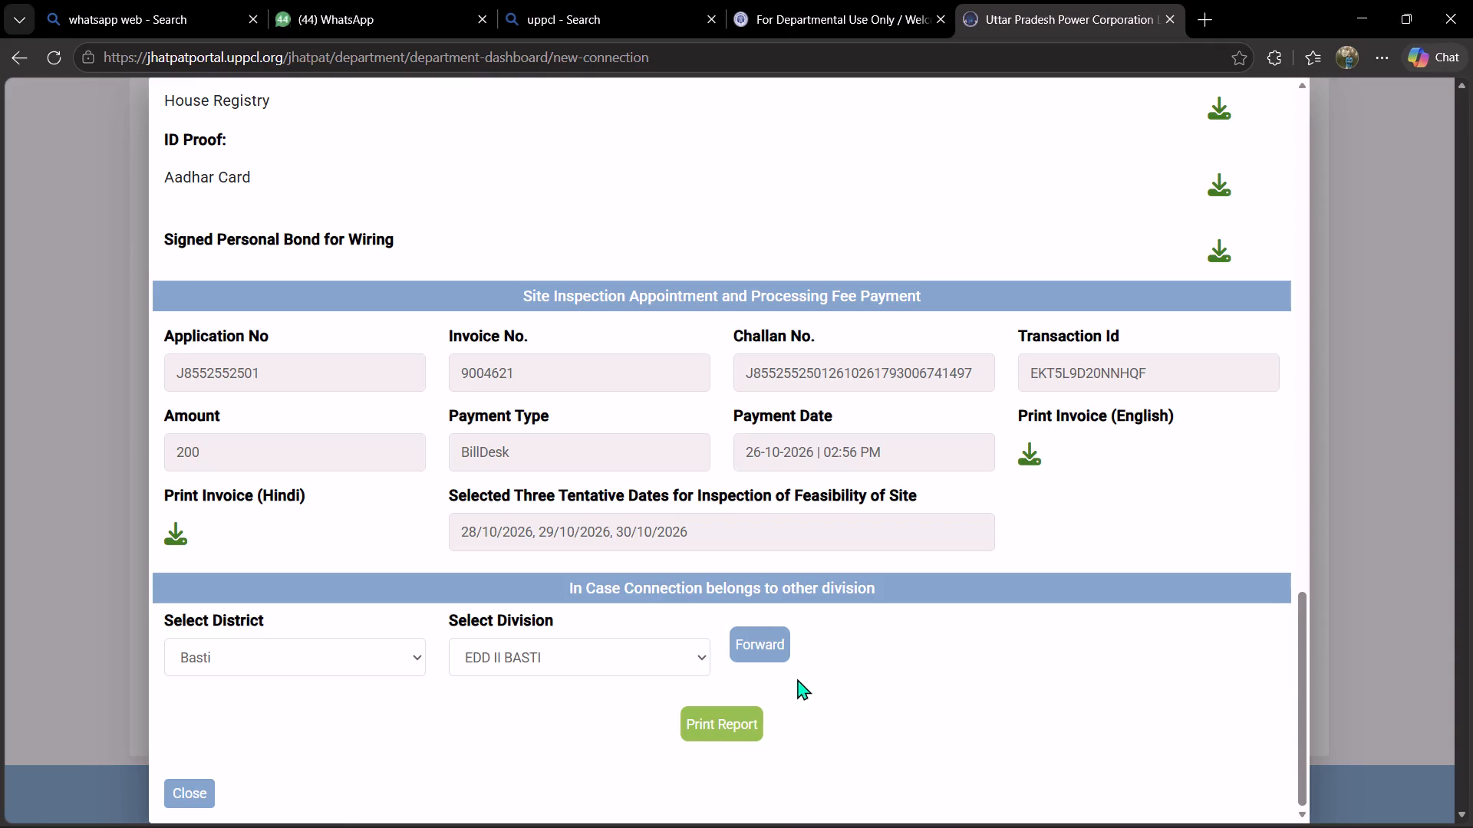
{"action": "left_click", "coordinate": [758, 643]}
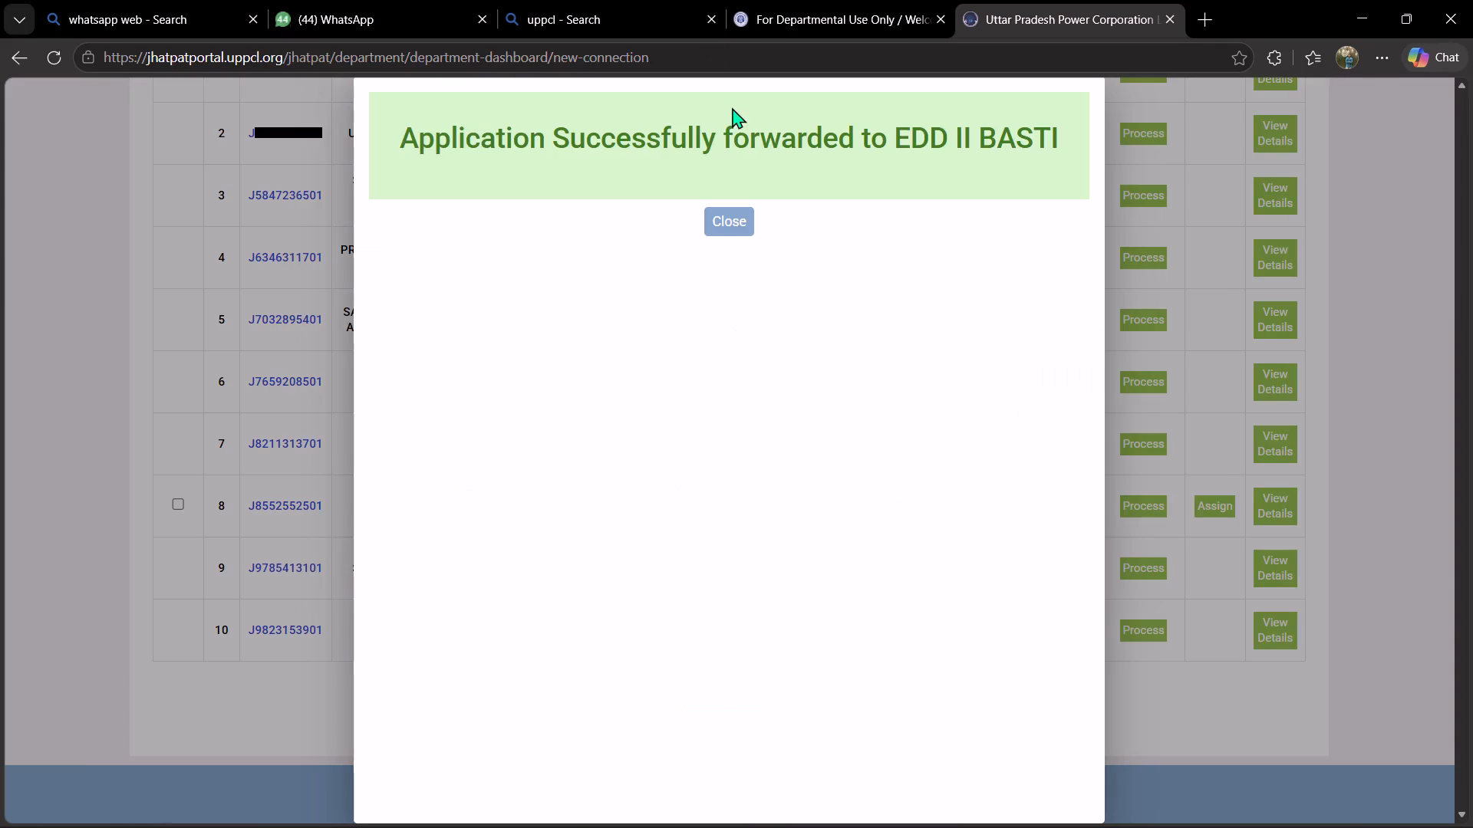
{"action": "left_click", "coordinate": [726, 223]}
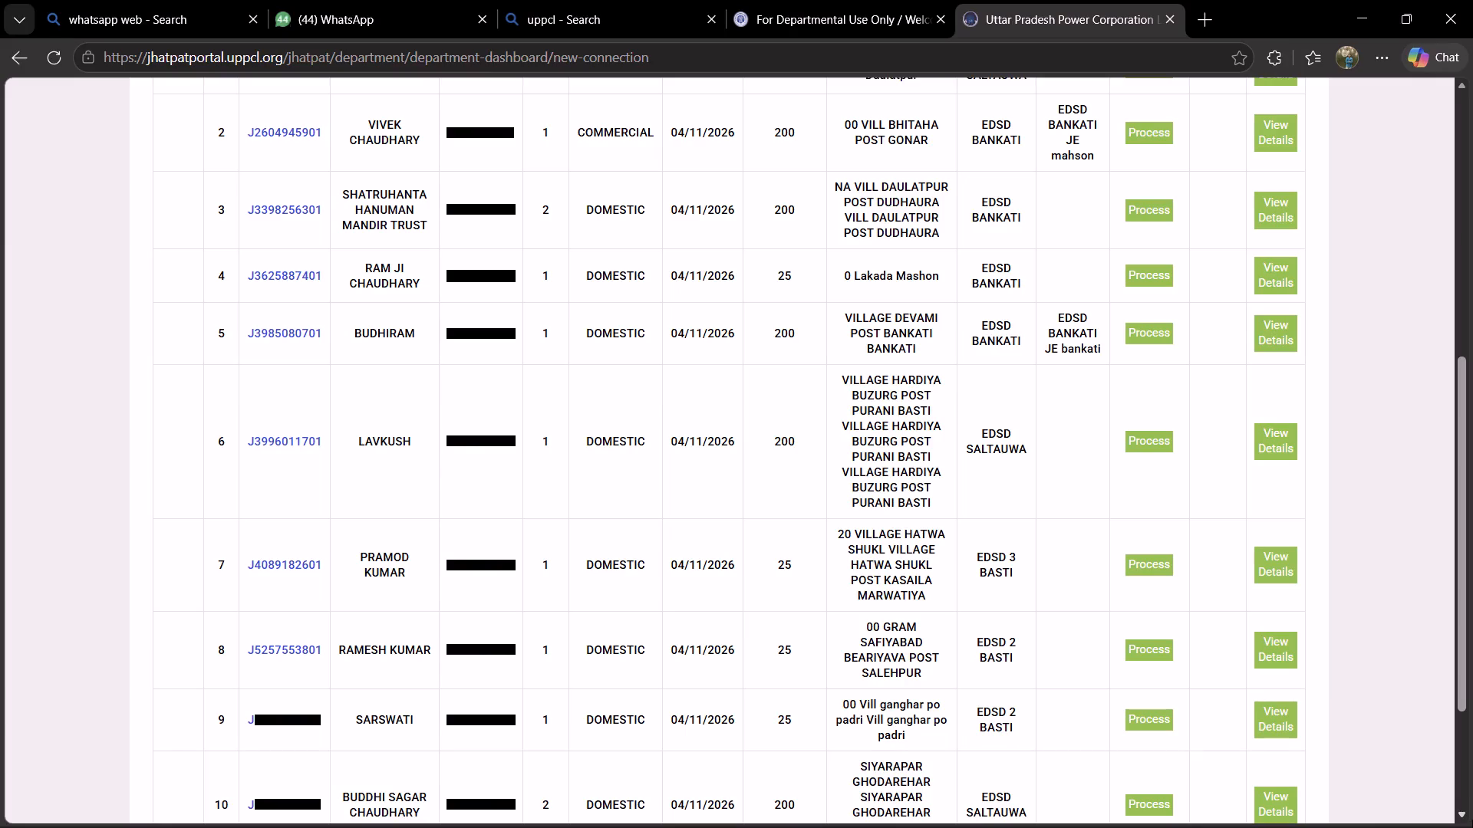
Examine the first page of the connection request list for applications without an assigned SDO.
{"action": "triple_click", "coordinate": [1461, 812]}
{"action": "triple_click", "coordinate": [1461, 812]}
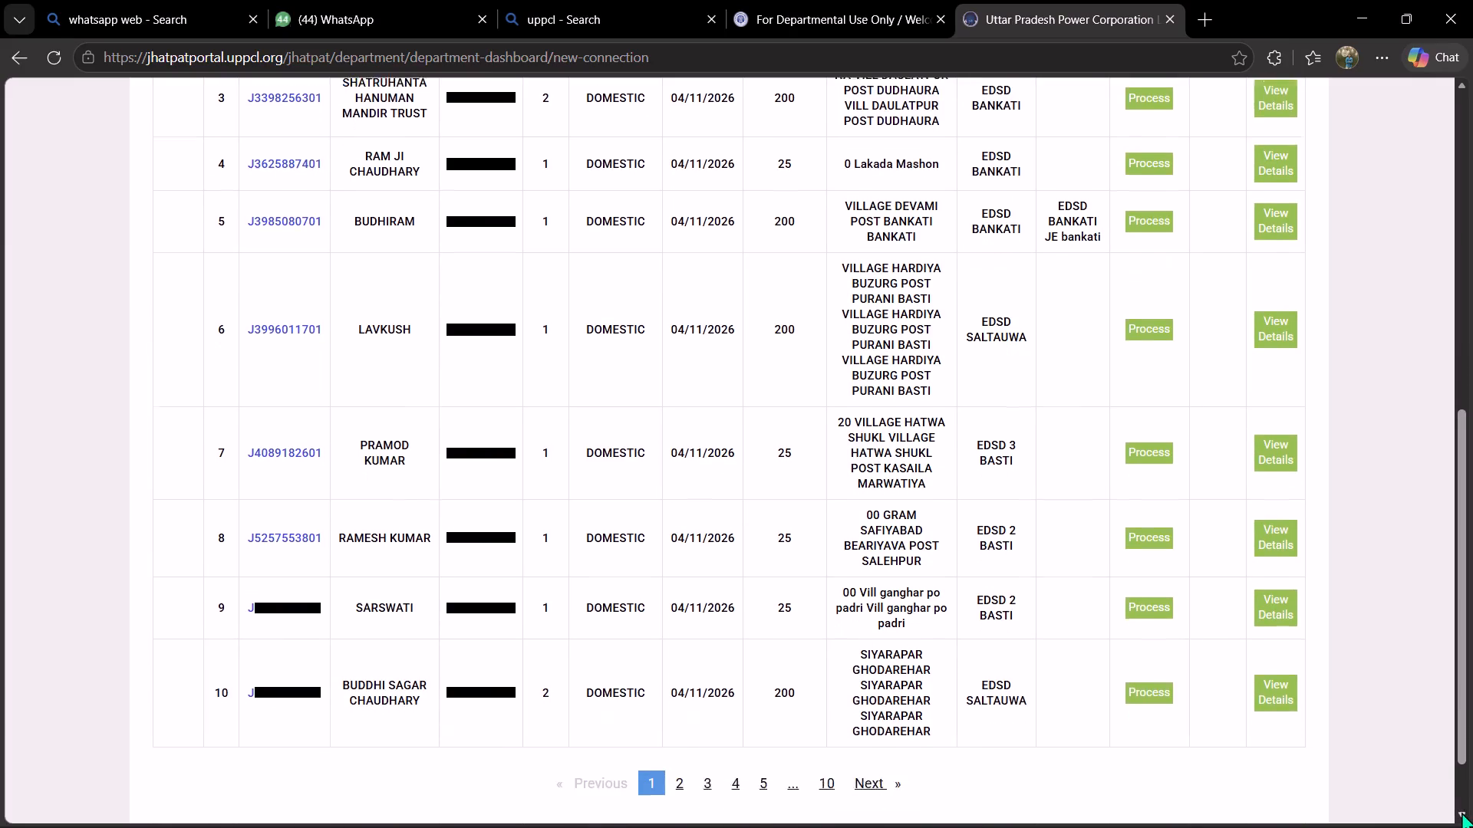
{"action": "left_click", "coordinate": [1461, 812]}
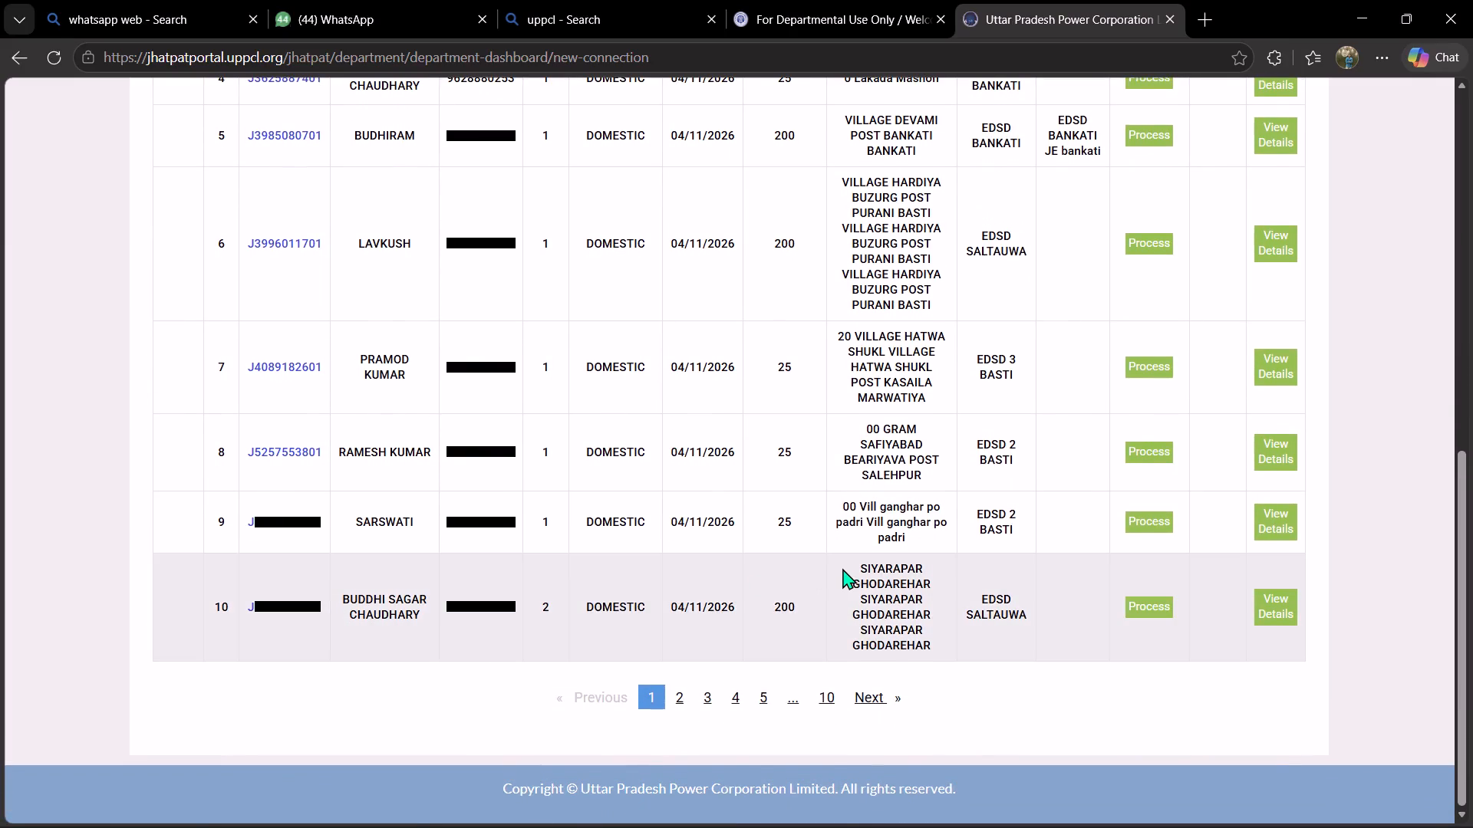
{"action": "key", "text": "Up"}
{"action": "key", "text": "Up"}
{"action": "key", "text": "Up"}
{"action": "key", "text": "Up"}
{"action": "key", "text": "Up"}
{"action": "key", "text": "Up"}
{"action": "key", "text": "Up"}
{"action": "key", "text": "Up"}
{"action": "key", "text": "Up"}
{"action": "key", "text": "Up"}
{"action": "key", "text": "Up"}
{"action": "key", "text": "Up"}
{"action": "key", "text": "Up"}
{"action": "key", "text": "Up"}
{"action": "key", "text": "Up"}
{"action": "key", "text": "Up"}
{"action": "key", "text": "Up"}
{"action": "key", "text": "Up"}
{"action": "key", "text": "Up"}
{"action": "key", "text": "Up"}
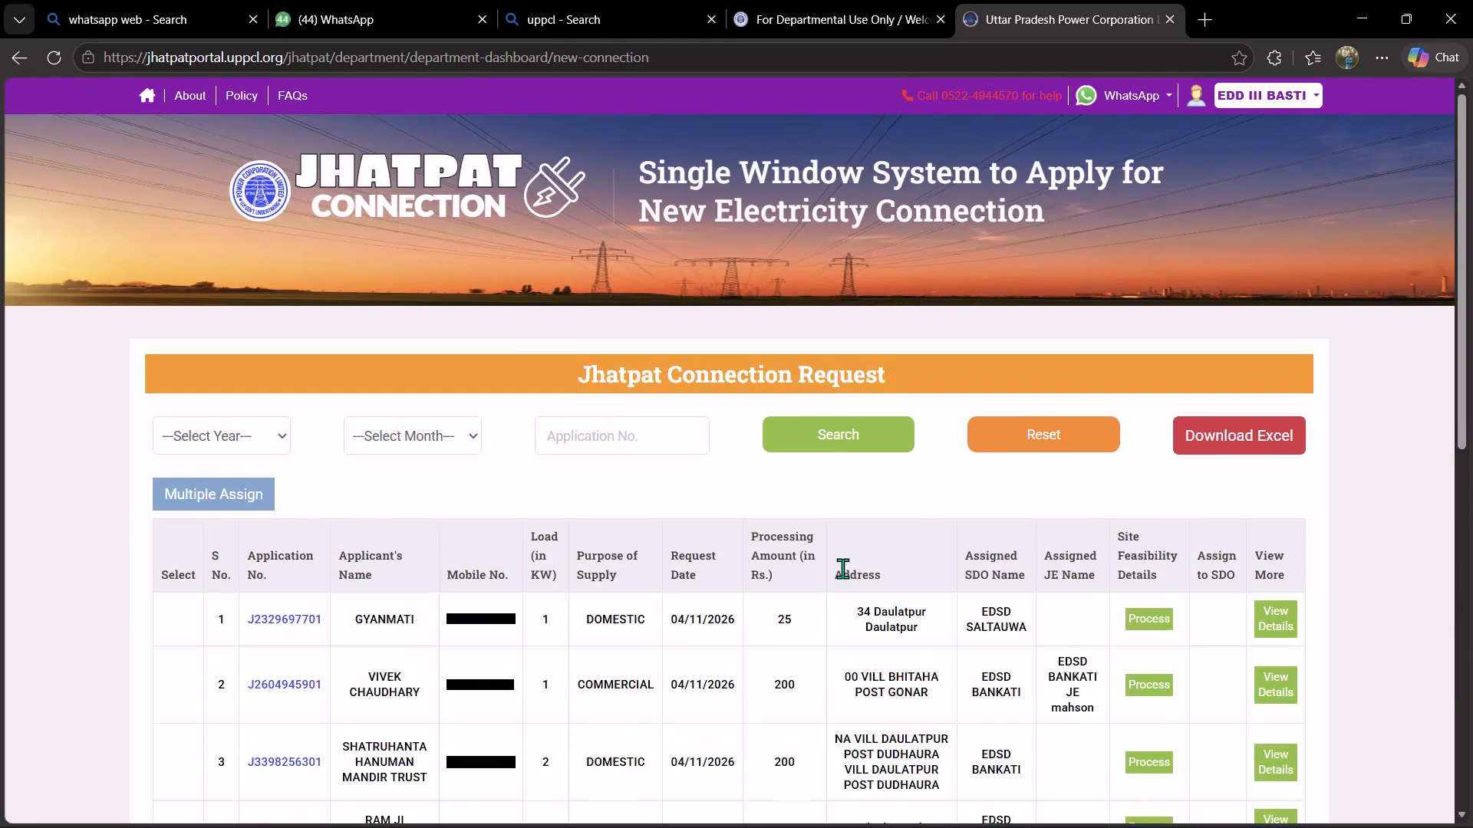
Open the Pendency Report from the department dashboard home and run it for all supply purposes and estimation bases.
{"action": "left_click", "coordinate": [144, 89]}
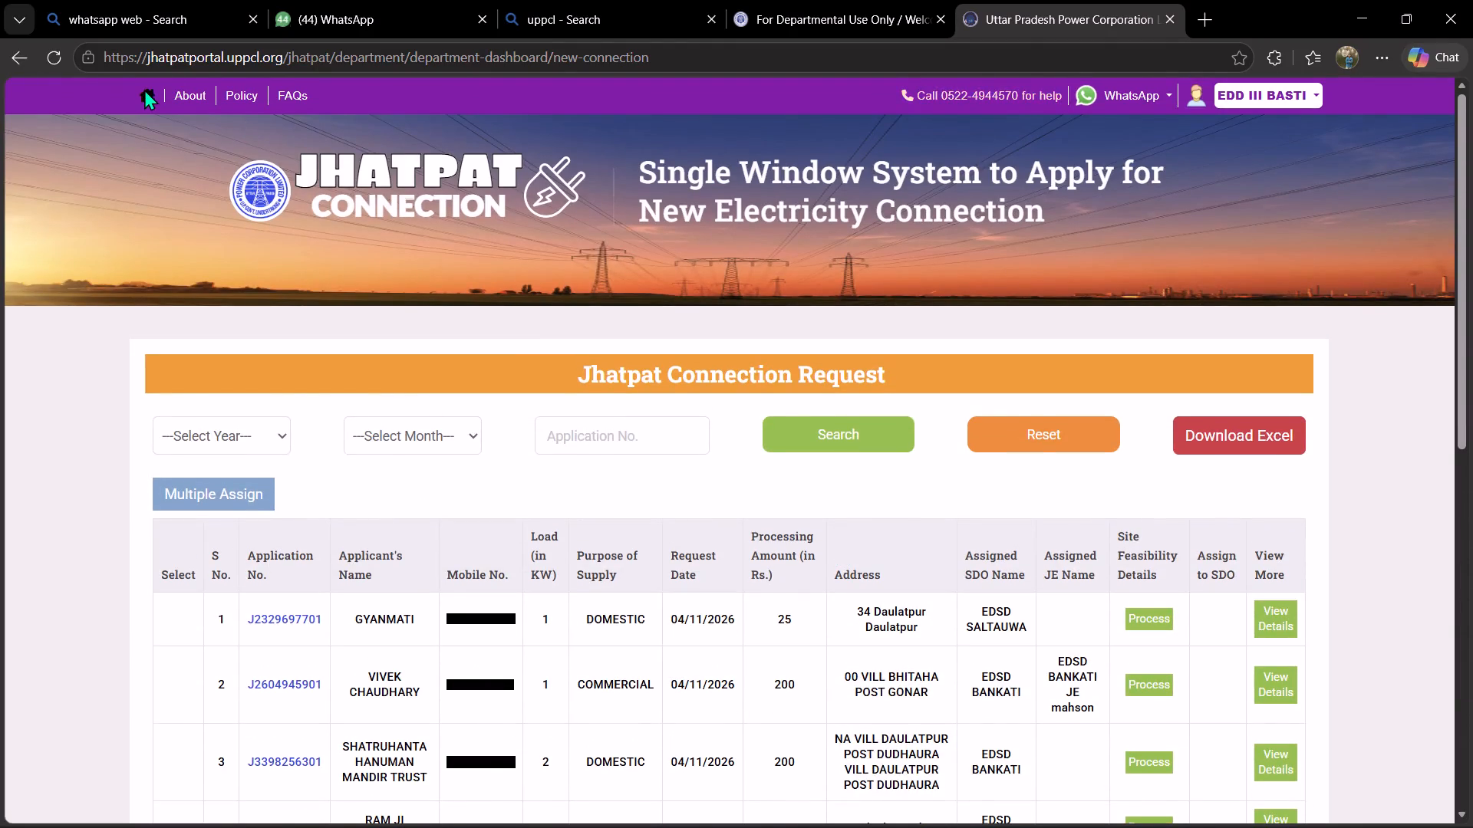
{"action": "key", "text": "Down"}
{"action": "key", "text": "Down"}
{"action": "key", "text": "Down"}
{"action": "key", "text": "Down"}
{"action": "key", "text": "Down"}
{"action": "key", "text": "Down"}
{"action": "key", "text": "Down"}
{"action": "key", "text": "Down"}
{"action": "key", "text": "Down"}
{"action": "key", "text": "Down"}
{"action": "key", "text": "Down"}
{"action": "key", "text": "Down"}
{"action": "key", "text": "Down"}
{"action": "key", "text": "Down"}
{"action": "key", "text": "Down"}
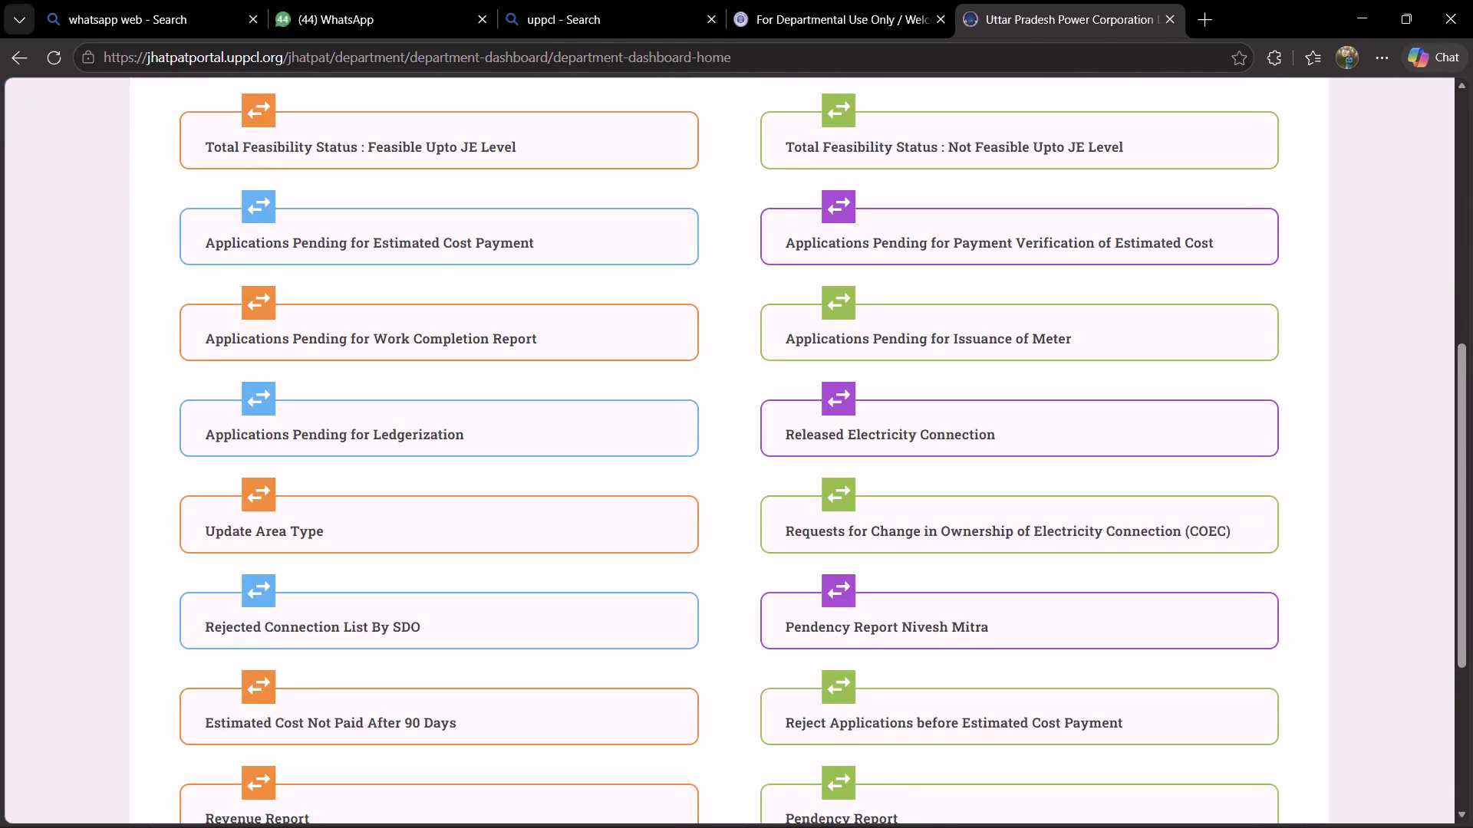
{"action": "key", "text": "Down"}
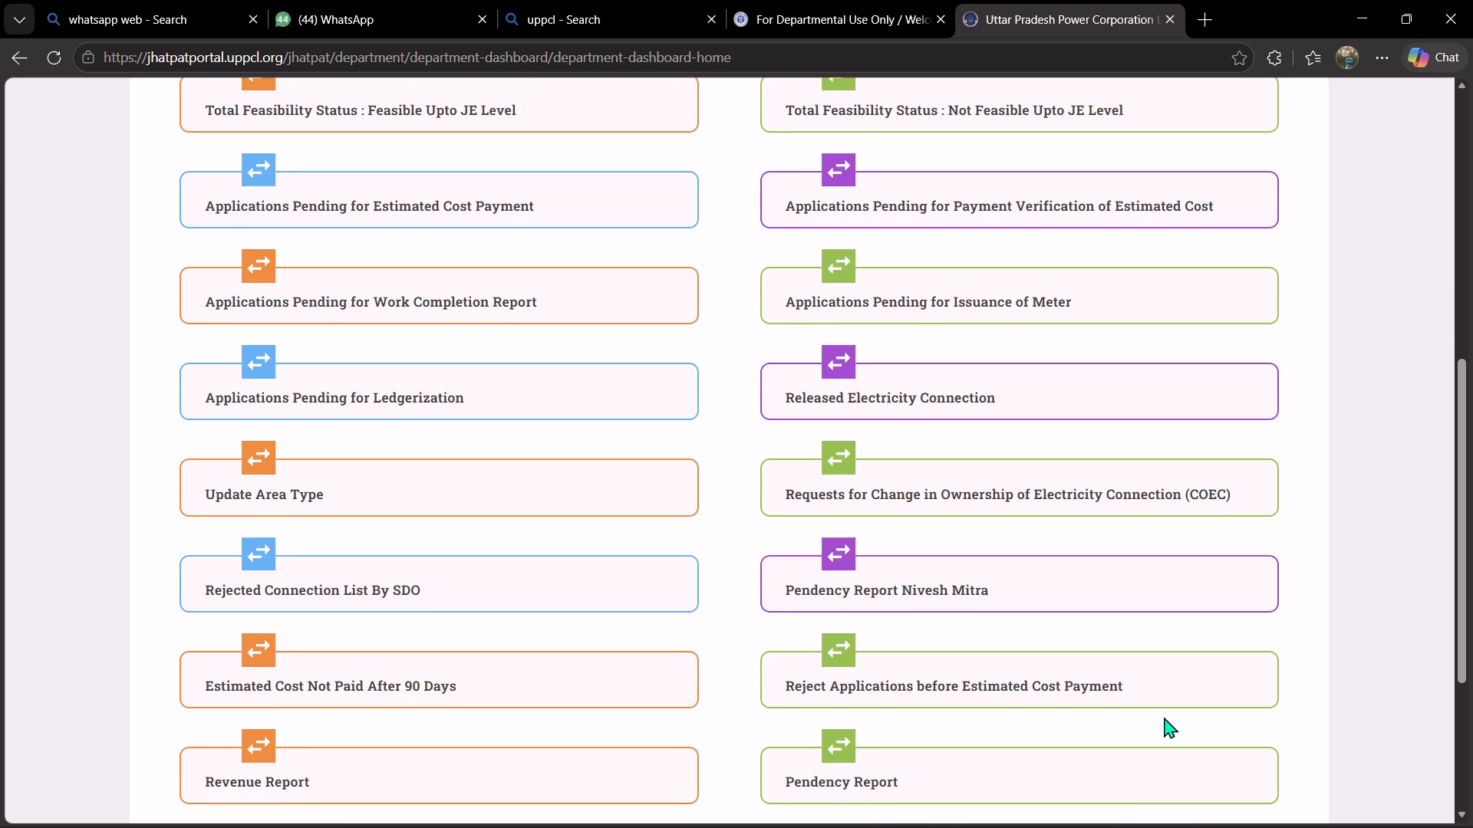
{"action": "double_click", "coordinate": [822, 778]}
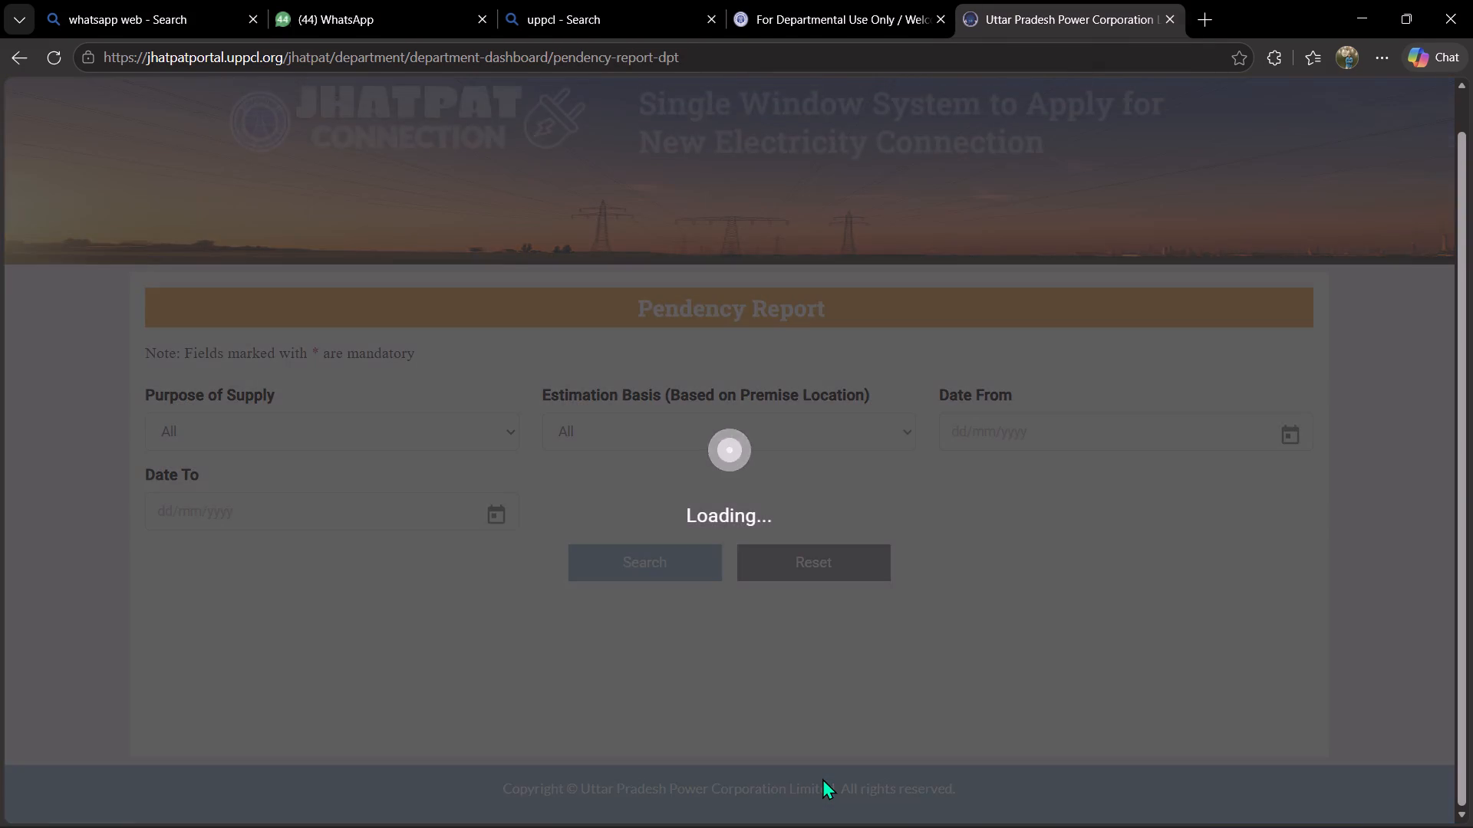
{"action": "left_click", "coordinate": [624, 571]}
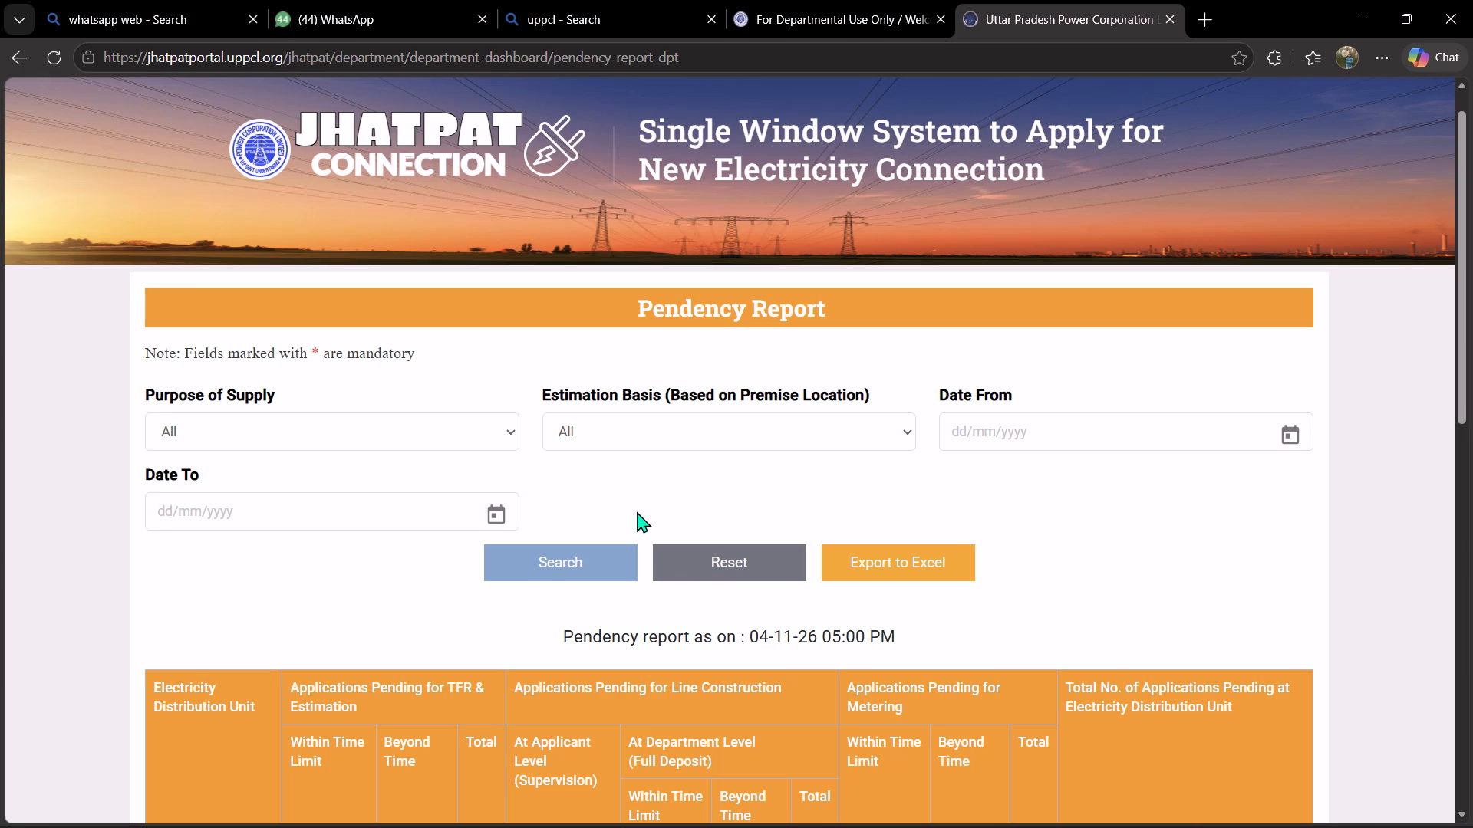
Open the Total Pendency records that are beyond time under Applications Pending for TFR & Estimation.
{"action": "key", "text": "Down"}
{"action": "key", "text": "Down"}
{"action": "key", "text": "Down"}
{"action": "key", "text": "Down"}
{"action": "key", "text": "Down"}
{"action": "key", "text": "Down"}
{"action": "key", "text": "Down"}
{"action": "key", "text": "Down"}
{"action": "key", "text": "Down"}
{"action": "key", "text": "Down"}
{"action": "key", "text": "Down"}
{"action": "key", "text": "Down"}
{"action": "key", "text": "Down"}
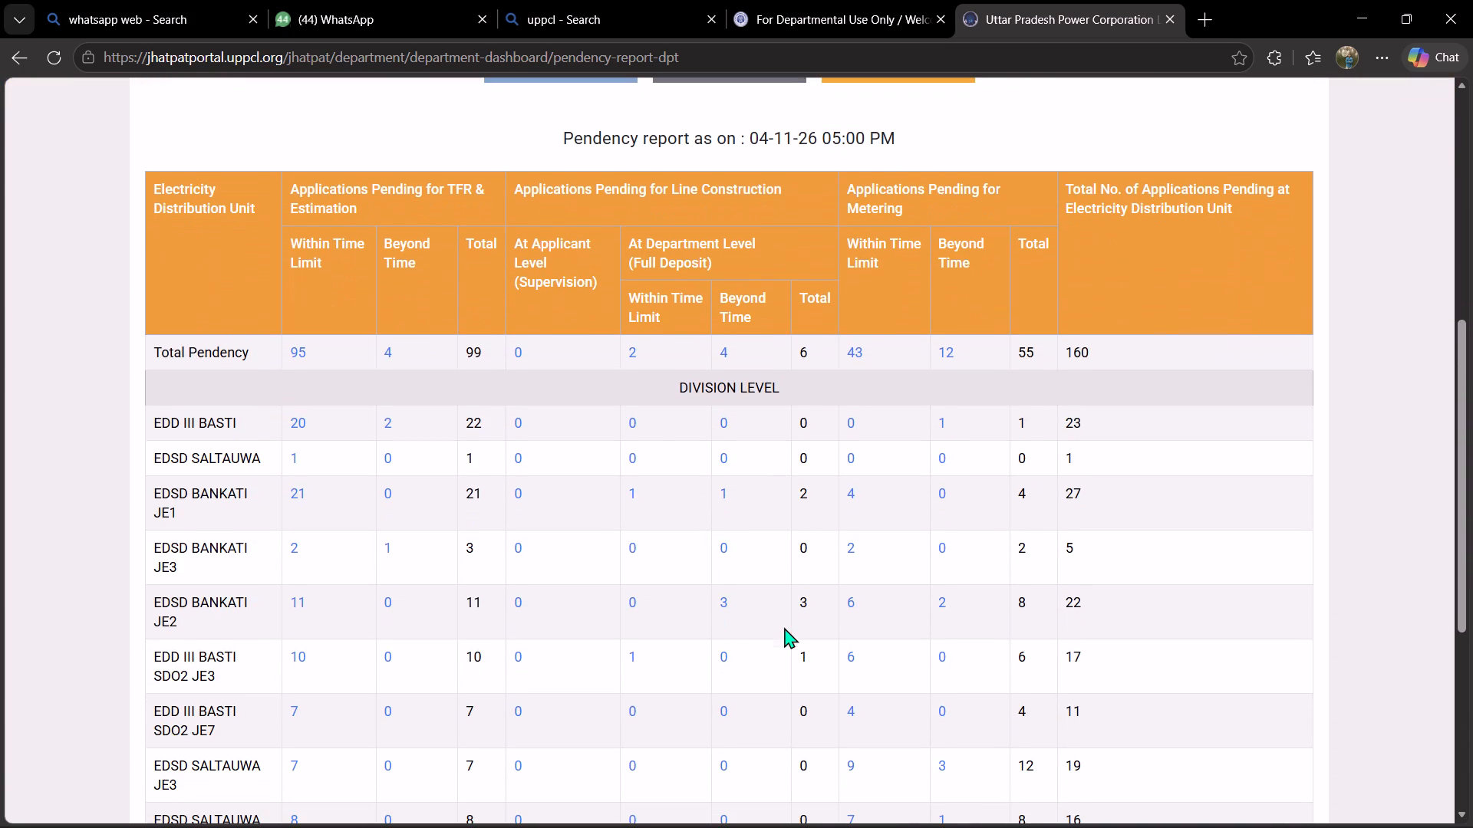
{"action": "left_click", "coordinate": [391, 350]}
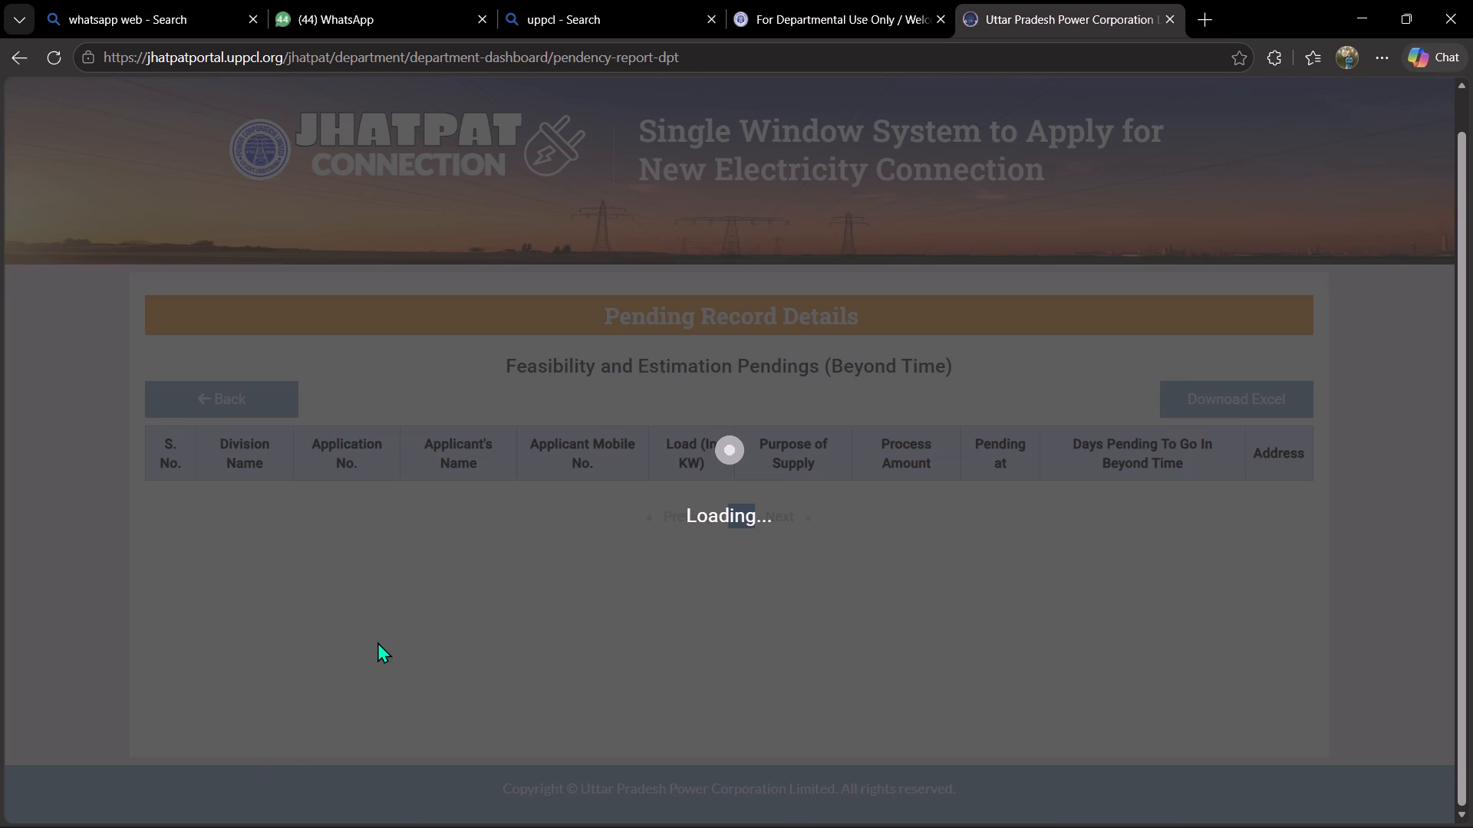
Open the first beyond-time pending application and examine its address, SDO and JE assignment, and department and consumer queries.
{"action": "left_click", "coordinate": [324, 512]}
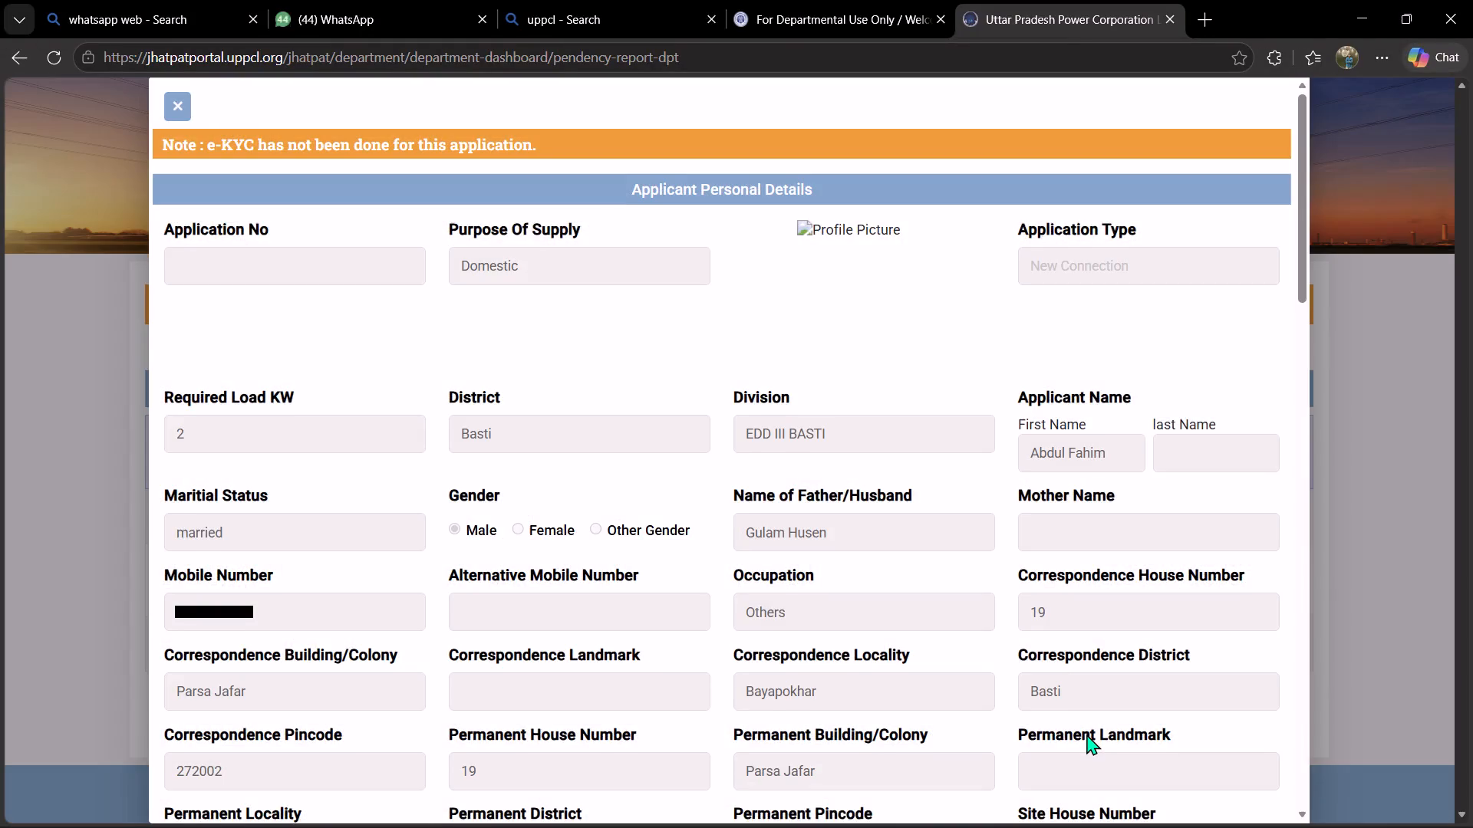
{"action": "key", "text": "Down"}
{"action": "key", "text": "Down"}
{"action": "key", "text": "Down"}
{"action": "key", "text": "Down"}
{"action": "key", "text": "Down"}
{"action": "key", "text": "Down"}
{"action": "key", "text": "Down"}
{"action": "key", "text": "Down"}
{"action": "key", "text": "Down"}
{"action": "key", "text": "Down"}
{"action": "key", "text": "Down"}
{"action": "key", "text": "Down"}
{"action": "key", "text": "Down"}
{"action": "key", "text": "Down"}
{"action": "key", "text": "Down"}
{"action": "key", "text": "Down"}
{"action": "key", "text": "Down"}
{"action": "key", "text": "Down"}
{"action": "key", "text": "Down"}
{"action": "key", "text": "Down"}
{"action": "key", "text": "Down"}
{"action": "key", "text": "Down"}
{"action": "key", "text": "Down"}
{"action": "key", "text": "Down"}
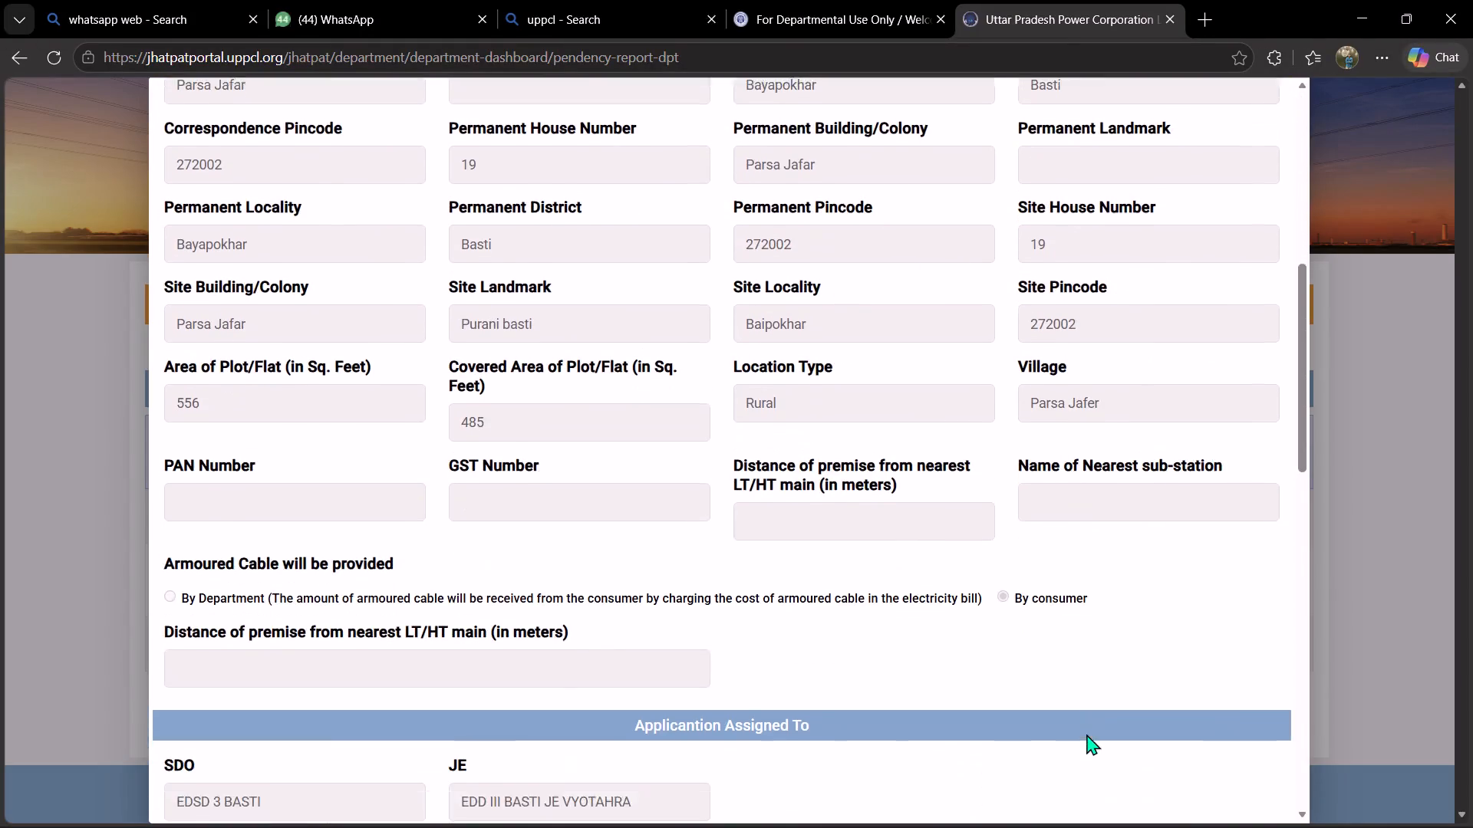
{"action": "key", "text": "Down"}
{"action": "key", "text": "Down"}
{"action": "key", "text": "Down"}
{"action": "key", "text": "Down"}
{"action": "key", "text": "Down"}
{"action": "key", "text": "Down"}
{"action": "key", "text": "Down"}
{"action": "key", "text": "Down"}
{"action": "key", "text": "Down"}
{"action": "key", "text": "Down"}
{"action": "key", "text": "Down"}
{"action": "key", "text": "Down"}
{"action": "key", "text": "Down"}
{"action": "key", "text": "Down"}
{"action": "key", "text": "Down"}
{"action": "key", "text": "Down"}
{"action": "key", "text": "Down"}
{"action": "key", "text": "Down"}
{"action": "key", "text": "Down"}
{"action": "key", "text": "Down"}
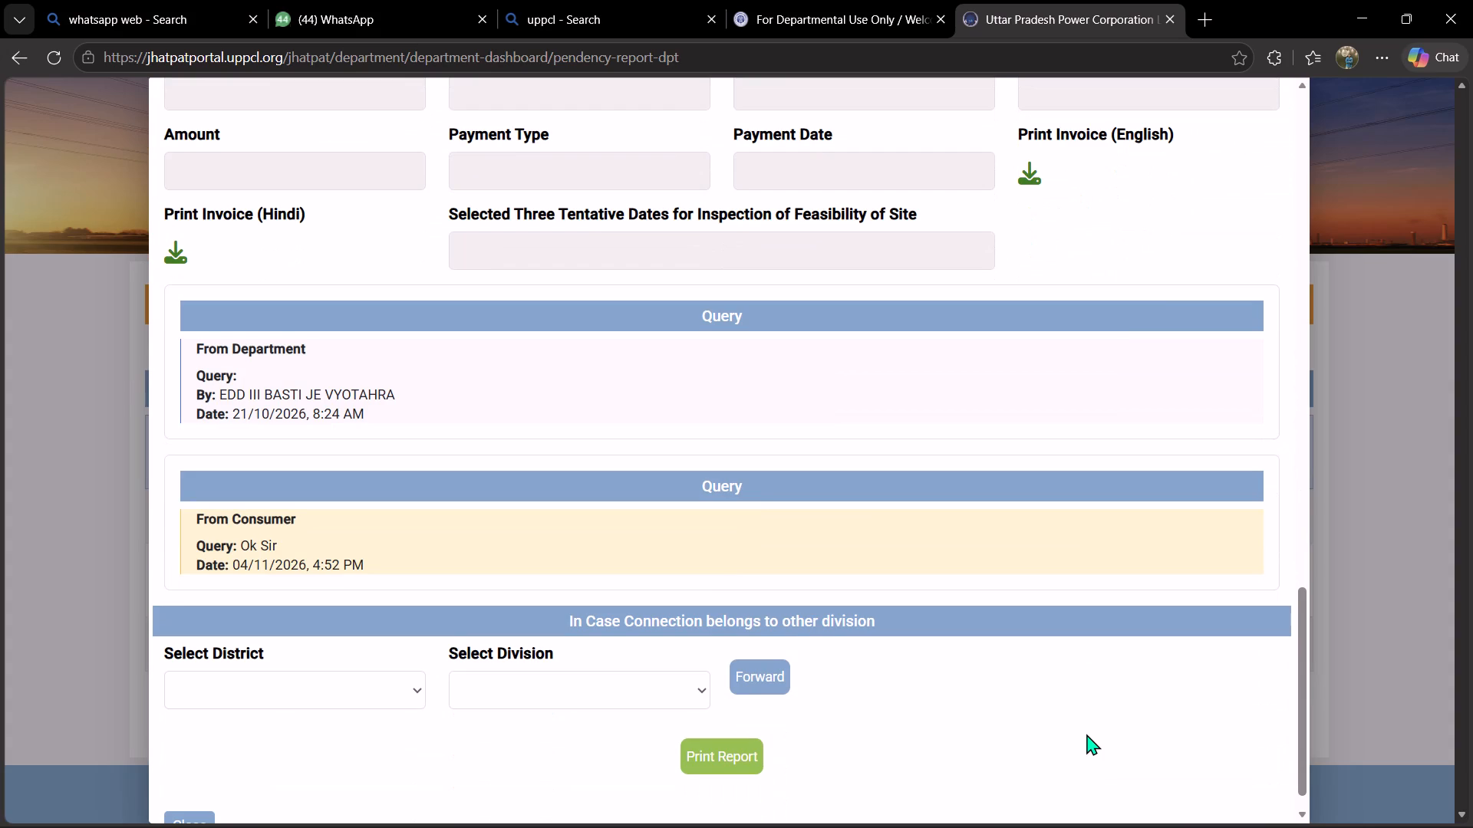
Look back over the open application up to its applicant personal details, and return to the department dashboard home.
{"action": "key", "text": "Up"}
{"action": "key", "text": "Up"}
{"action": "key", "text": "Up"}
{"action": "key", "text": "Up"}
{"action": "key", "text": "Up"}
{"action": "key", "text": "Up"}
{"action": "key", "text": "Up"}
{"action": "key", "text": "Up"}
{"action": "key", "text": "Up"}
{"action": "key", "text": "Up"}
{"action": "key", "text": "Up"}
{"action": "key", "text": "Up"}
{"action": "key", "text": "Up"}
{"action": "key", "text": "Up"}
{"action": "key", "text": "Up"}
{"action": "key", "text": "Up"}
{"action": "key", "text": "Up"}
{"action": "key", "text": "Up"}
{"action": "key", "text": "Up"}
{"action": "key", "text": "Up"}
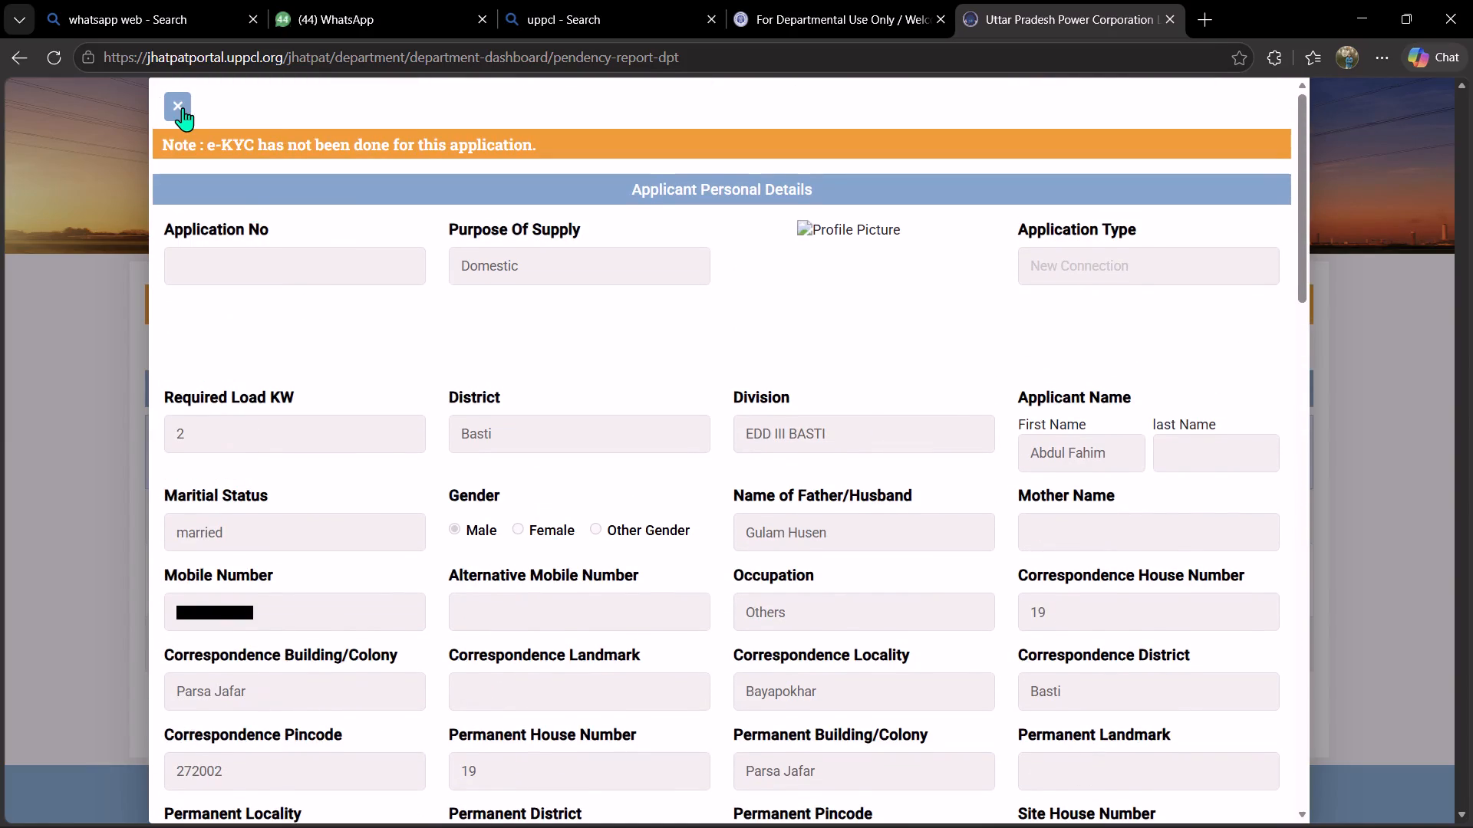
{"action": "left_click", "coordinate": [14, 50]}
Reopen the Pendency Report from the dashboard home and run it for all supply purposes and estimation bases.
{"action": "key", "text": "Down"}
{"action": "key", "text": "Down"}
{"action": "key", "text": "Down"}
{"action": "key", "text": "Down"}
{"action": "key", "text": "Down"}
{"action": "key", "text": "Down"}
{"action": "key", "text": "Down"}
{"action": "key", "text": "Down"}
{"action": "key", "text": "Down"}
{"action": "key", "text": "Down"}
{"action": "key", "text": "Down"}
{"action": "key", "text": "Down"}
{"action": "key", "text": "Down"}
{"action": "key", "text": "Down"}
{"action": "key", "text": "Down"}
{"action": "key", "text": "Down"}
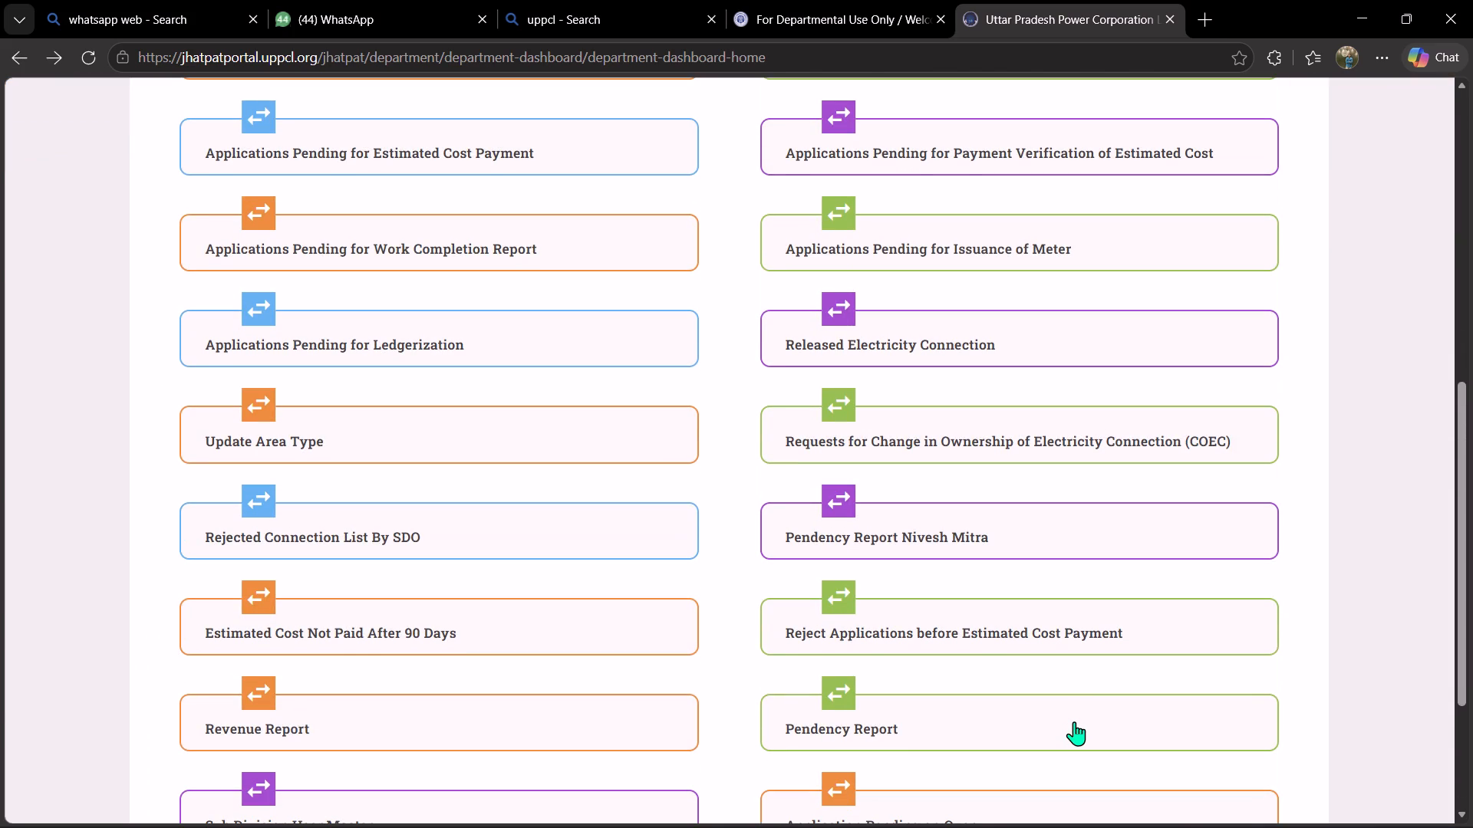
{"action": "left_click", "coordinate": [836, 717]}
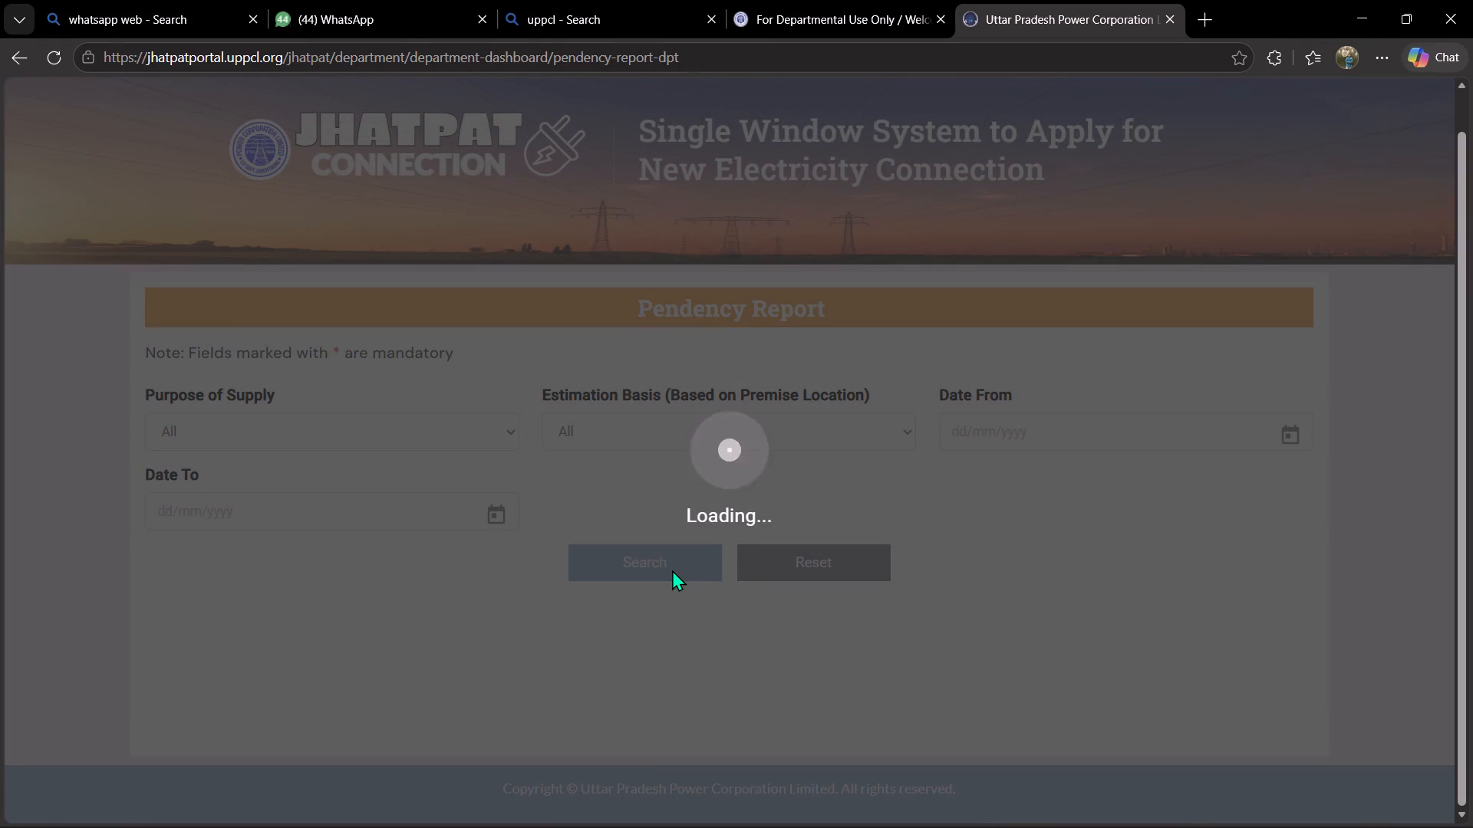
{"action": "left_click", "coordinate": [673, 562]}
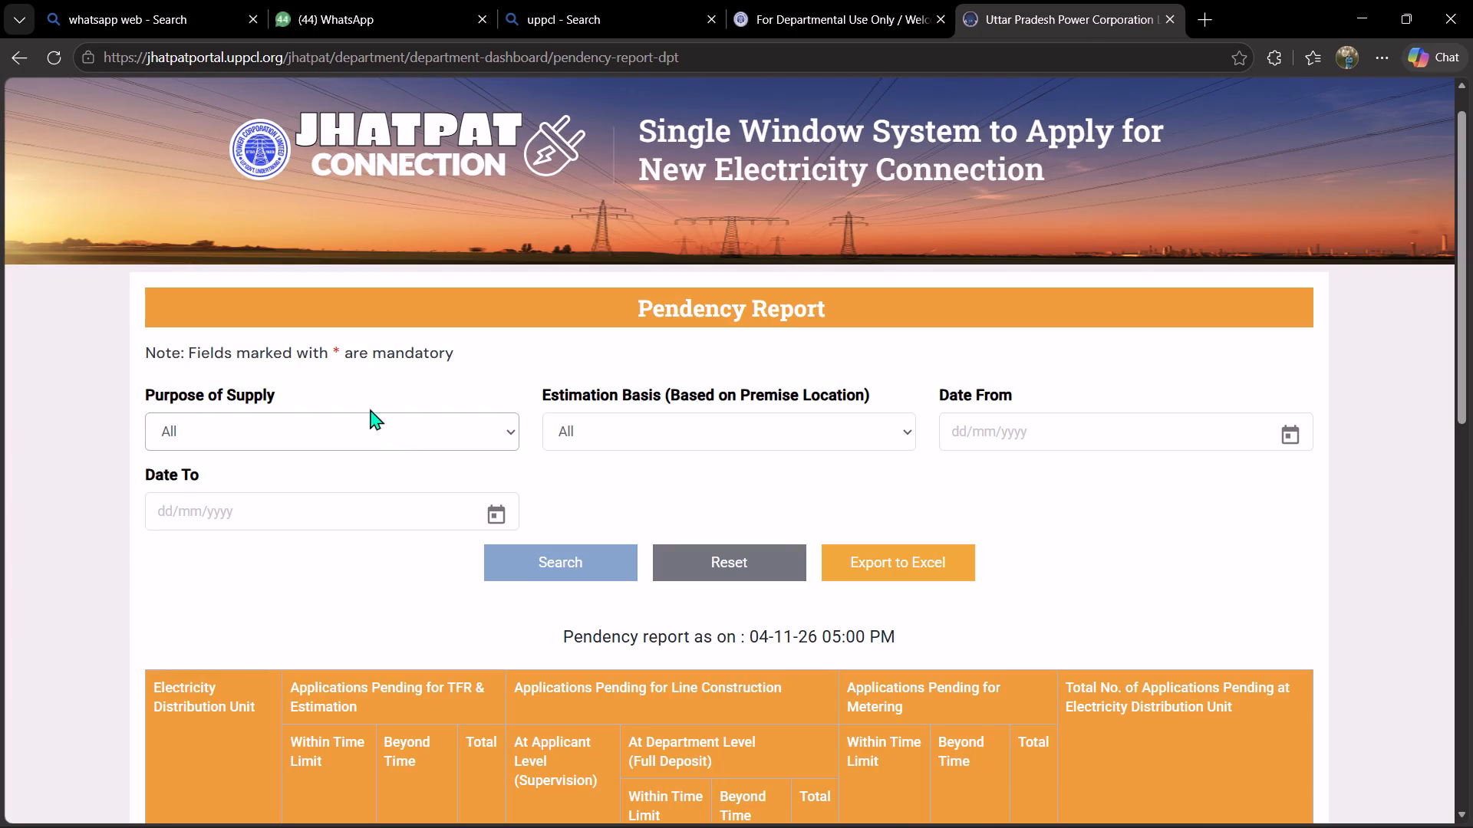
Open the Total Pendency records that are beyond time under Applications Pending for TFR & Estimation.
{"action": "key", "text": "Down"}
{"action": "key", "text": "Down"}
{"action": "key", "text": "Down"}
{"action": "key", "text": "Down"}
{"action": "key", "text": "Down"}
{"action": "key", "text": "Down"}
{"action": "key", "text": "Down"}
{"action": "key", "text": "Down"}
{"action": "key", "text": "Down"}
{"action": "key", "text": "Down"}
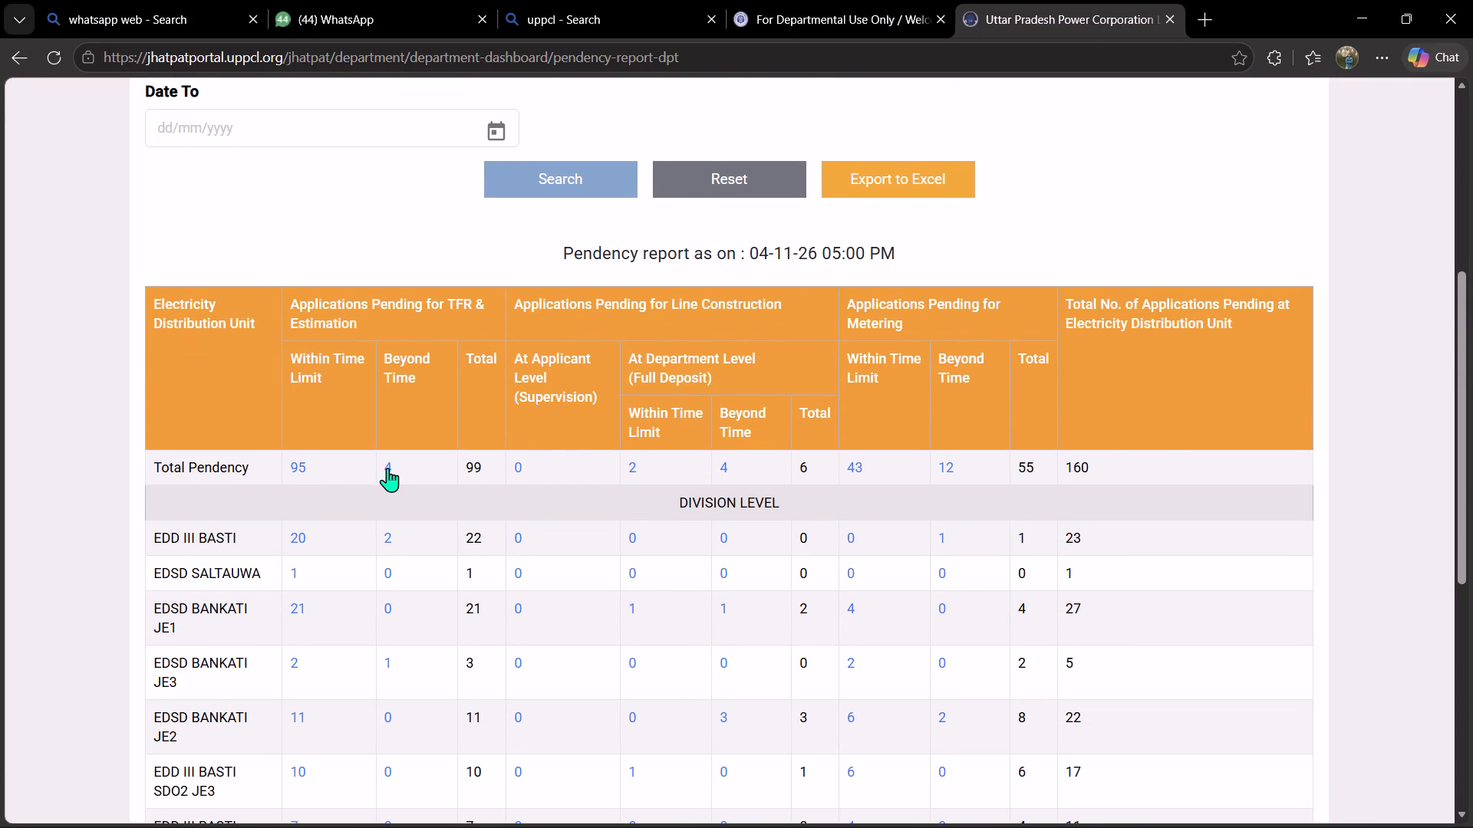
{"action": "left_click", "coordinate": [387, 468]}
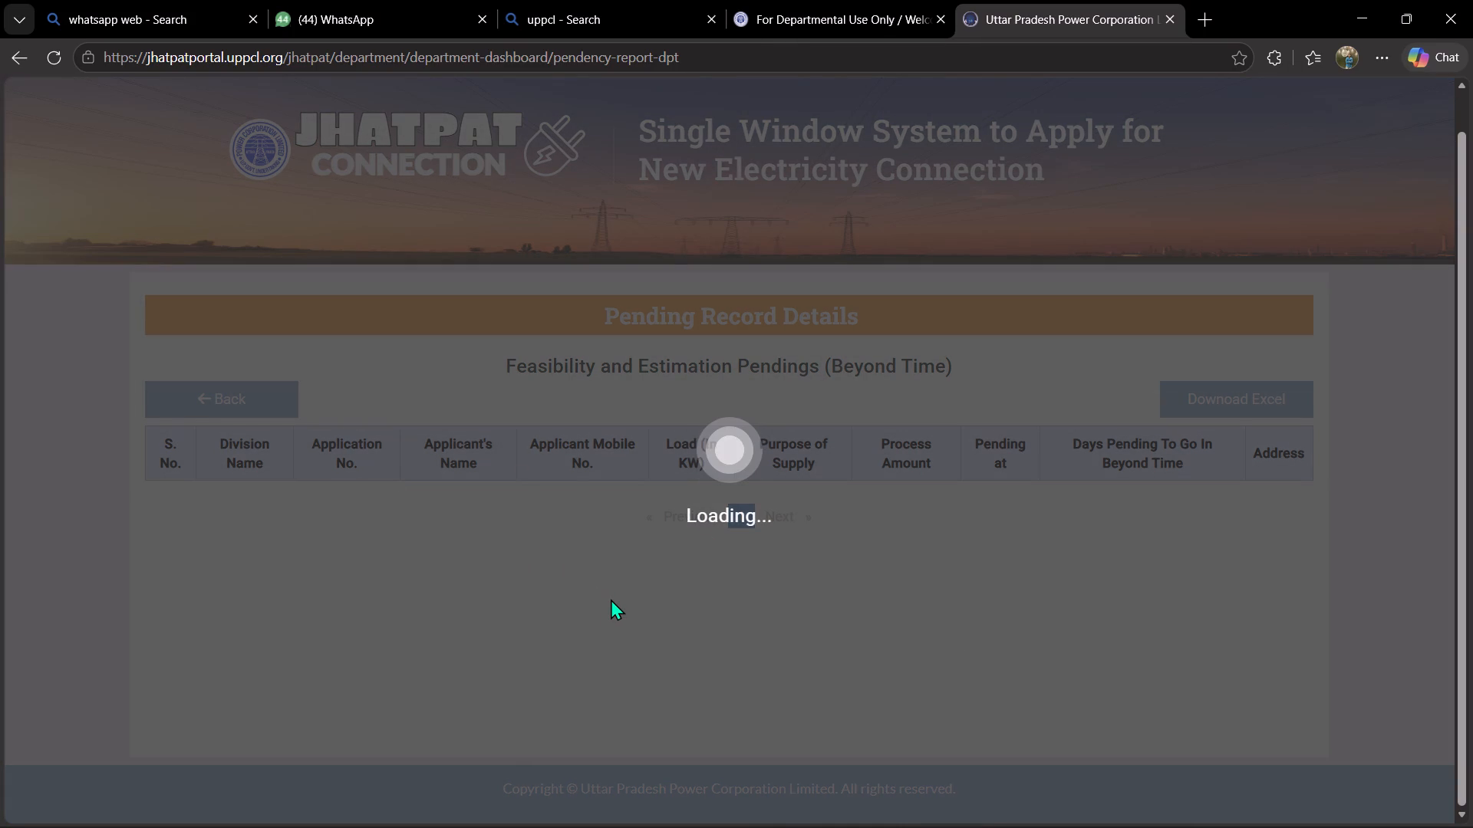
Capture a rectangular screenshot of the Feasibility and Estimation Pendings (Beyond Time) records, from the page banner down to the third record.
{"action": "key", "text": "shift+super+s"}
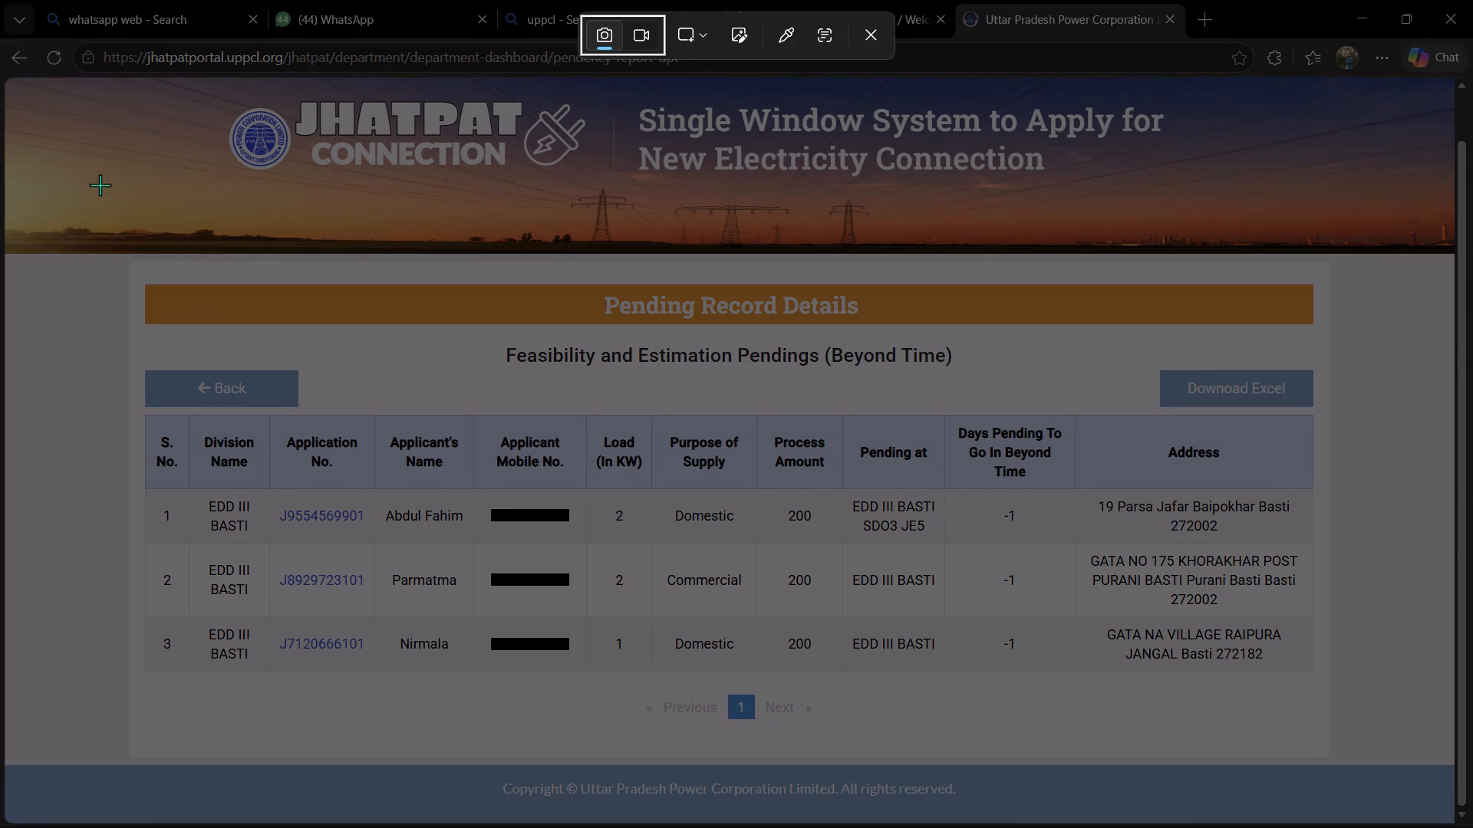
{"action": "left_click_drag", "start_coordinate": [100, 185], "coordinate": [1237, 683]}
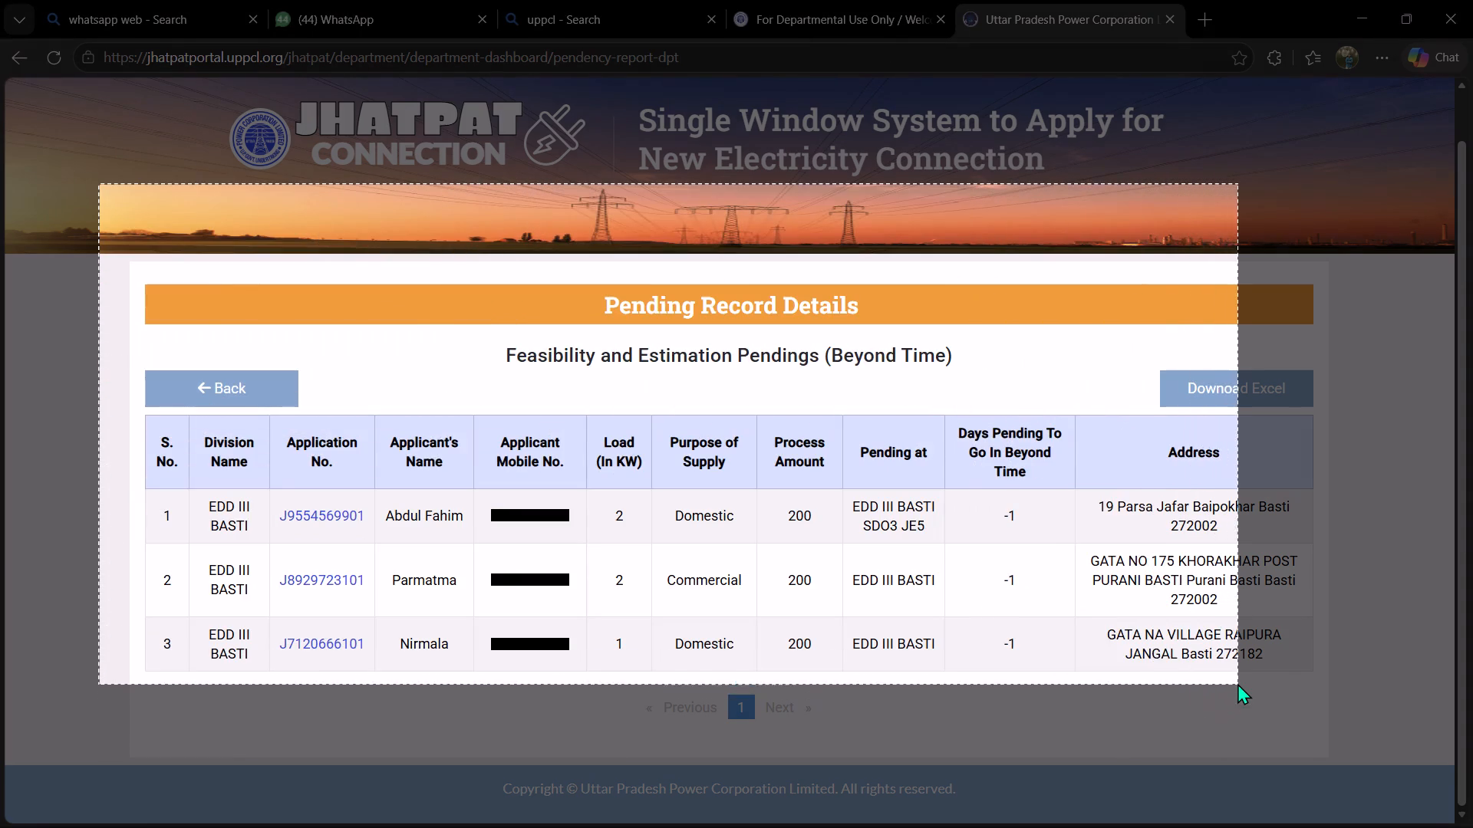
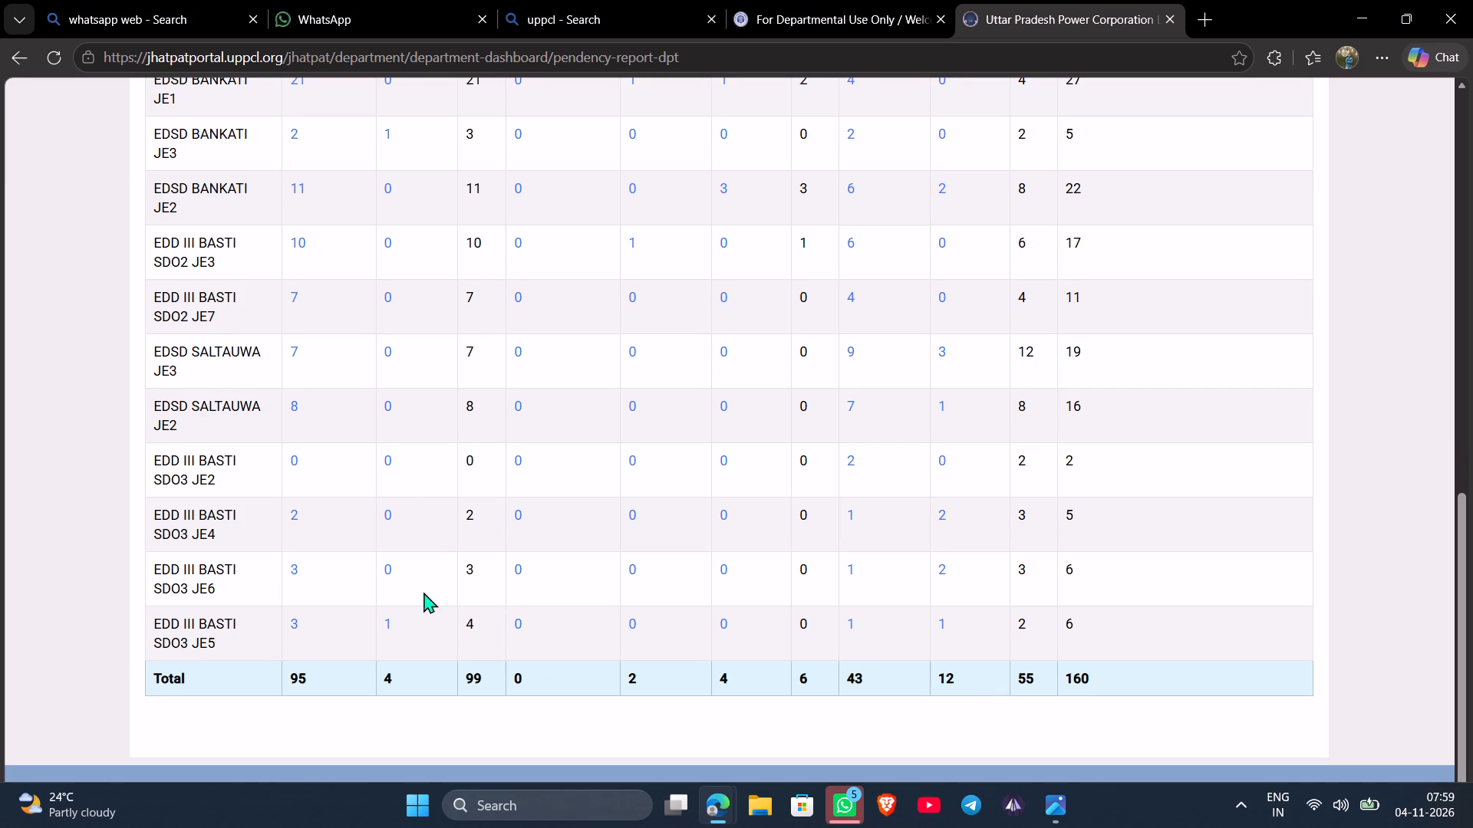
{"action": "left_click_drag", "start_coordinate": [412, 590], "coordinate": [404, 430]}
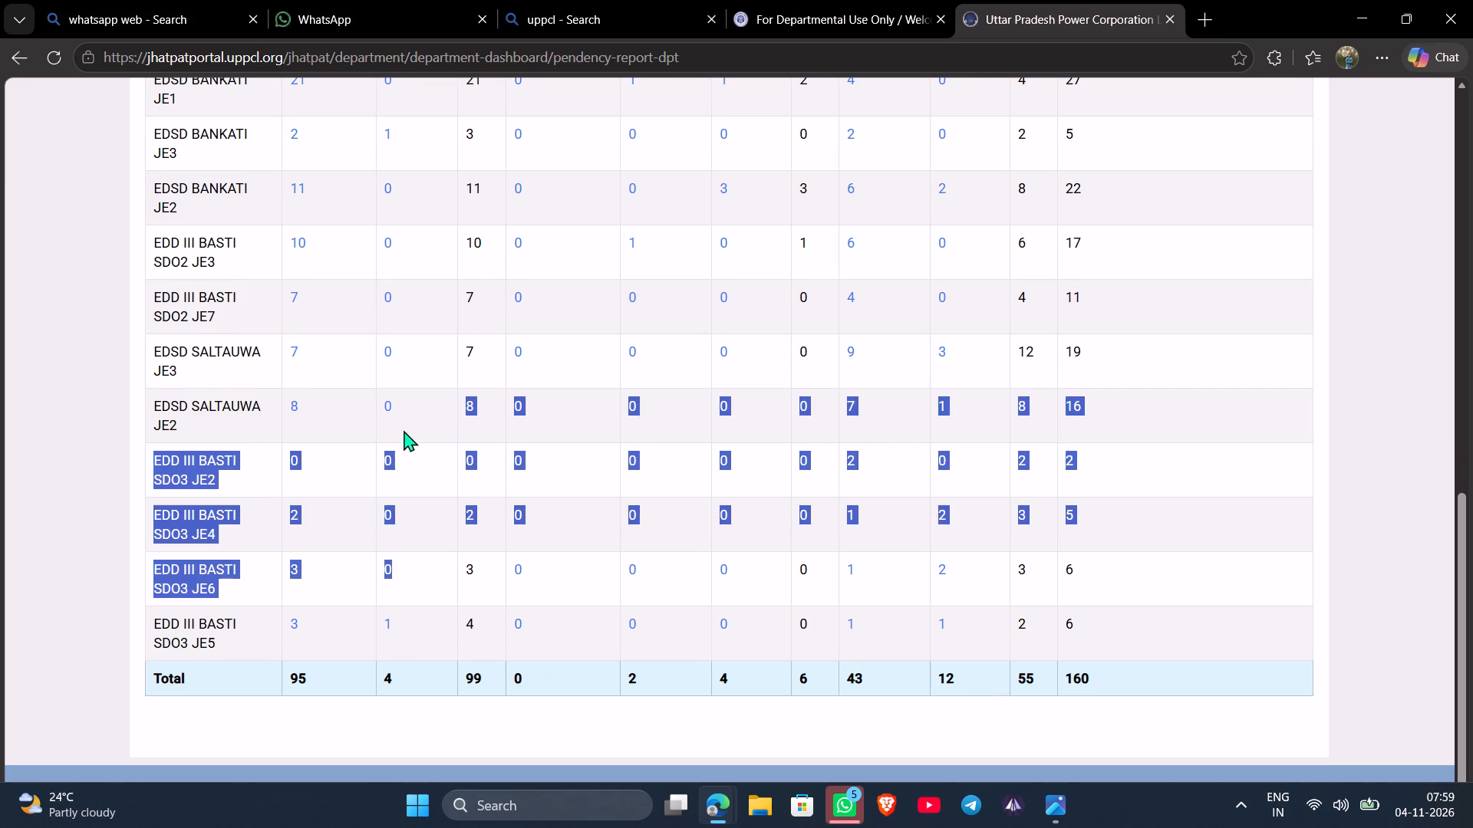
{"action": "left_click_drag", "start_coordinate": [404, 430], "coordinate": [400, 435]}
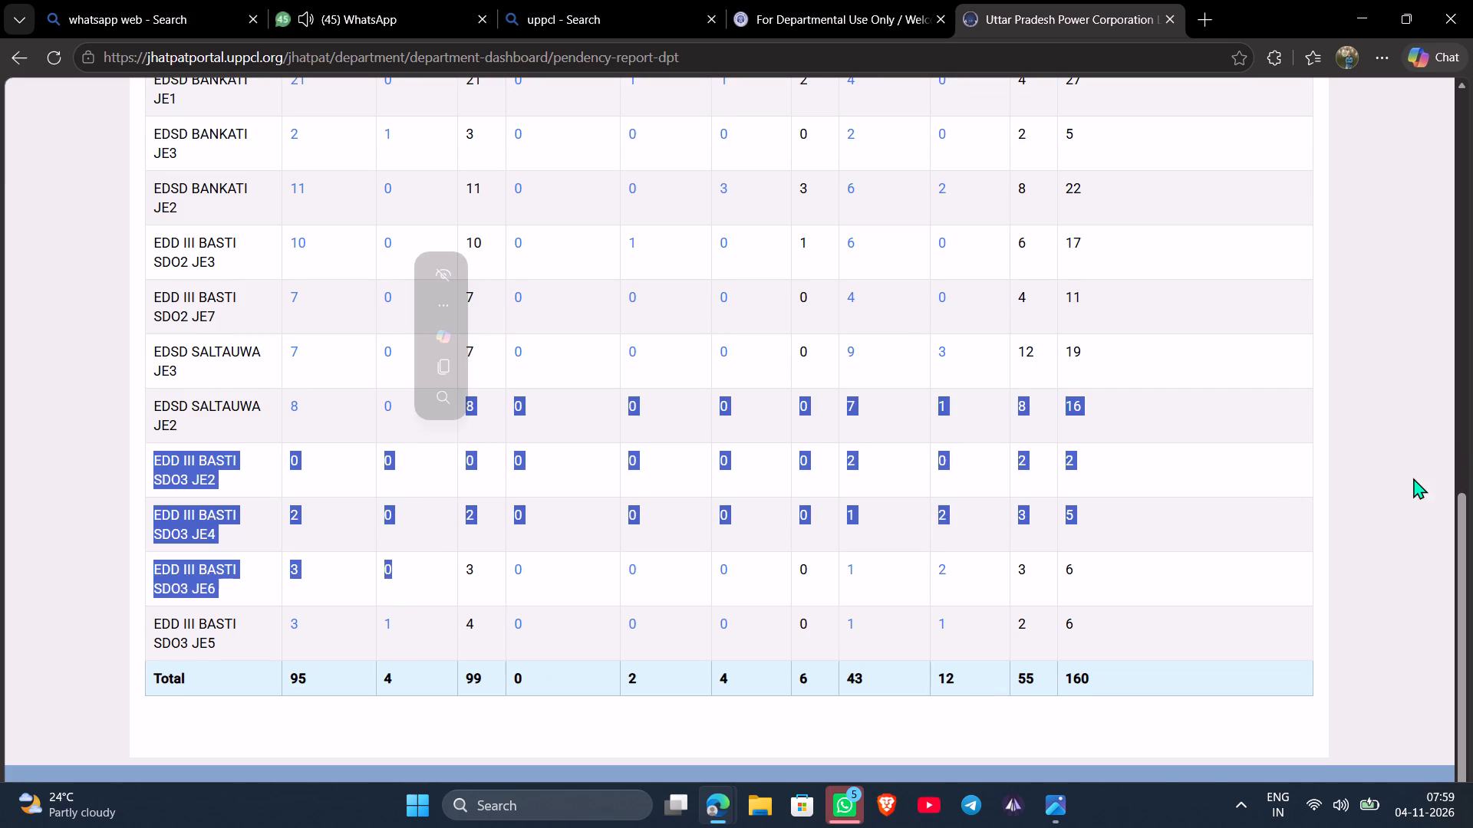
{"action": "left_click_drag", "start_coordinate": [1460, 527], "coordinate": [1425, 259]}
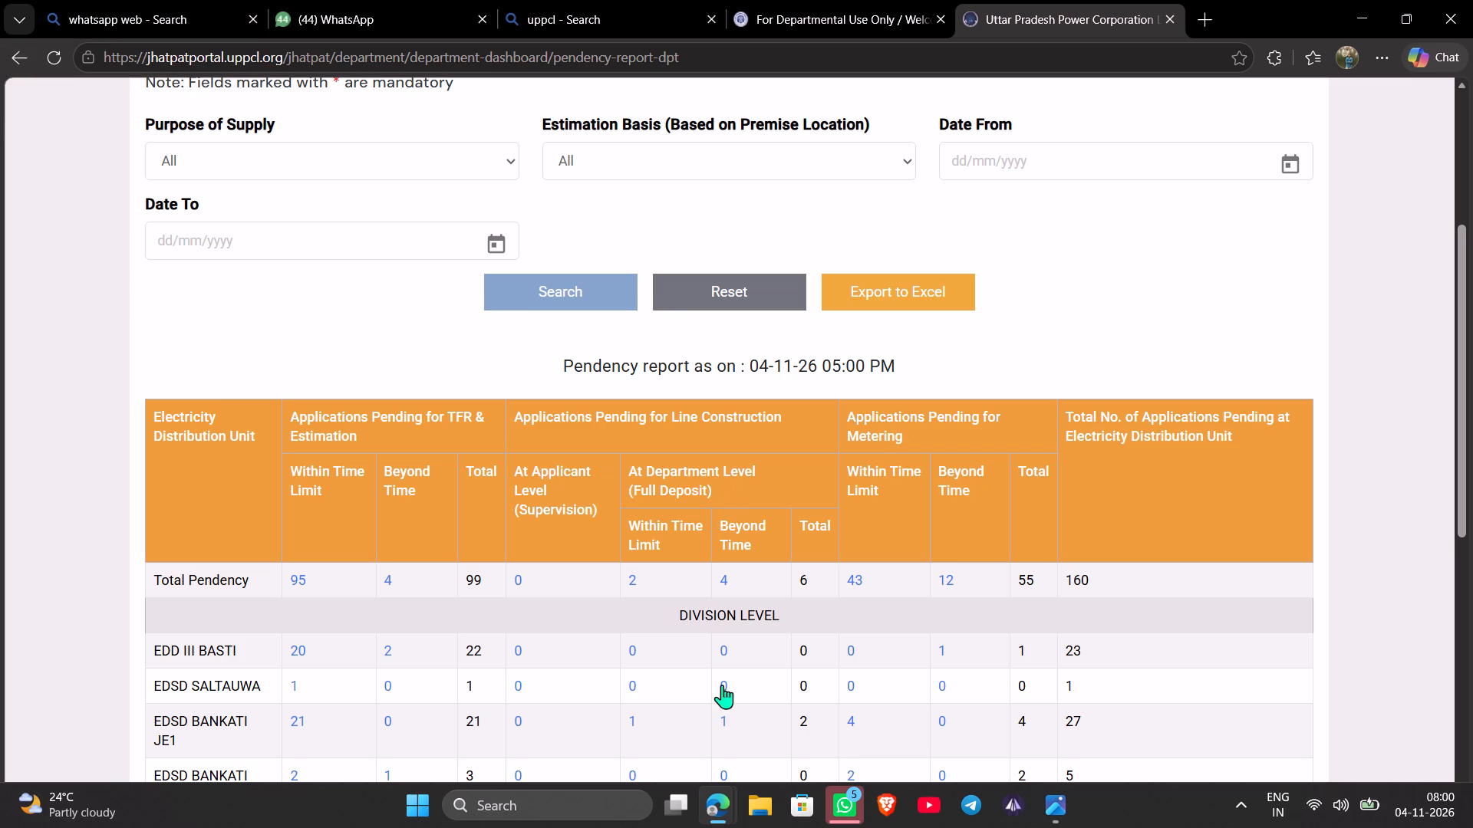
Open EDD III BASTI's beyond-time records pending for TFR & Estimation, and return to the Pendency Report.
{"action": "left_click", "coordinate": [388, 655]}
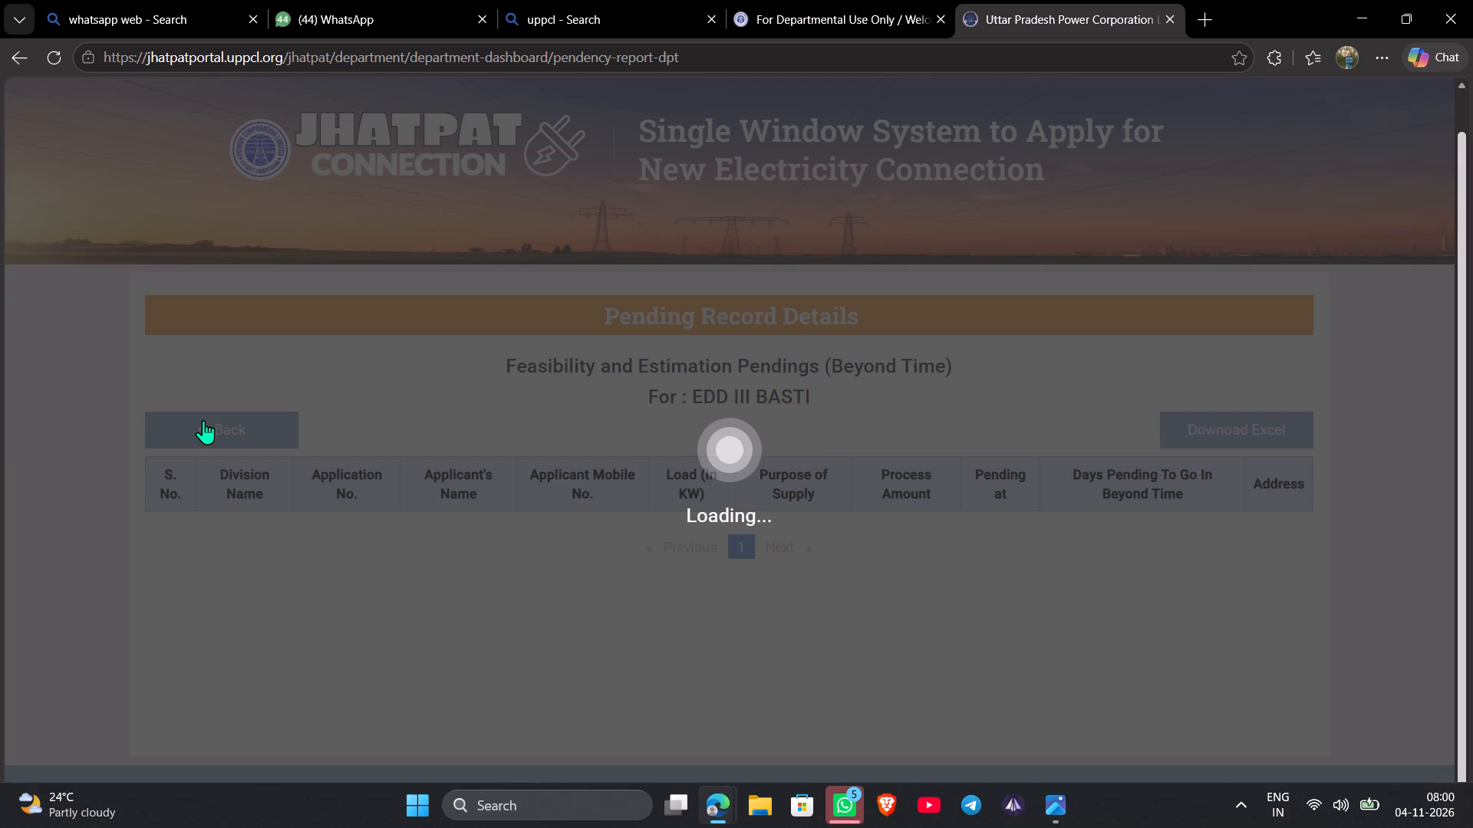
{"action": "left_click", "coordinate": [203, 420]}
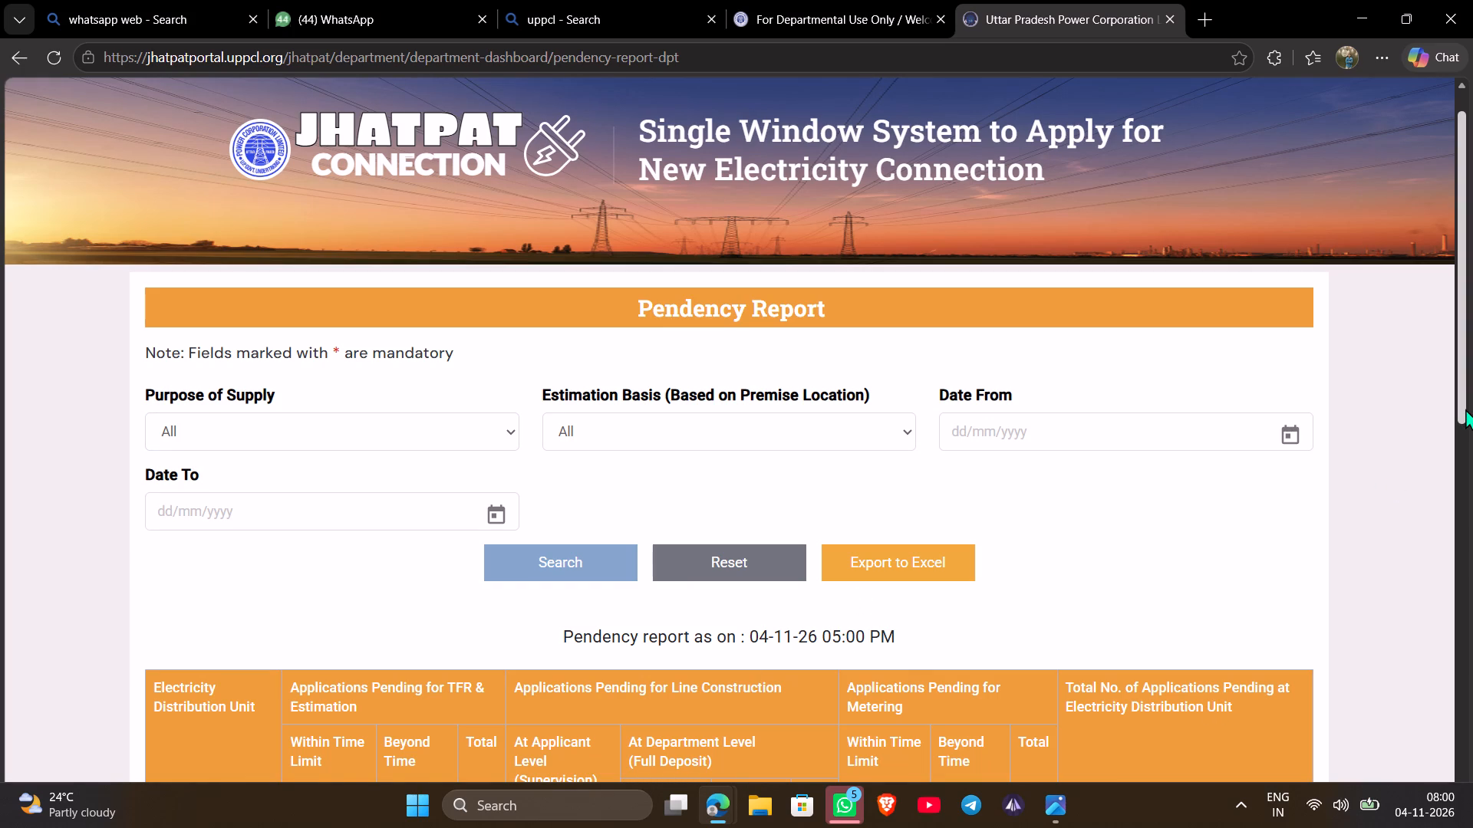
Open EDD III BASTI's within-time-limit records pending for TFR & Estimation, examine the whole application list, and return to the Pendency Report.
{"action": "left_click_drag", "start_coordinate": [1465, 409], "coordinate": [1471, 583]}
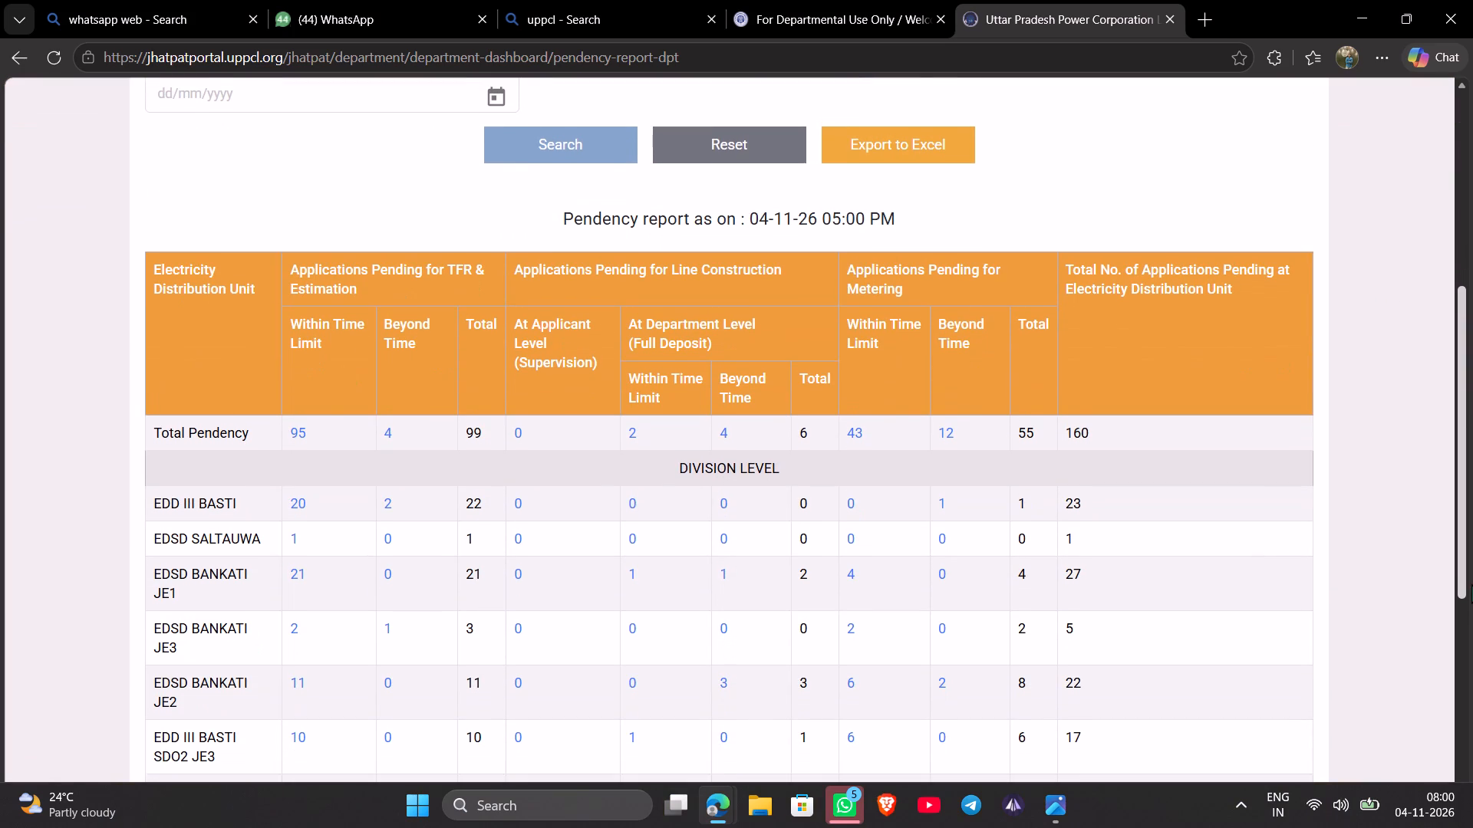
{"action": "left_click_drag", "start_coordinate": [1466, 575], "coordinate": [1472, 711]}
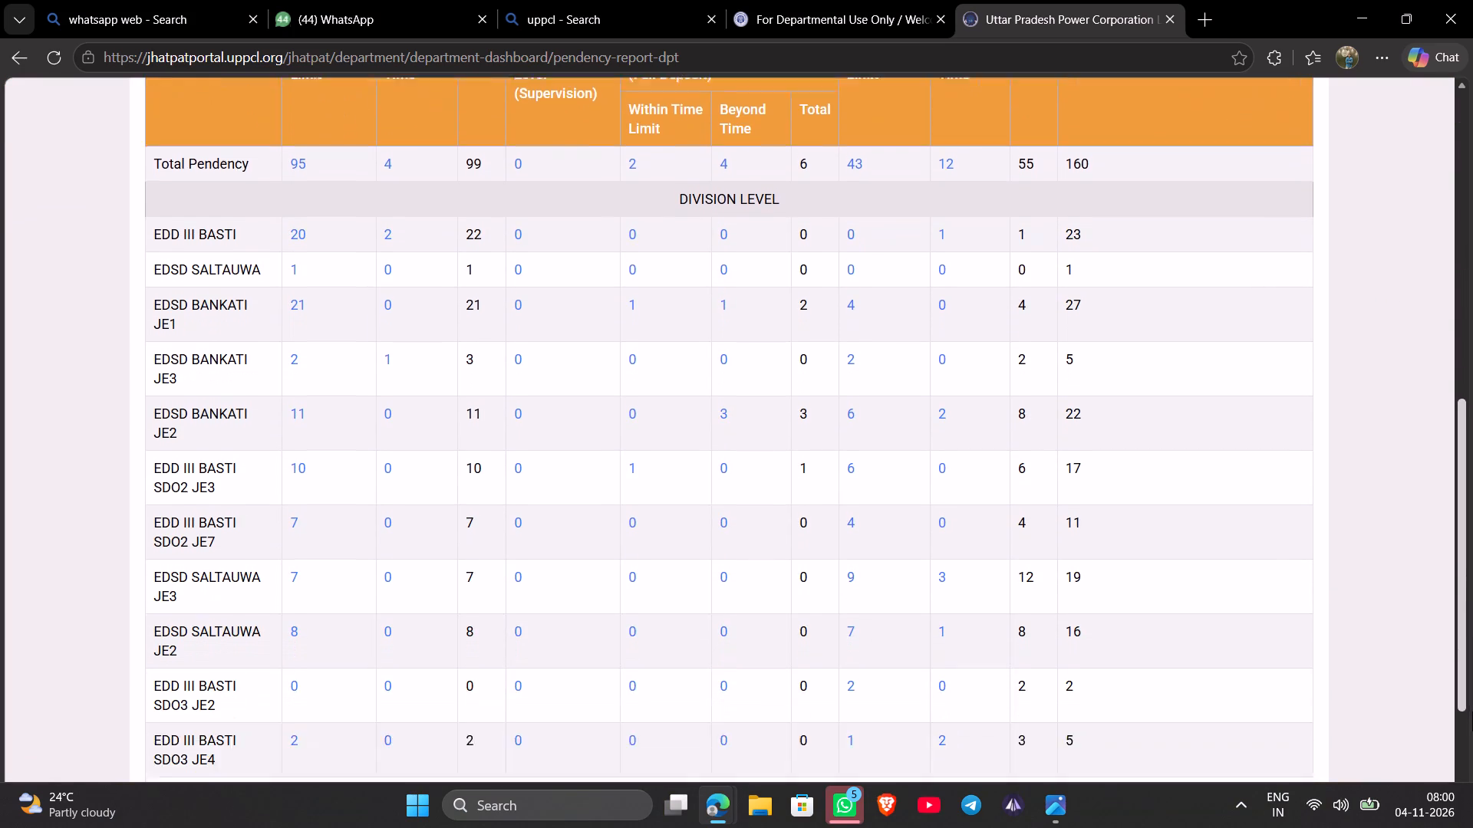
{"action": "left_click_drag", "start_coordinate": [1472, 711], "coordinate": [1471, 727]}
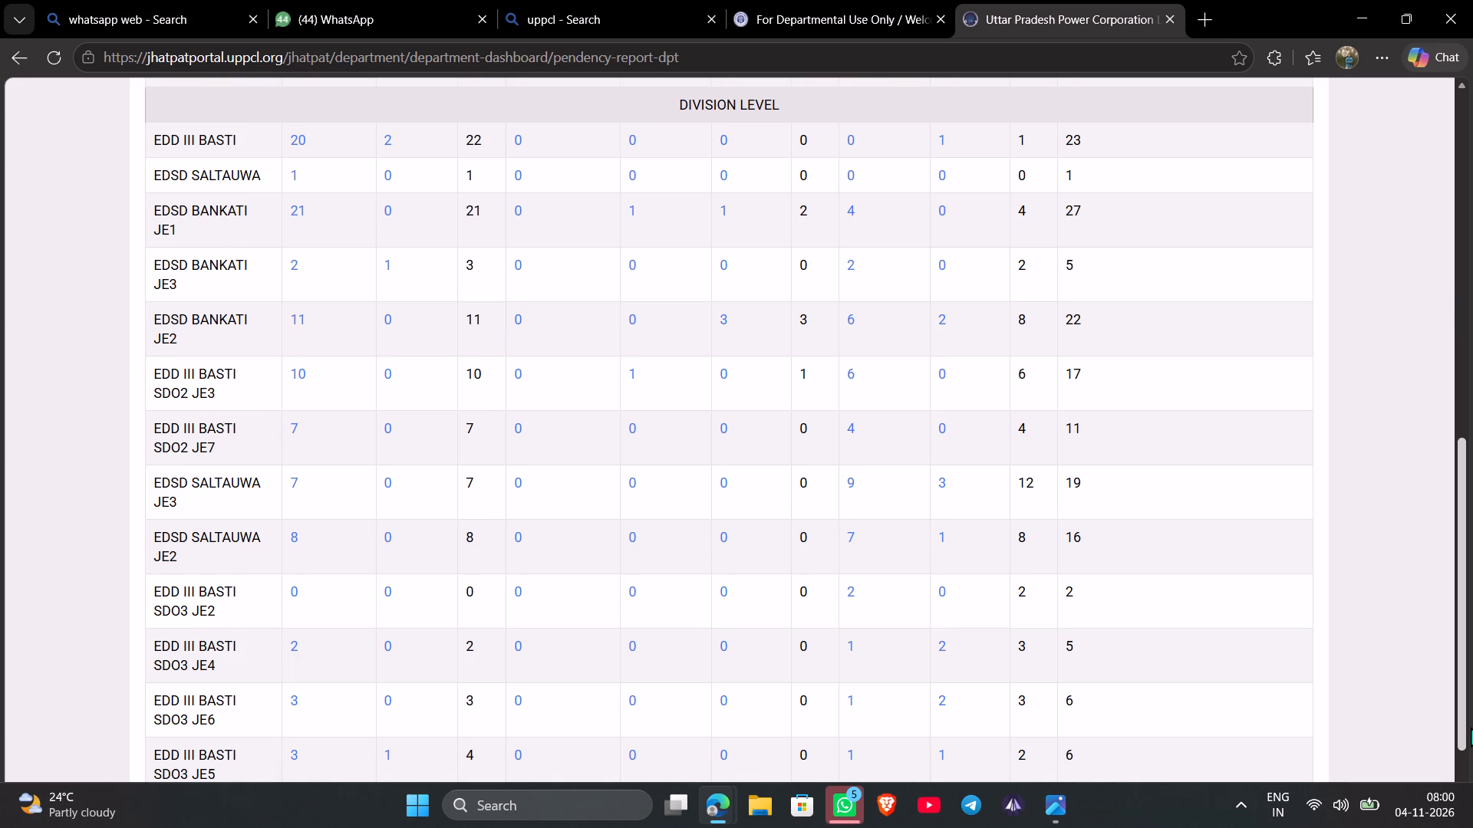
{"action": "left_click_drag", "start_coordinate": [1471, 727], "coordinate": [1471, 715]}
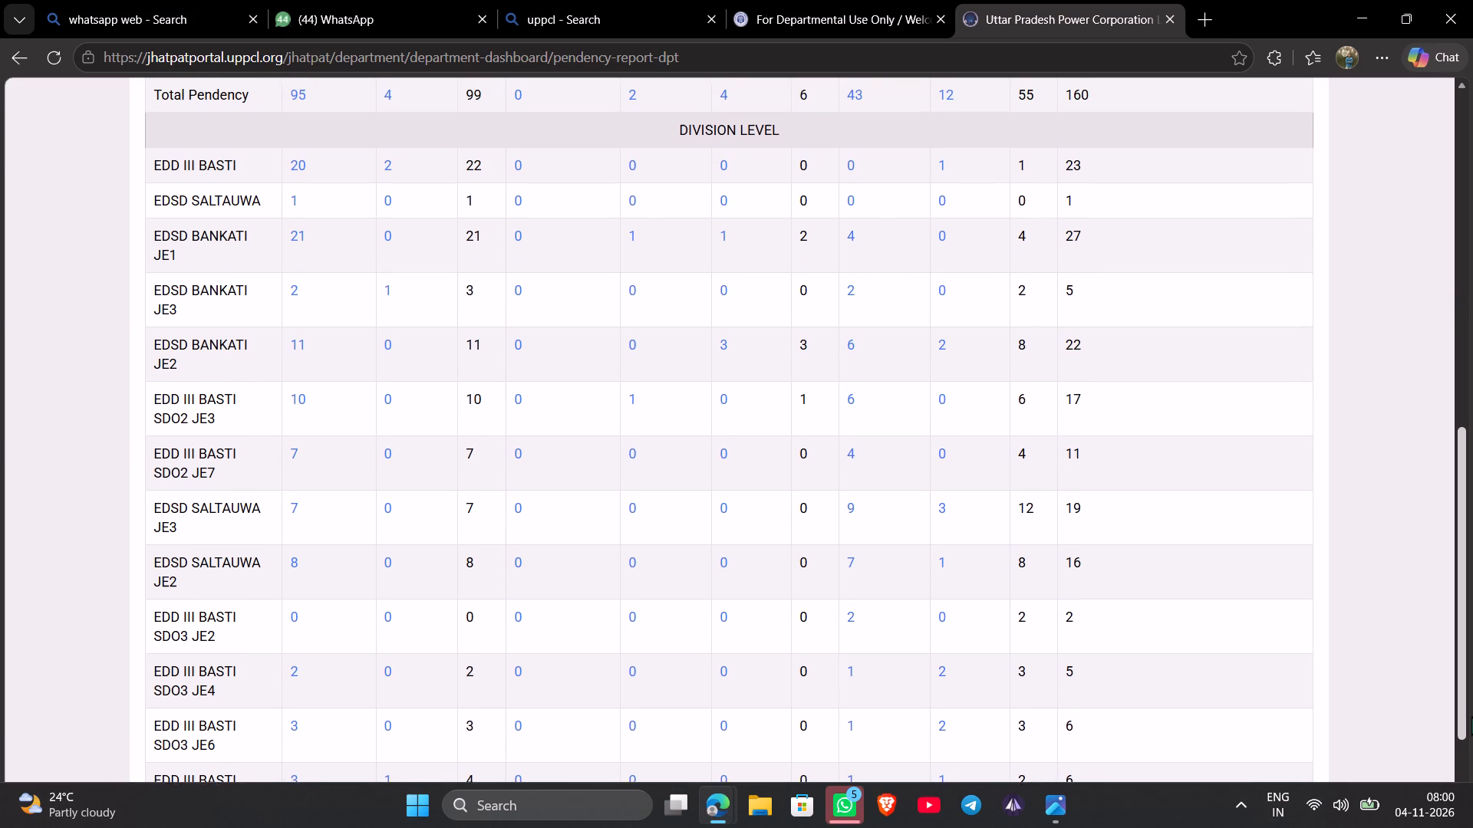
{"action": "left_click_drag", "start_coordinate": [1471, 715], "coordinate": [1468, 597]}
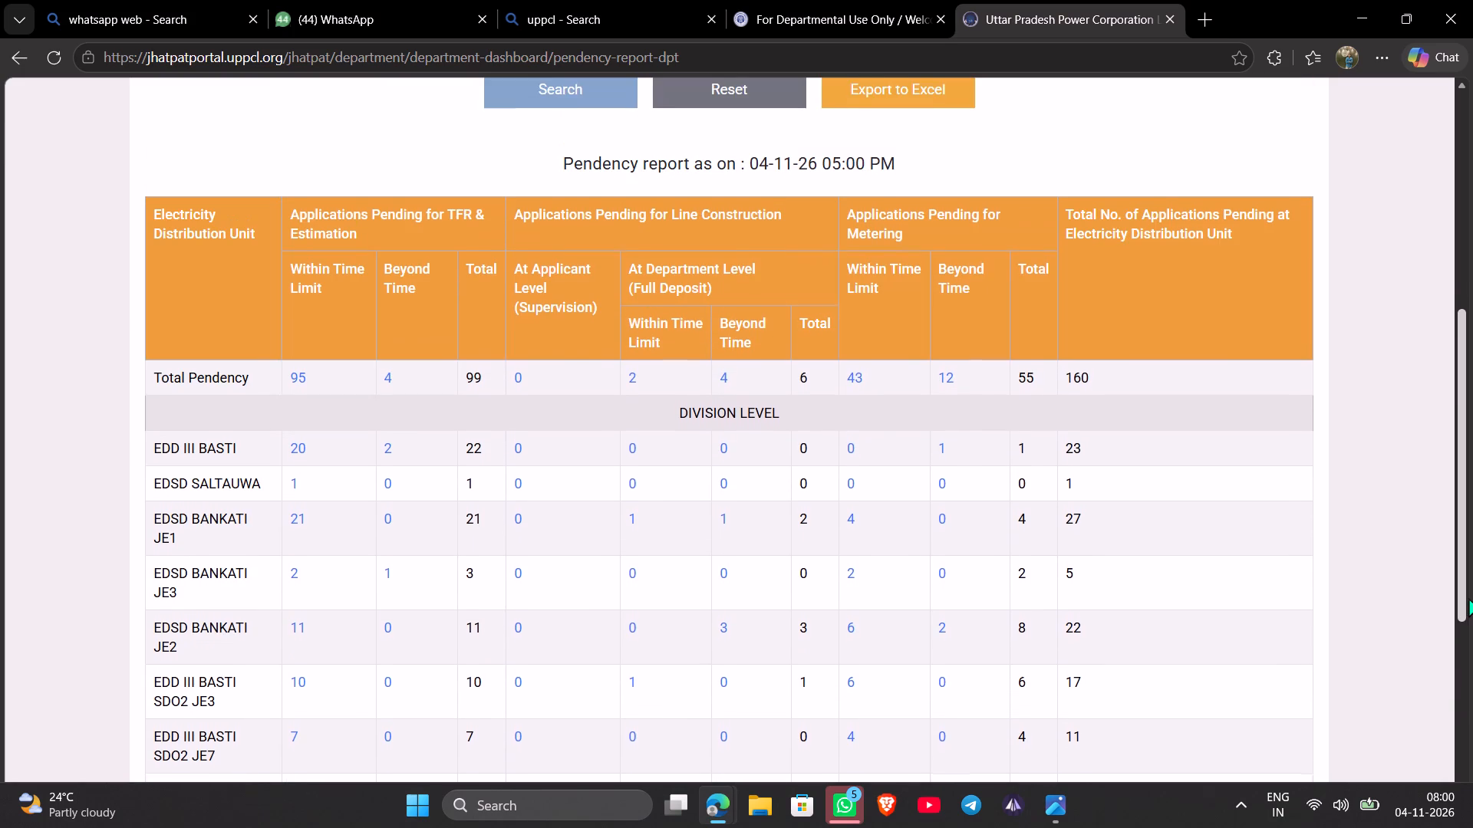
{"action": "left_click_drag", "start_coordinate": [1468, 597], "coordinate": [1443, 630]}
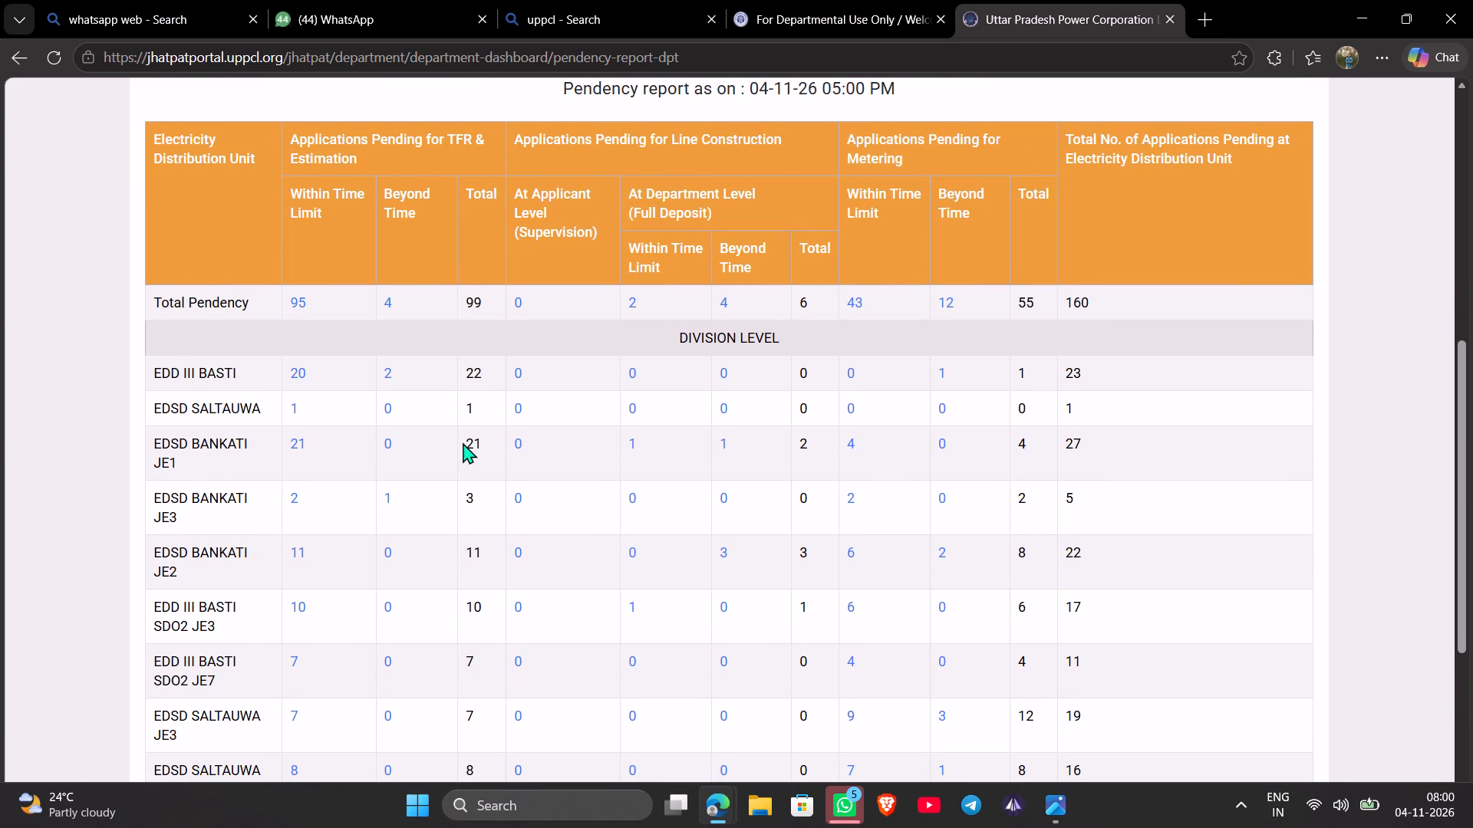
{"action": "left_click", "coordinate": [299, 365]}
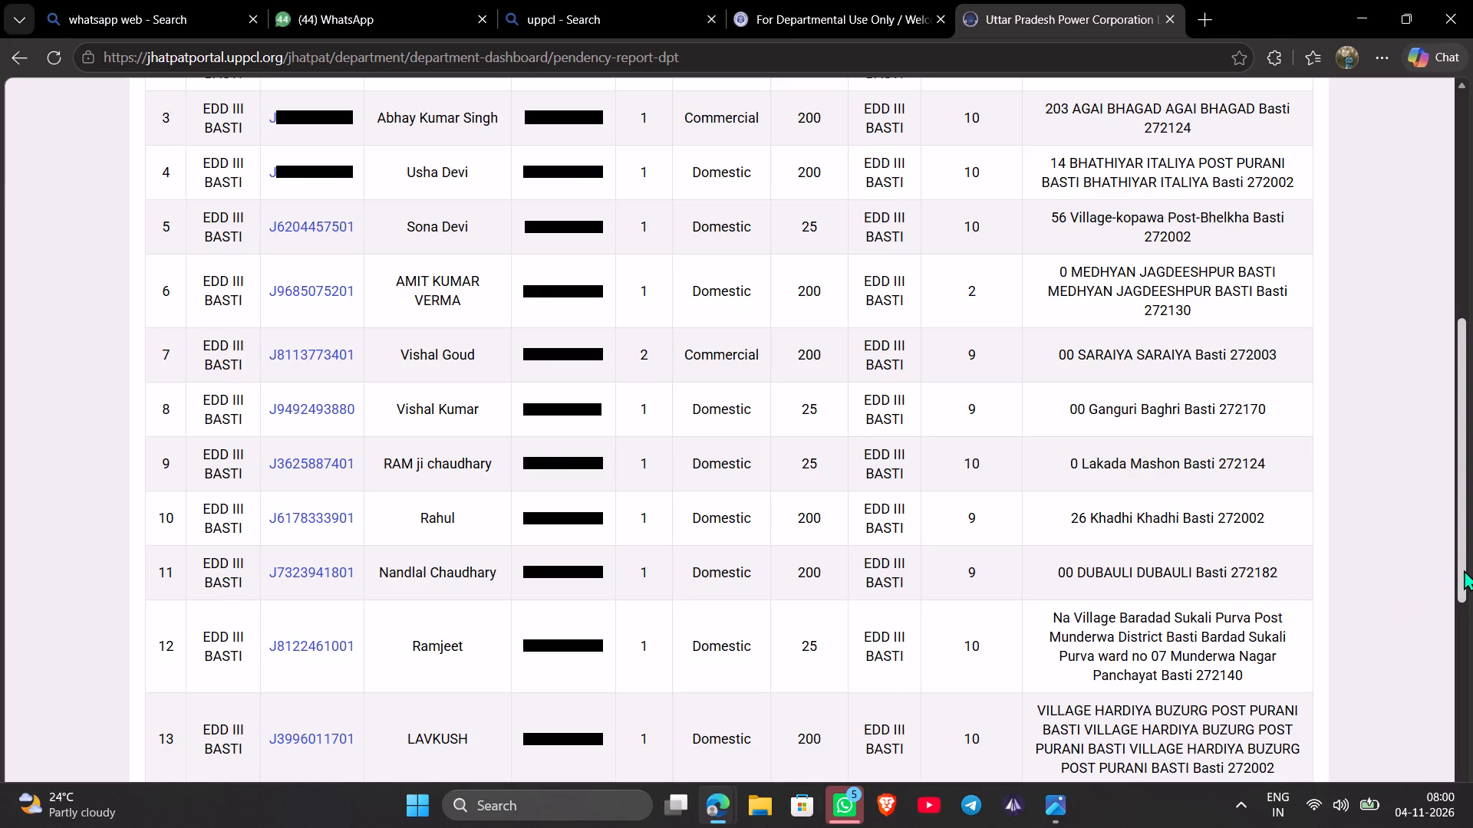
{"action": "left_click_drag", "start_coordinate": [1464, 570], "coordinate": [1472, 780]}
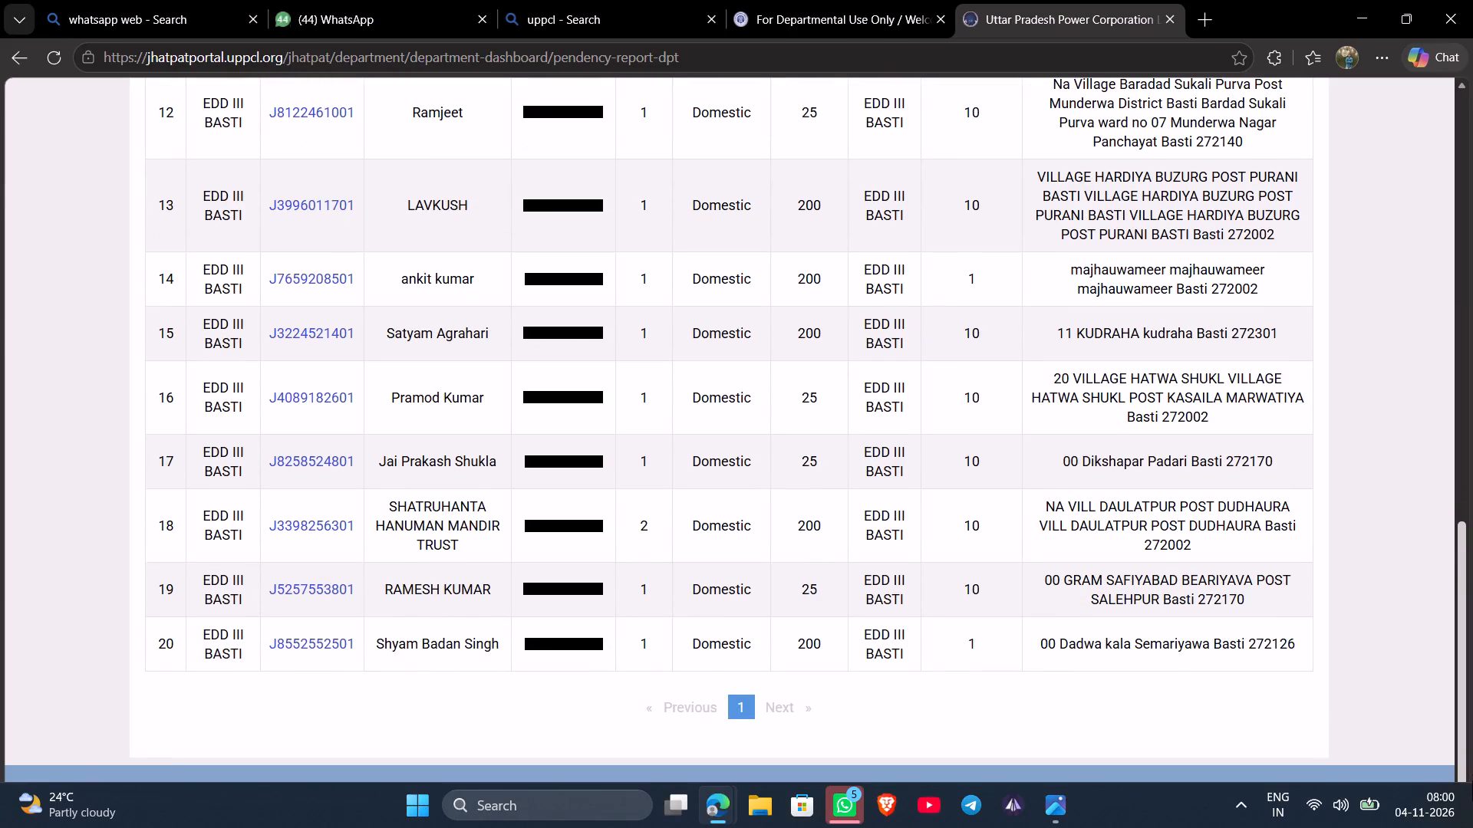
{"action": "left_click_drag", "start_coordinate": [1472, 780], "coordinate": [1472, 691]}
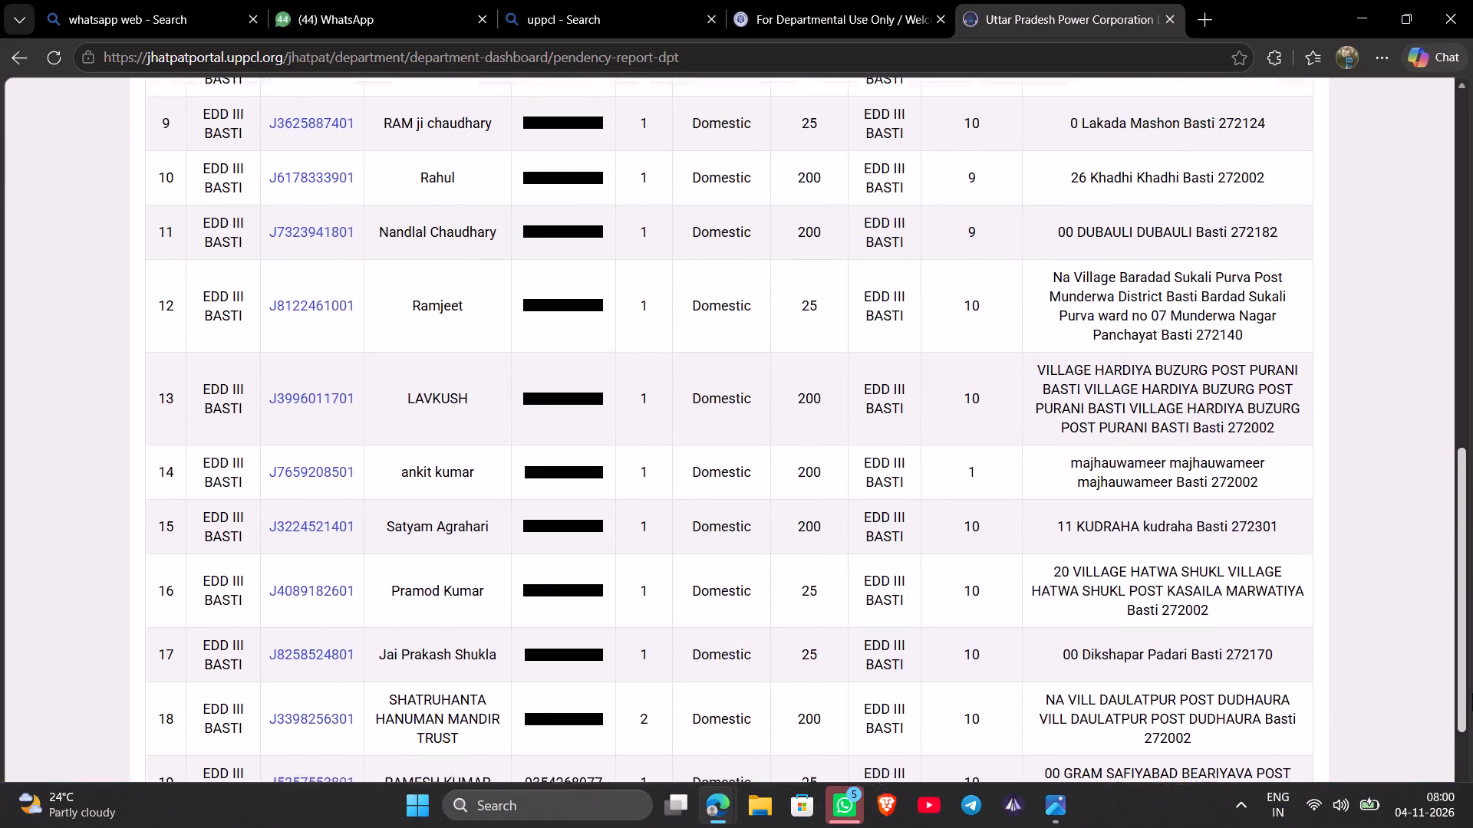
{"action": "left_click_drag", "start_coordinate": [1472, 691], "coordinate": [1472, 544]}
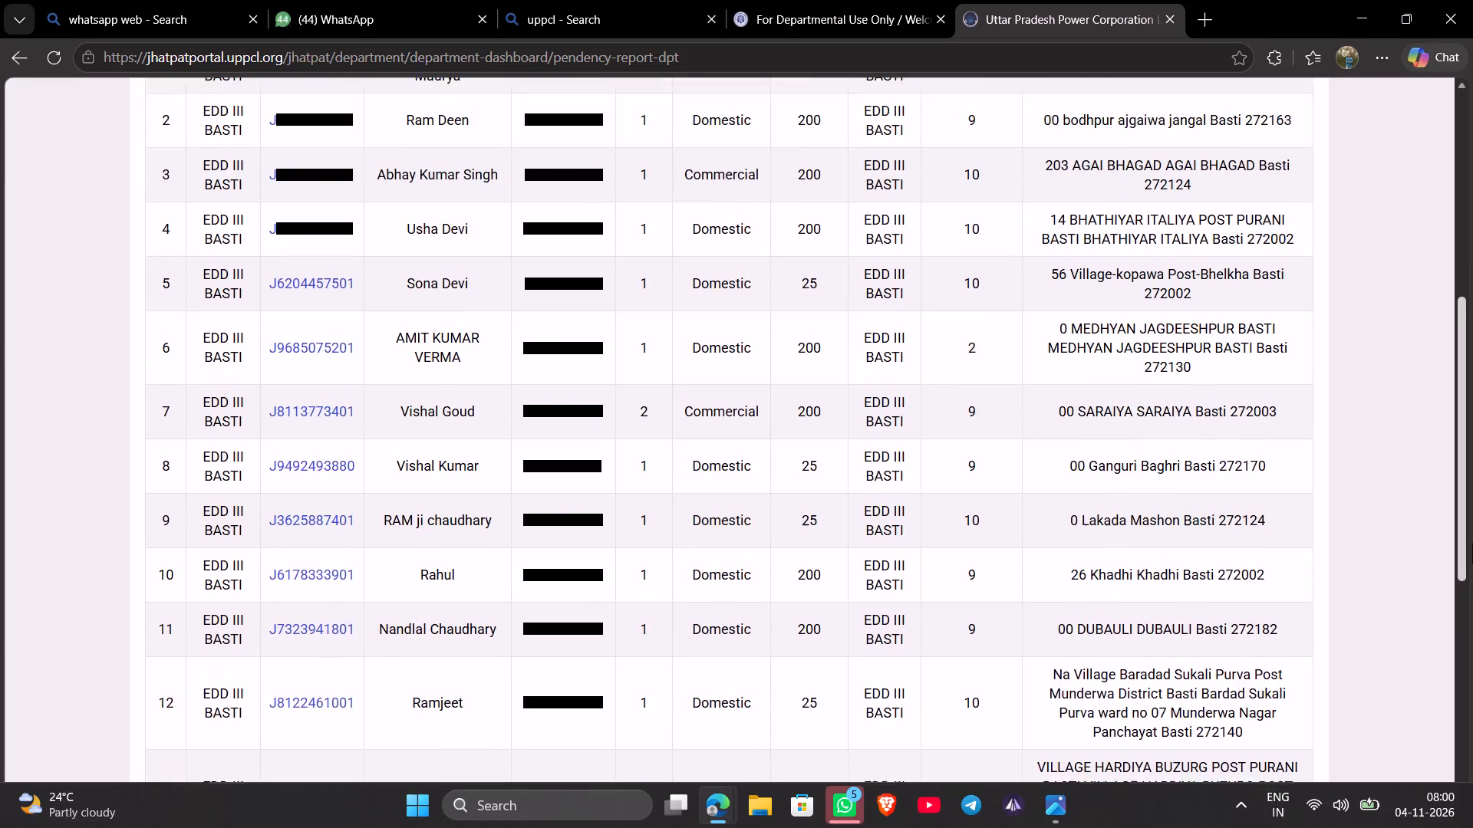
{"action": "left_click_drag", "start_coordinate": [1472, 544], "coordinate": [1472, 805]}
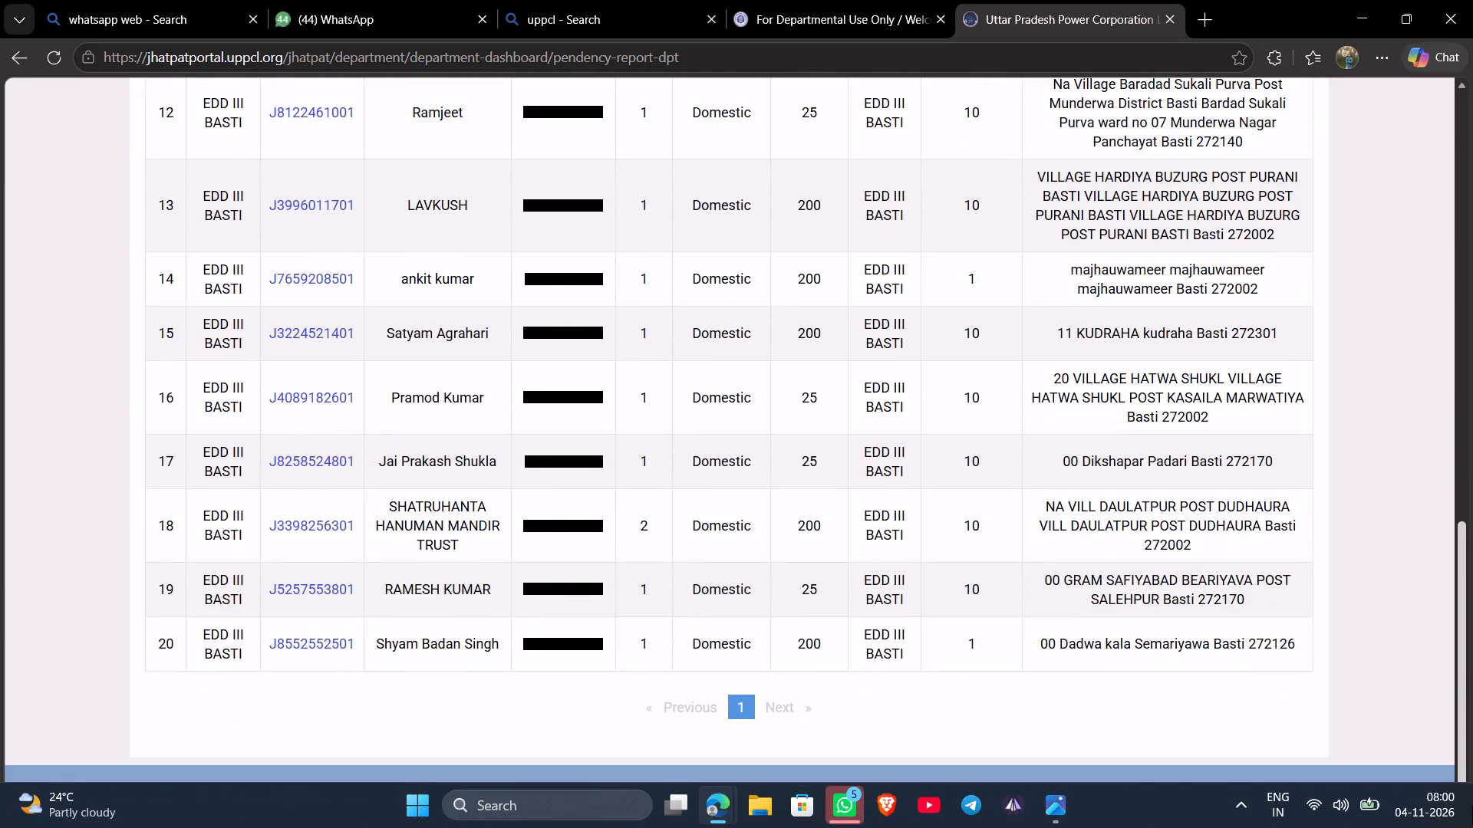
{"action": "left_click_drag", "start_coordinate": [1472, 805], "coordinate": [1461, 582]}
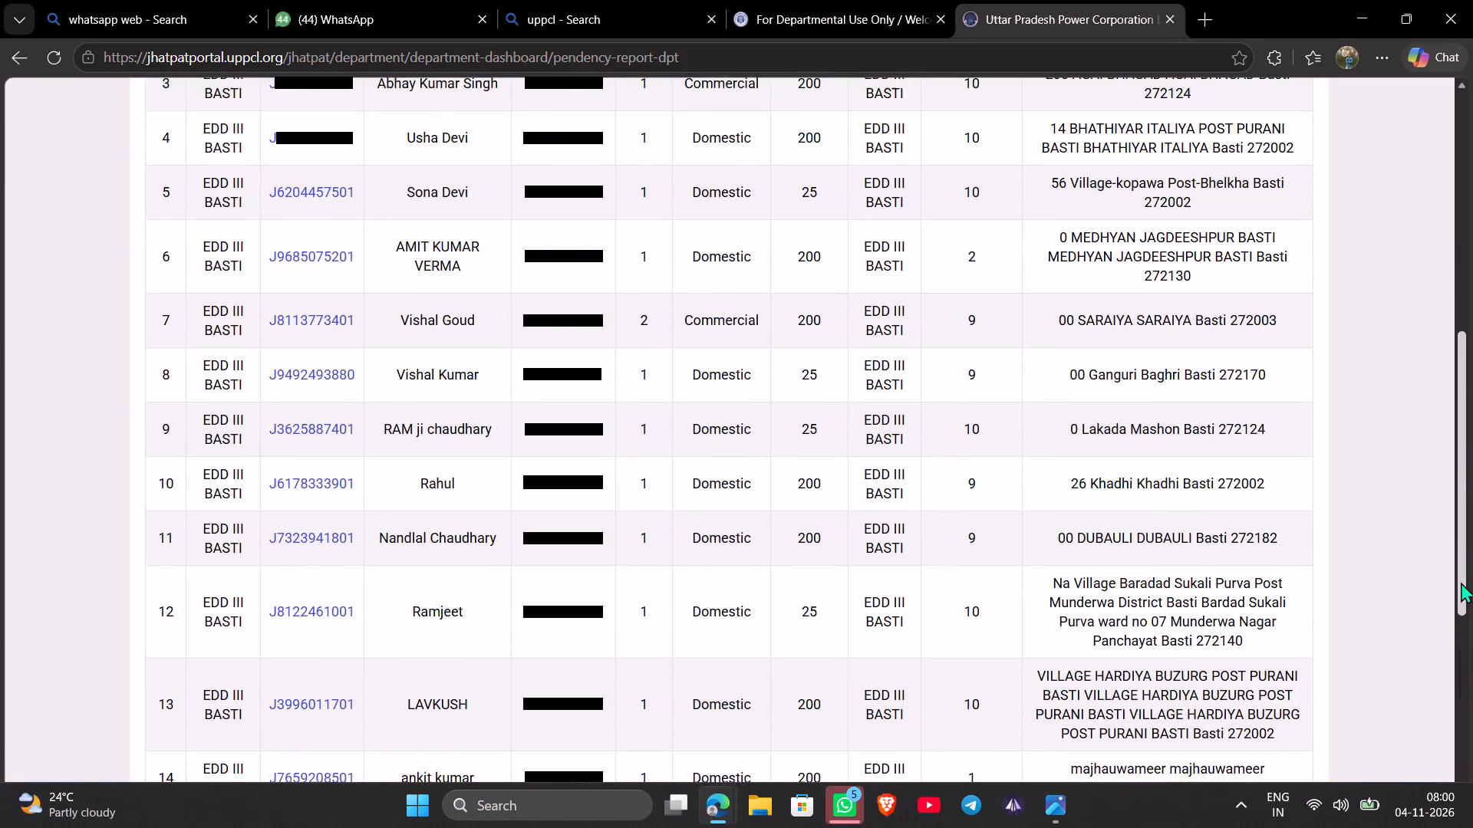
{"action": "left_click_drag", "start_coordinate": [1461, 582], "coordinate": [1386, 454]}
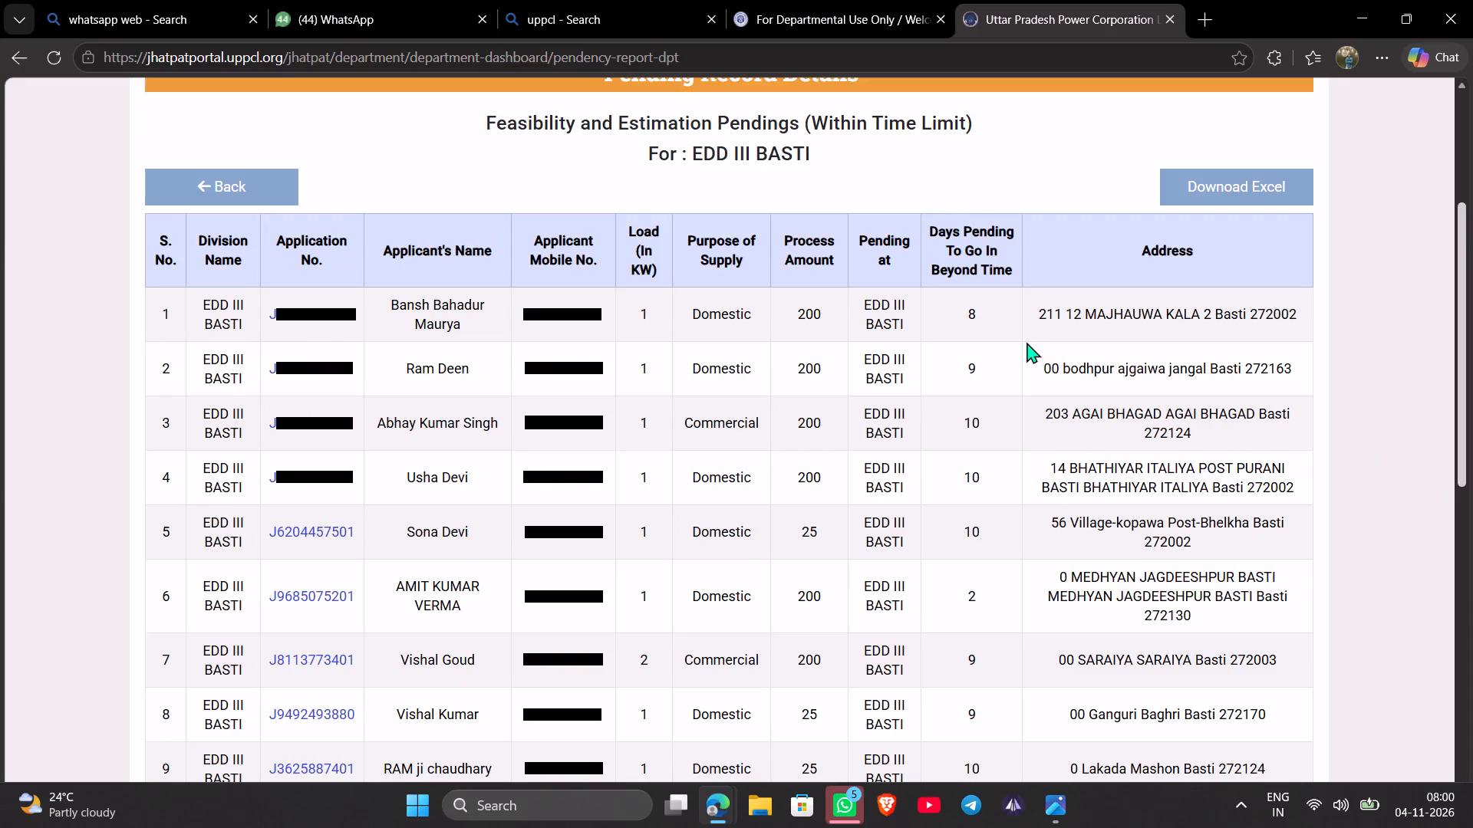
{"action": "left_click", "coordinate": [263, 190]}
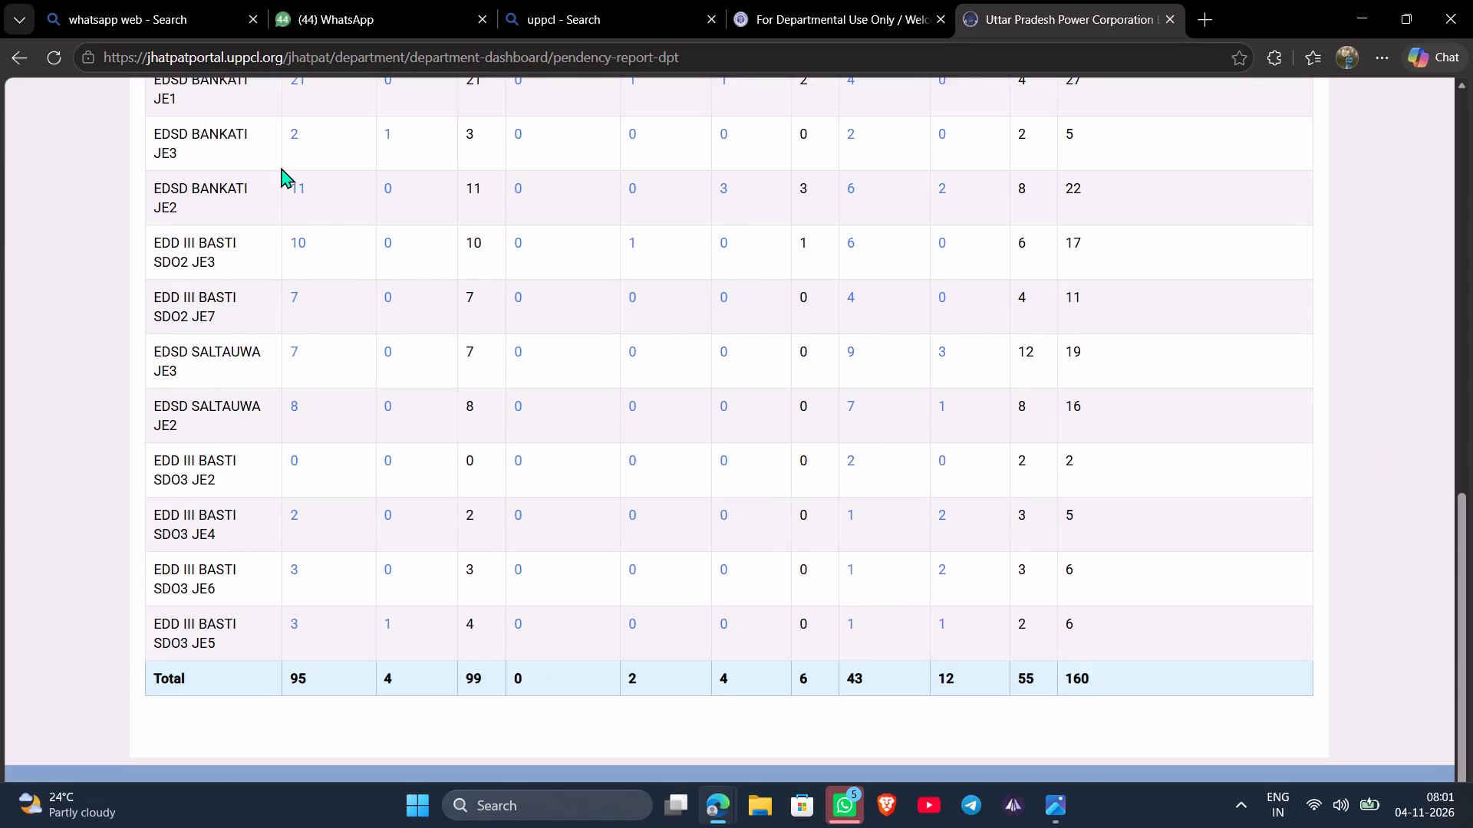
Open EDSD SALTAUWA's within-time-limit records pending for TFR & Estimation, and return to the Pendency Report.
{"action": "left_click_drag", "start_coordinate": [281, 167], "coordinate": [298, 113]}
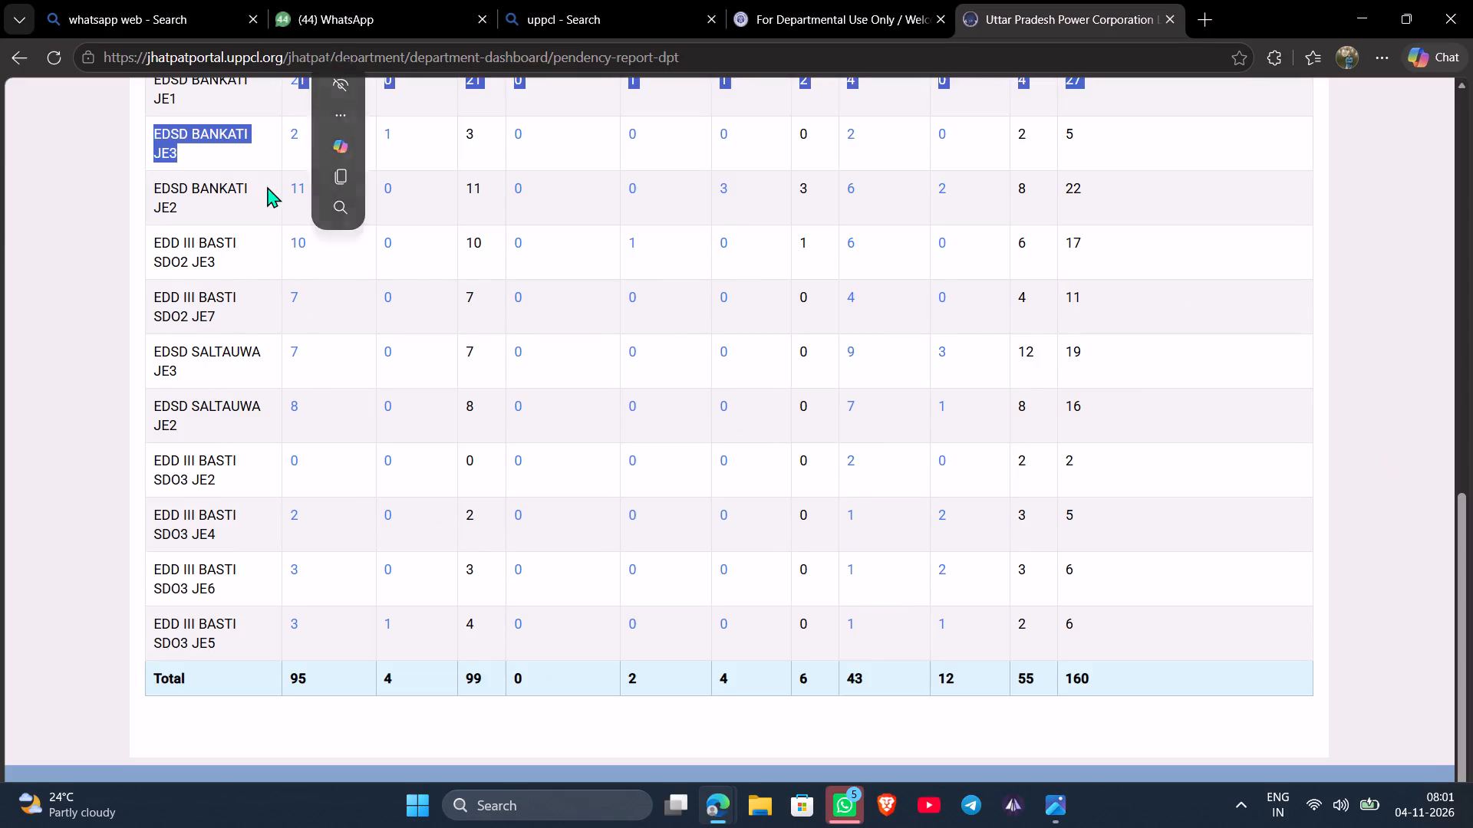
{"action": "double_click", "coordinate": [267, 186]}
{"action": "key", "text": "Up"}
{"action": "key", "text": "Up"}
{"action": "key", "text": "Up"}
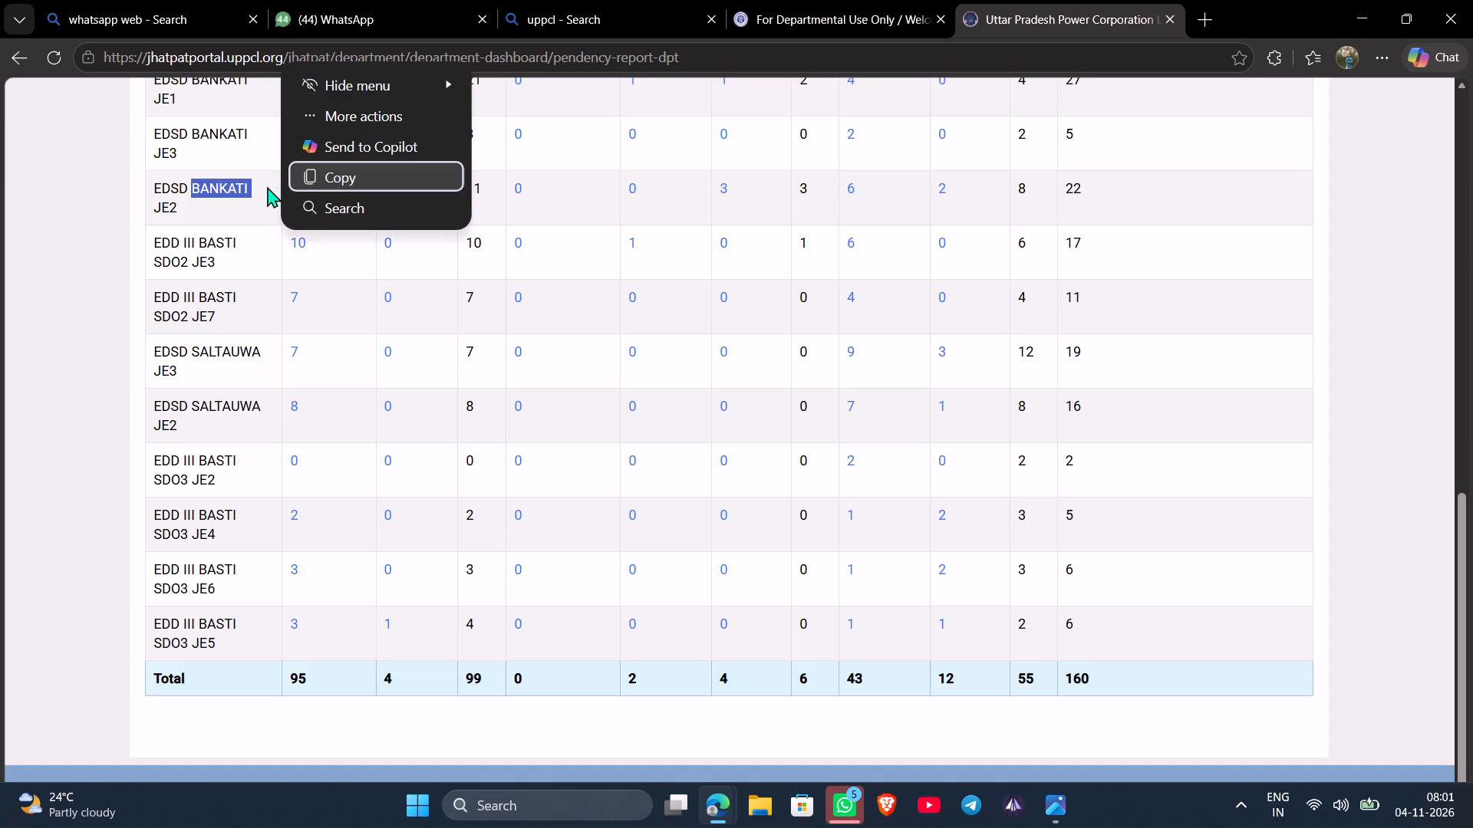
{"action": "left_click", "coordinate": [813, 330]}
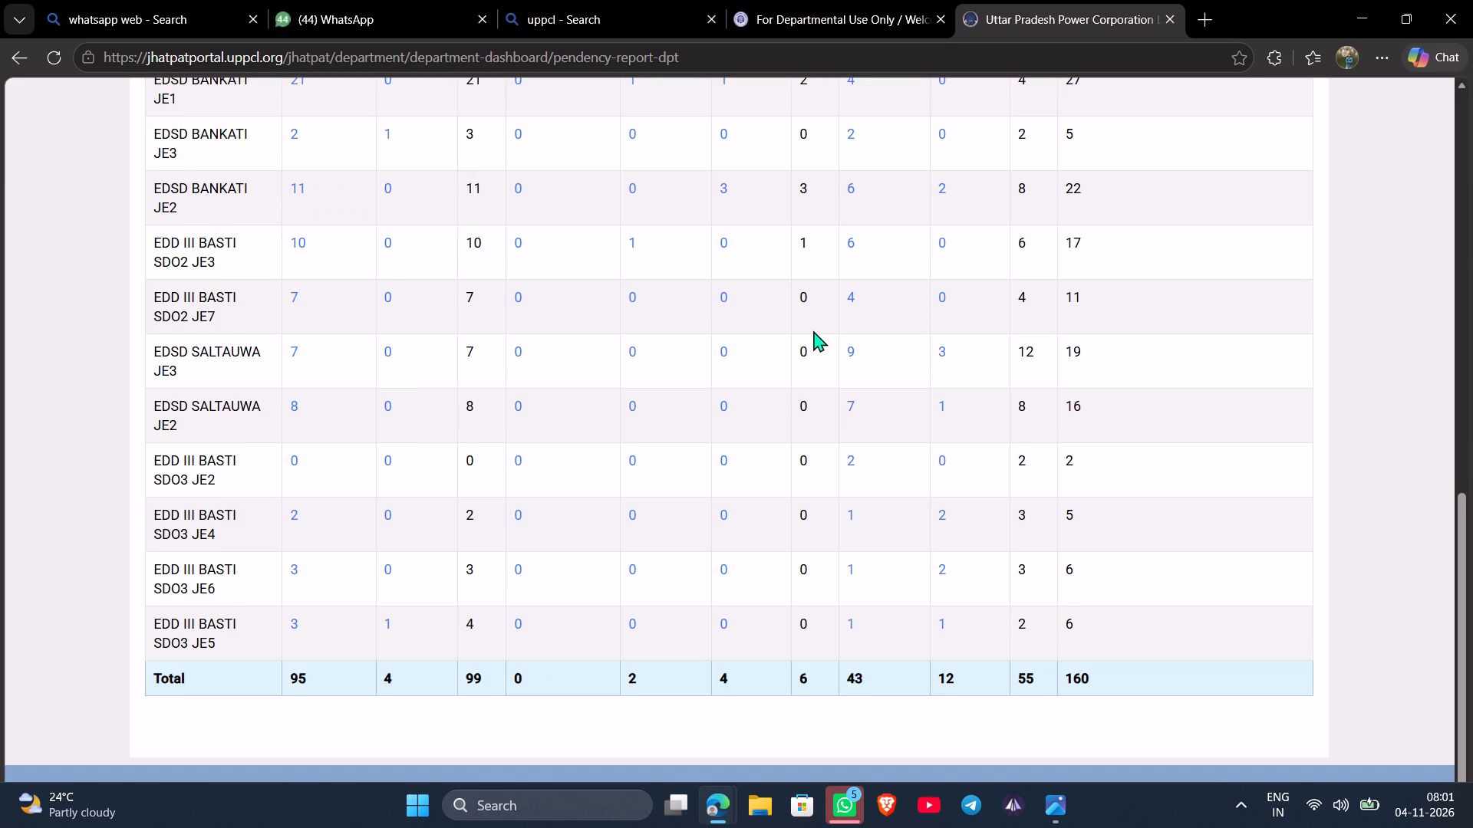
{"action": "key", "text": "Up"}
{"action": "key", "text": "Up"}
{"action": "key", "text": "Up"}
{"action": "key", "text": "Up"}
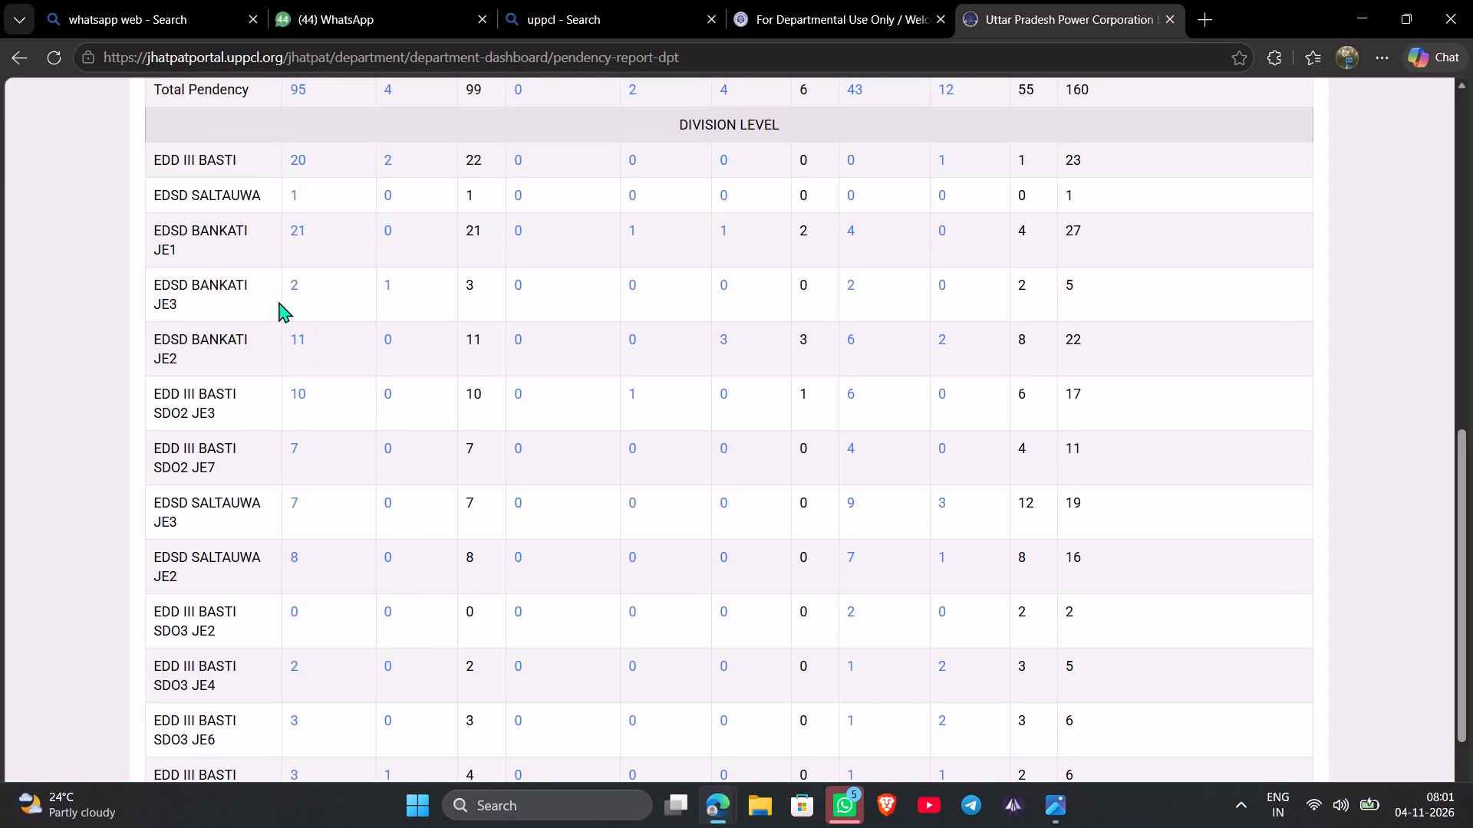
{"action": "left_click", "coordinate": [297, 195]}
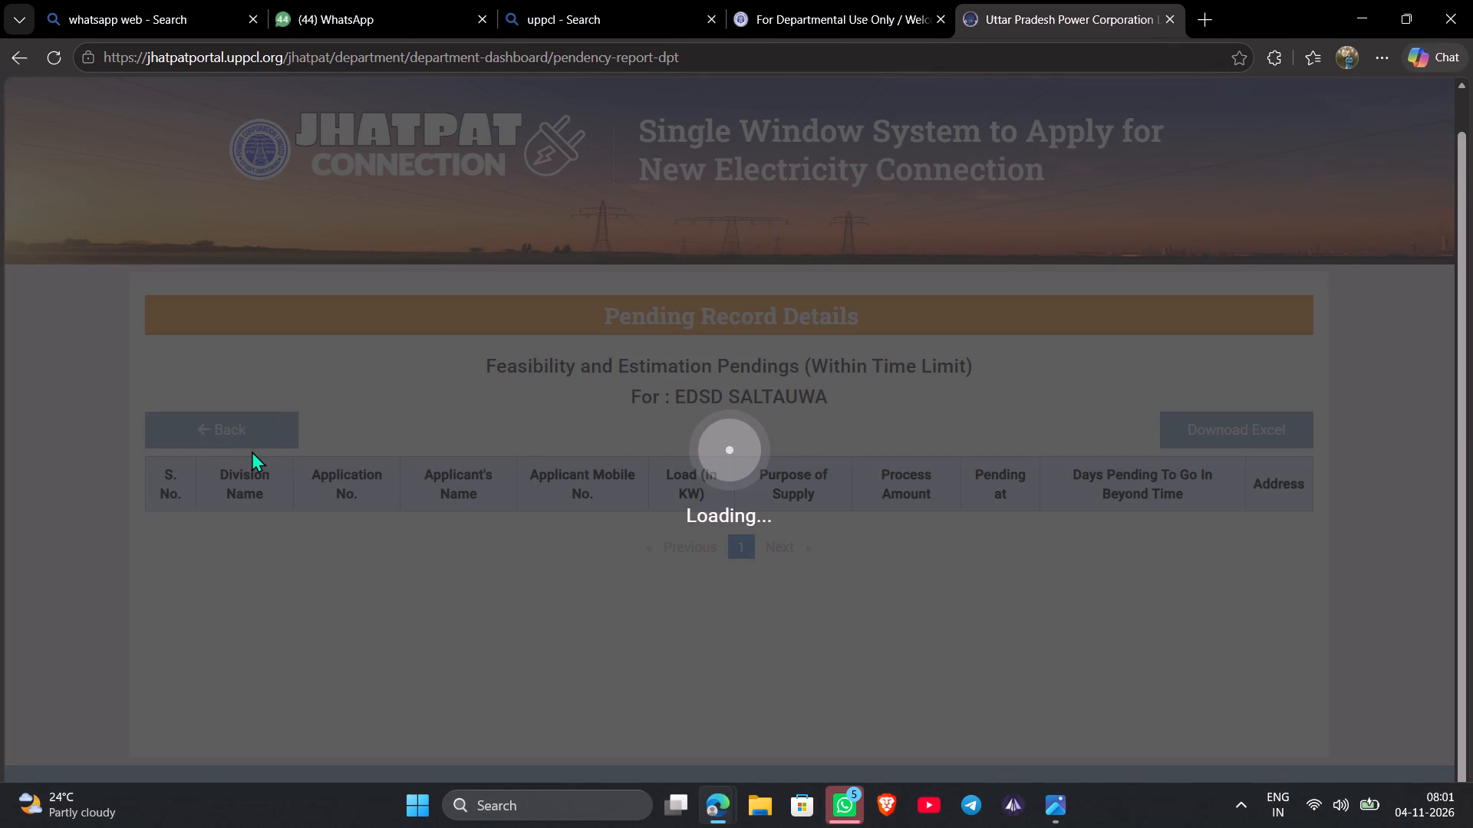
{"action": "left_click", "coordinate": [237, 429]}
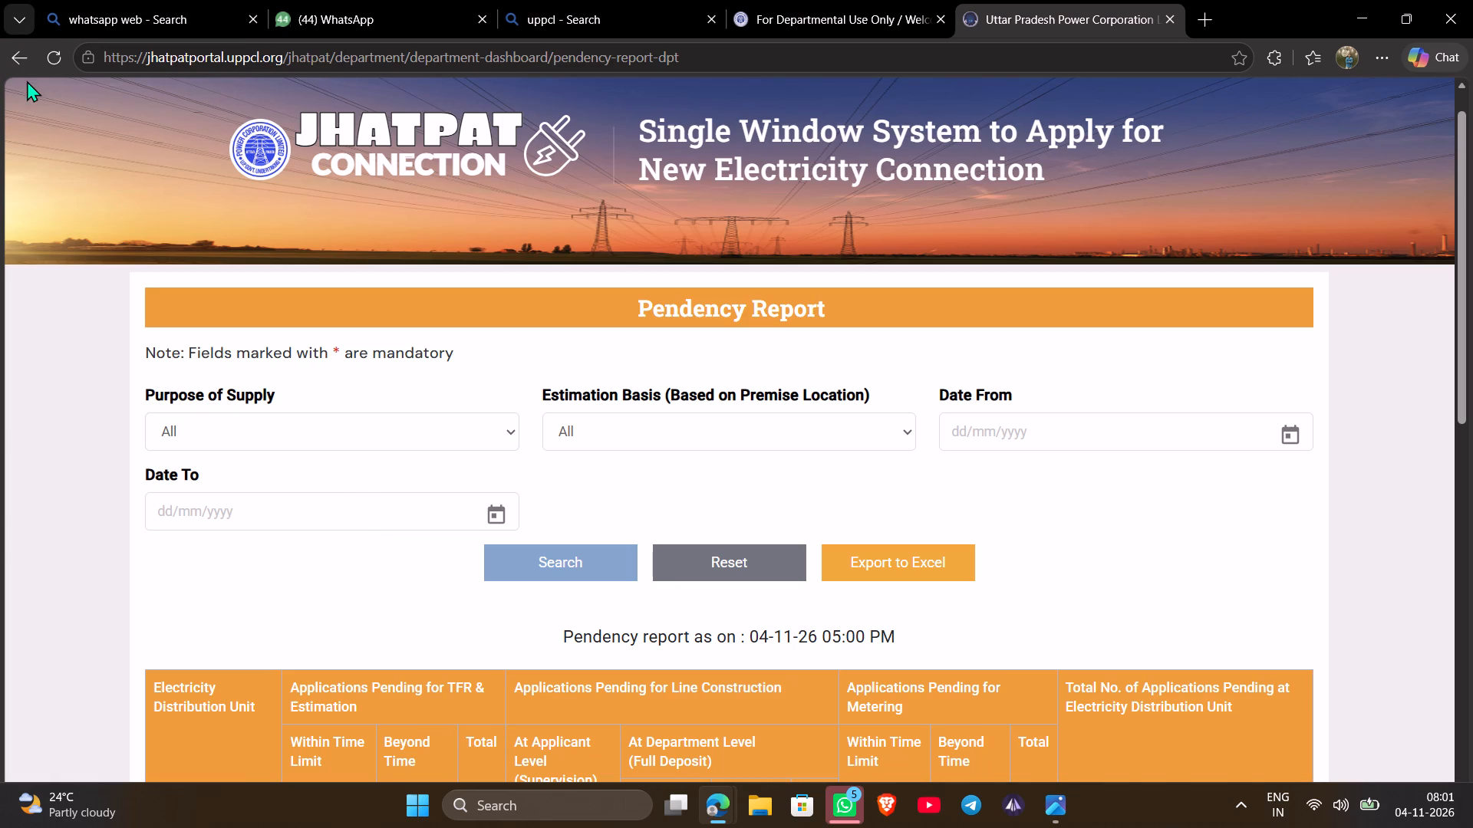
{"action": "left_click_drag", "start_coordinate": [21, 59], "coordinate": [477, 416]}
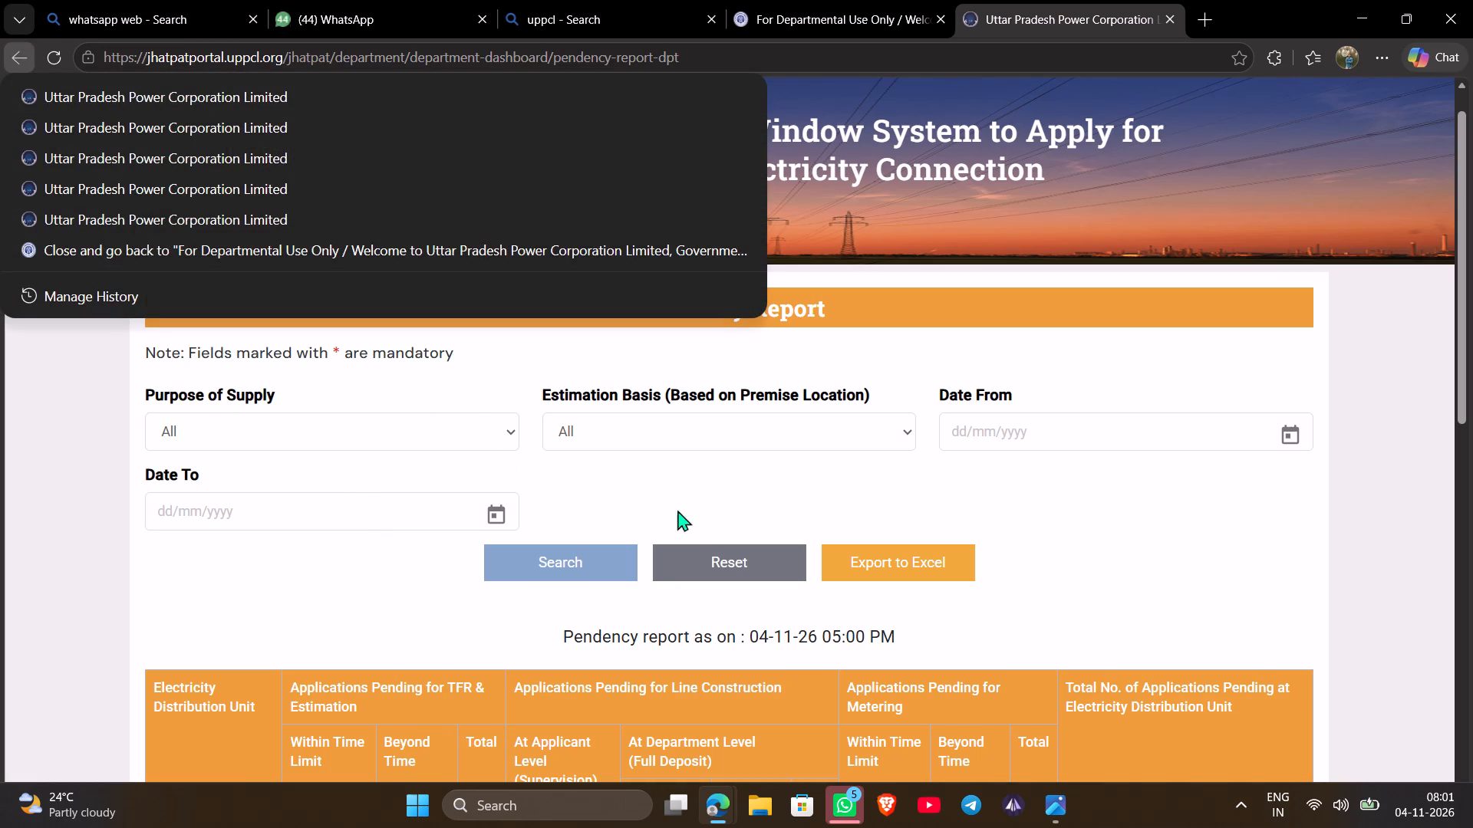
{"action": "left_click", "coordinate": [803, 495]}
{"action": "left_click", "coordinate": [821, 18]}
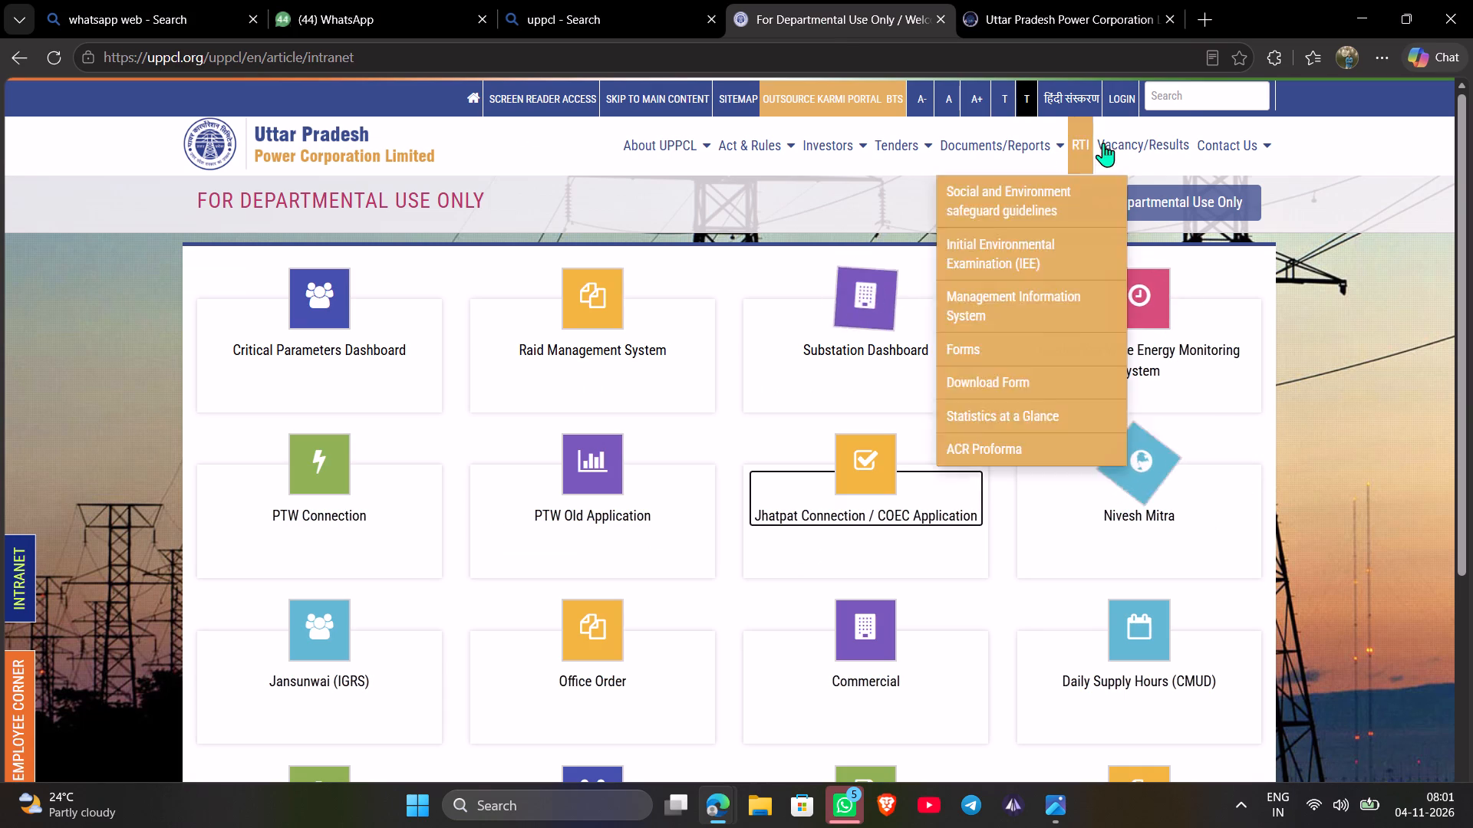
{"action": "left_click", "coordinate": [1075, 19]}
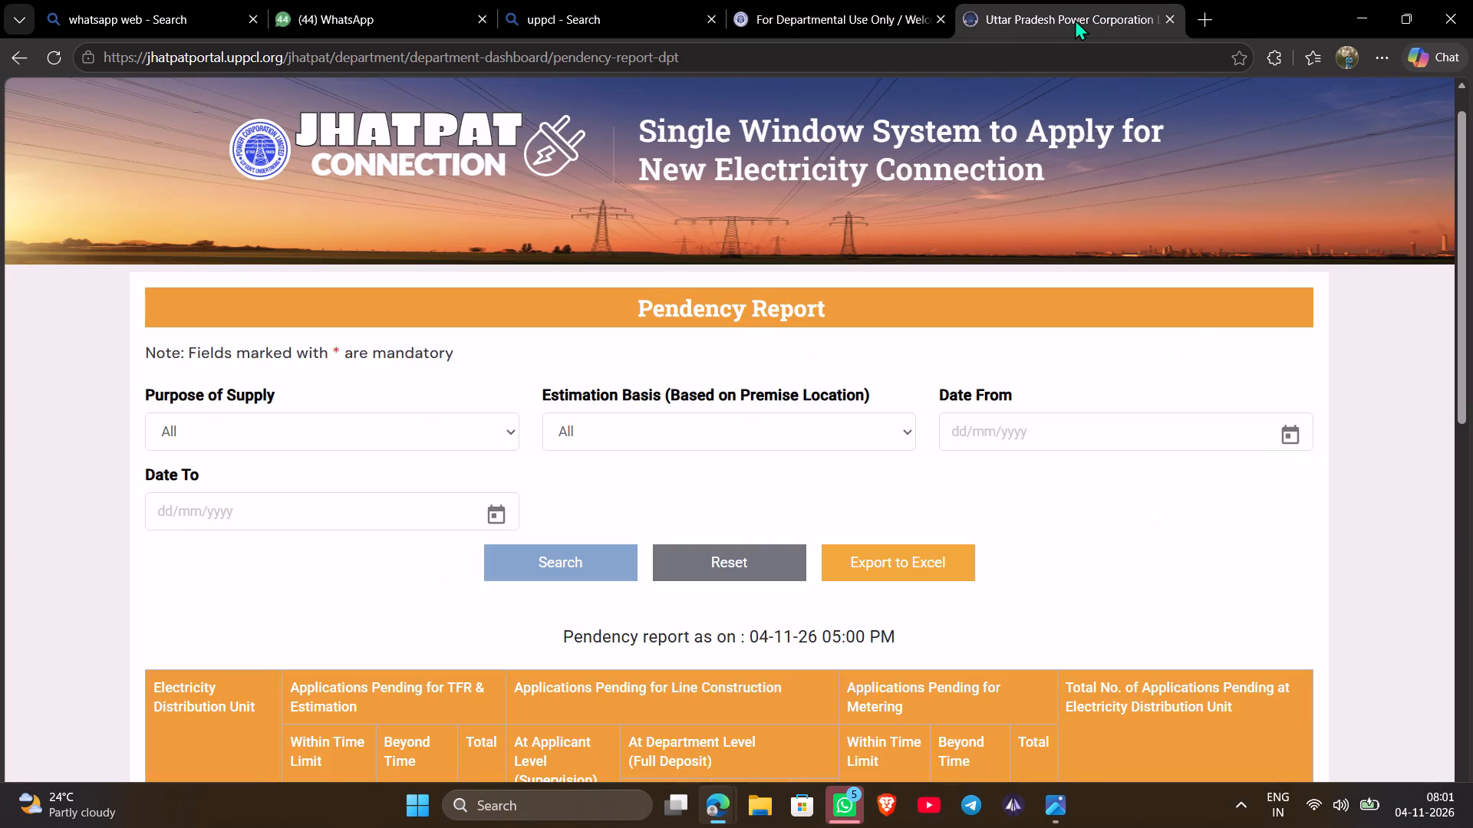
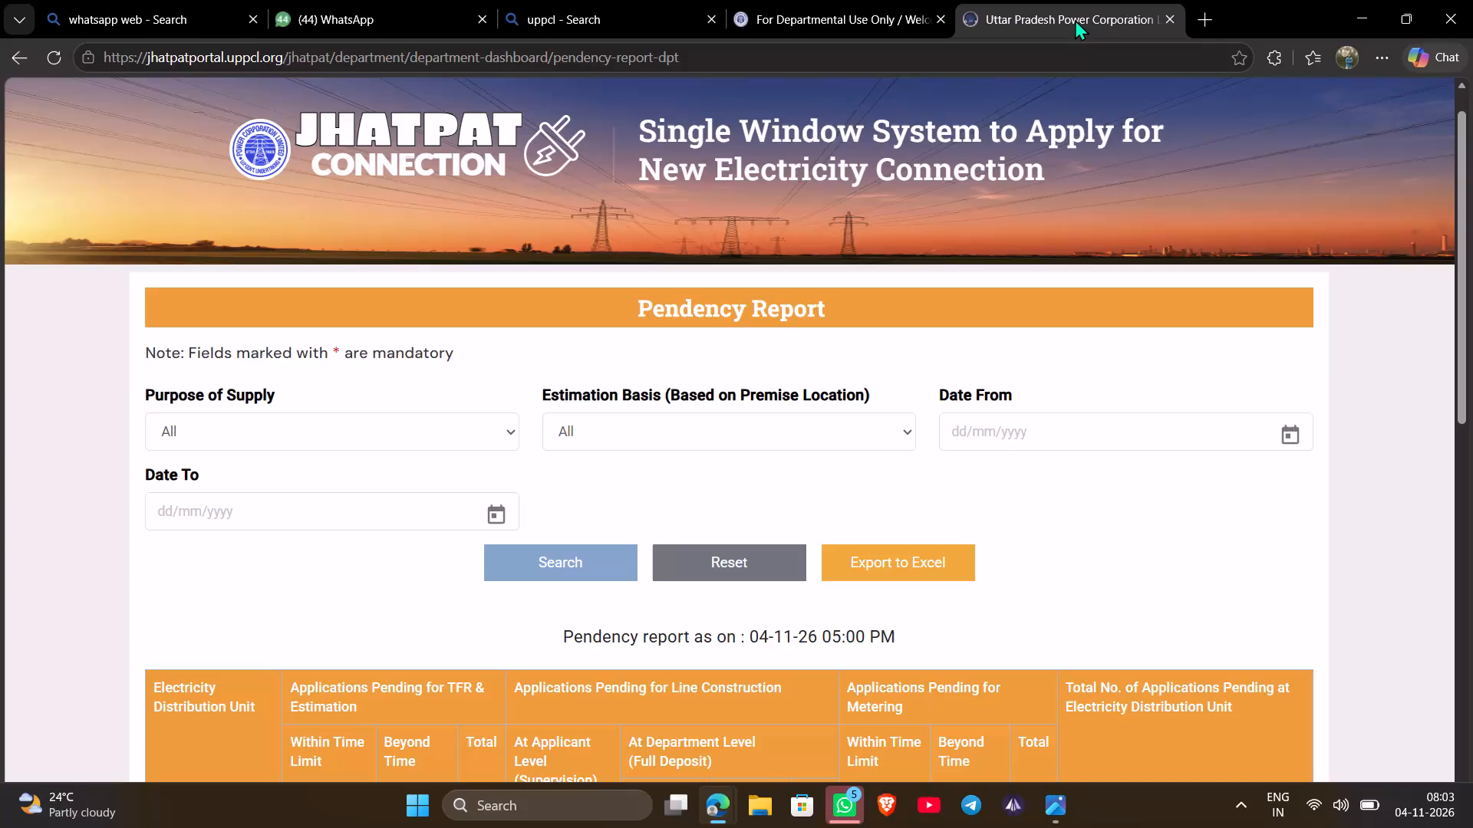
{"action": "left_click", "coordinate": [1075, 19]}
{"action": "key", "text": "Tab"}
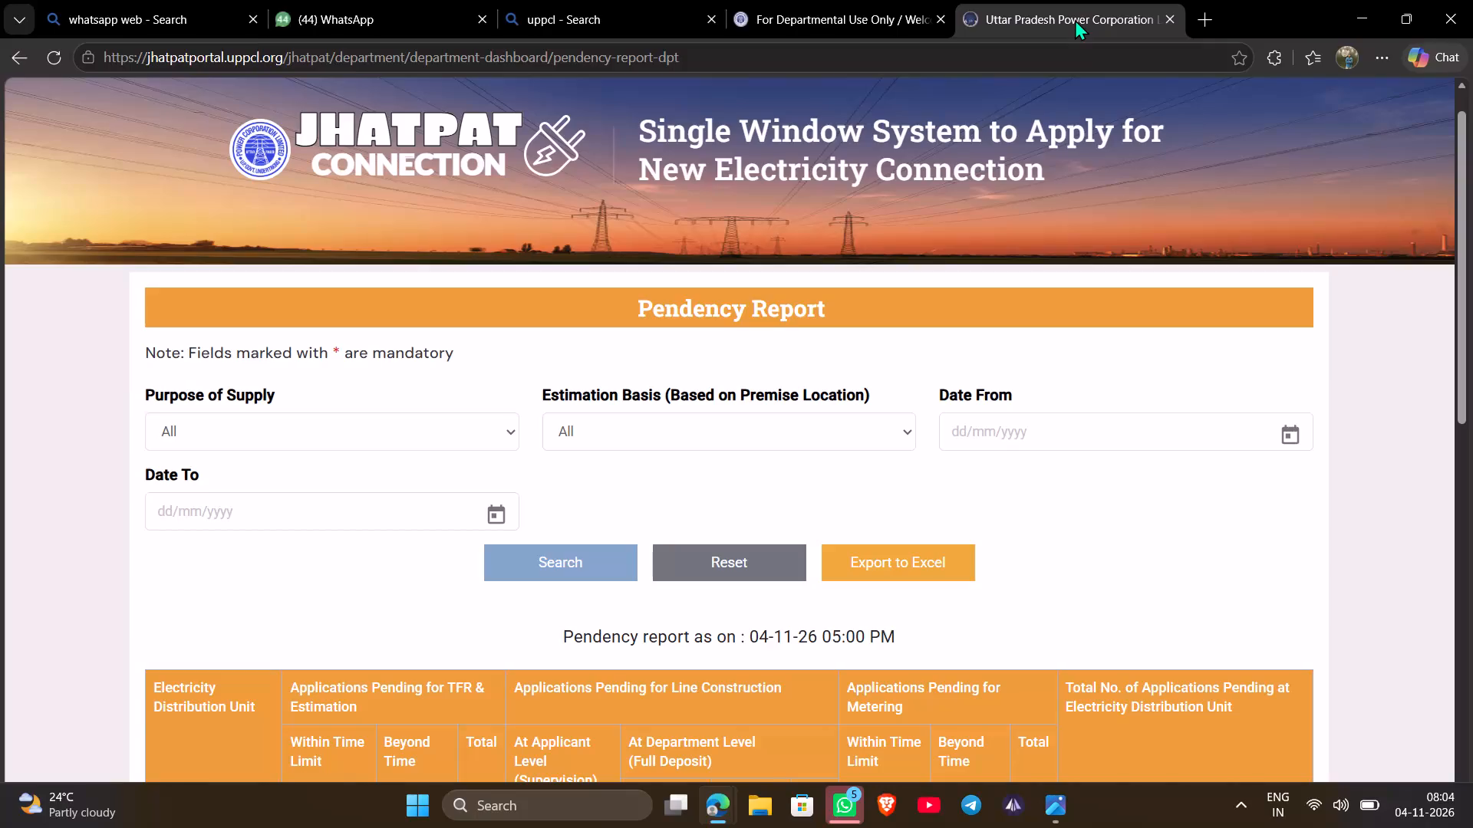
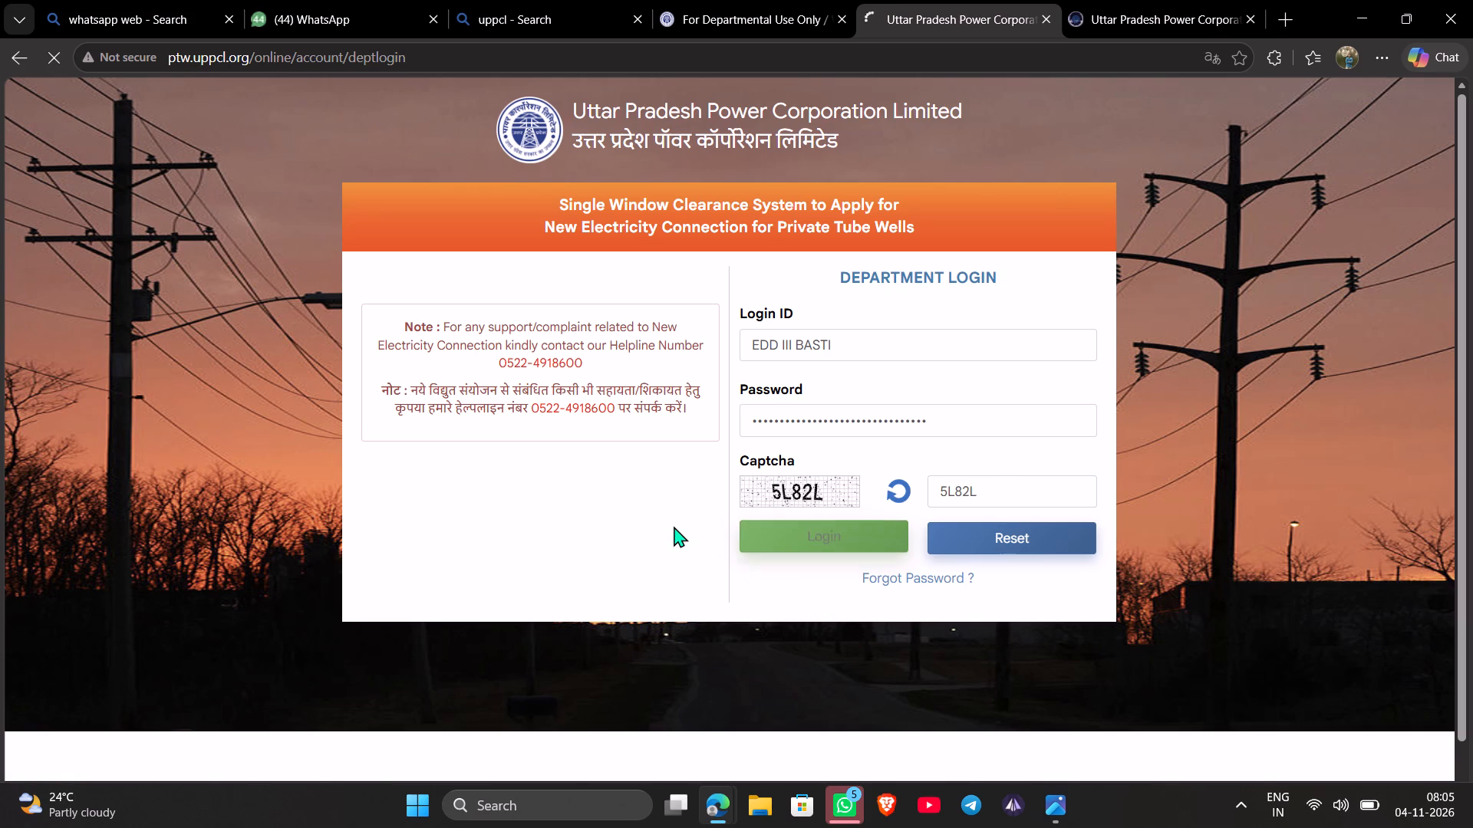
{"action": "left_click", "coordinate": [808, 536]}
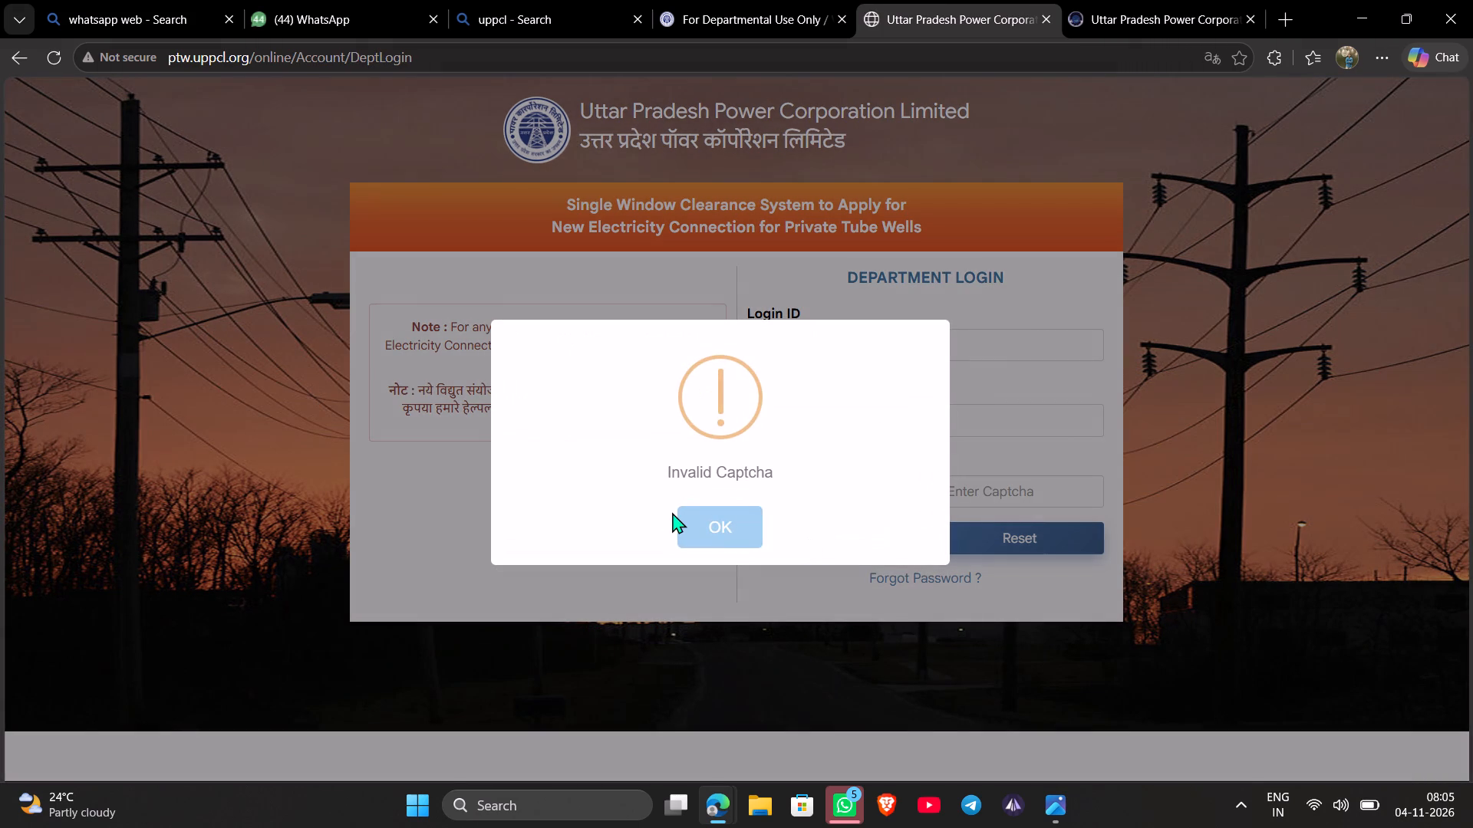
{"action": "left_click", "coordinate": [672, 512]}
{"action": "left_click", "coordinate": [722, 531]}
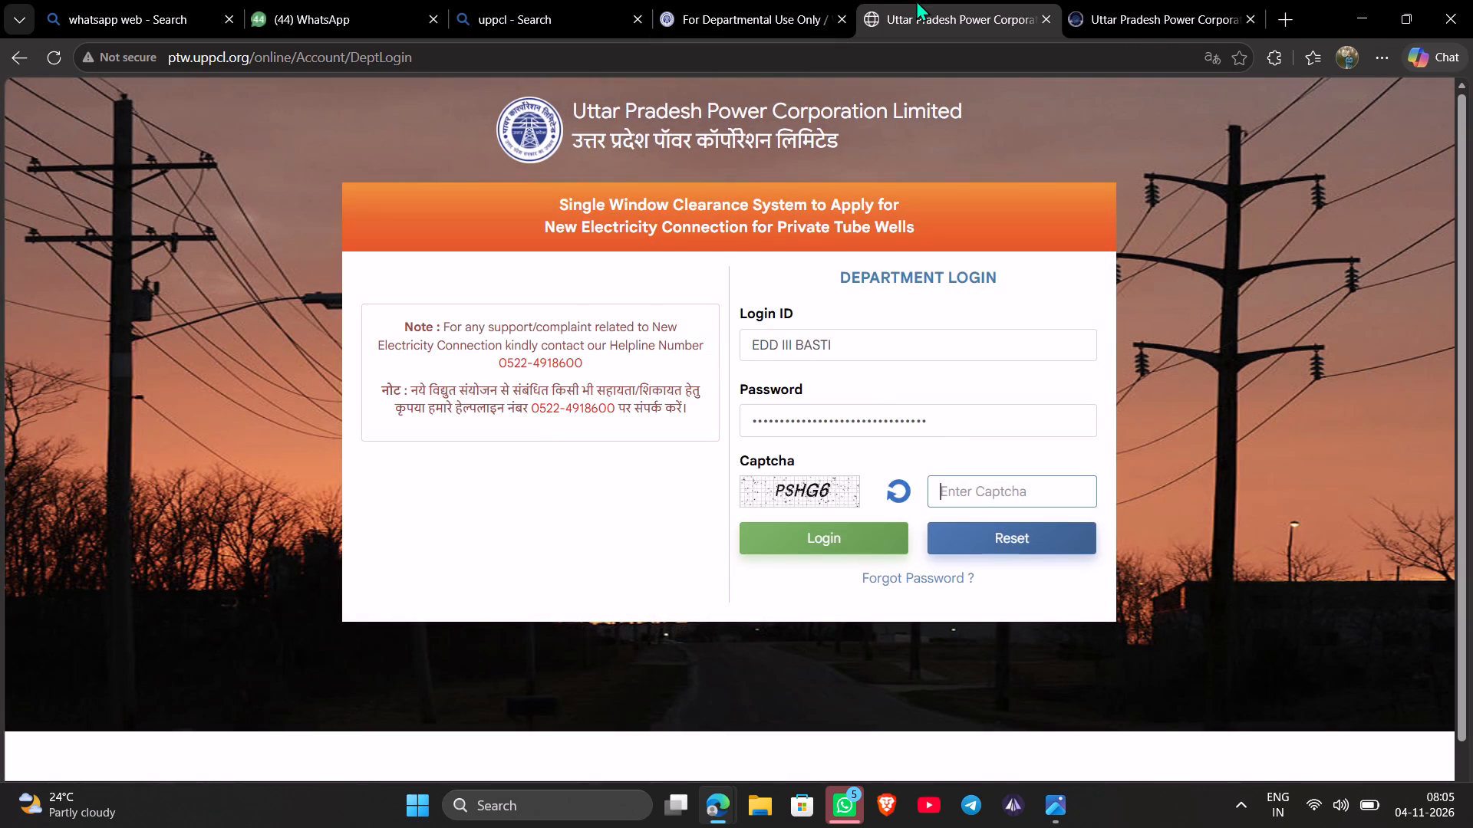
Close the Private Tube Wells login, Jhatpat Pendency Report and uppcl search pages, keeping the departmental-use page open.
{"action": "left_click", "coordinate": [1041, 17]}
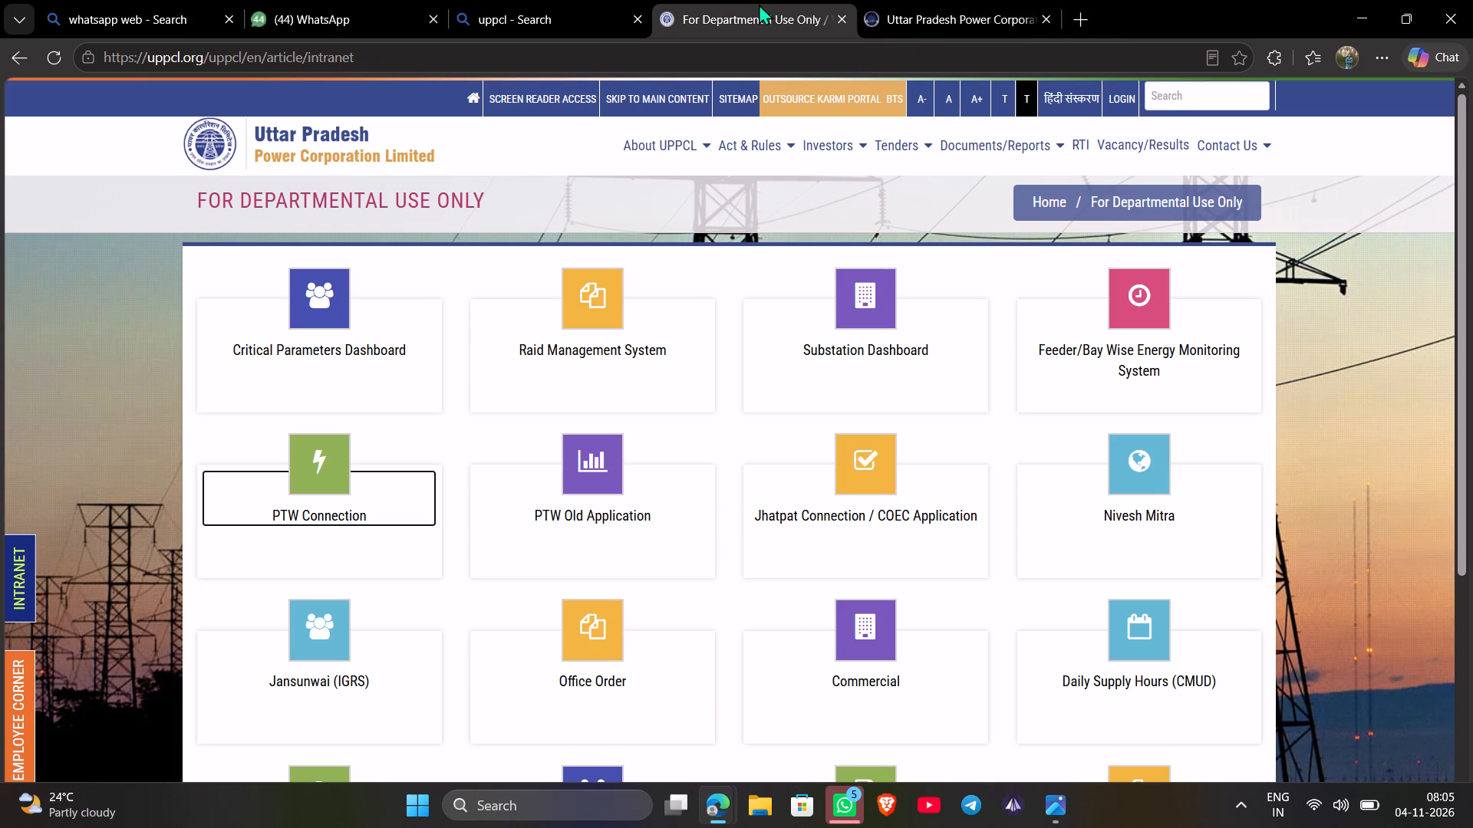
{"action": "left_click", "coordinate": [947, 22]}
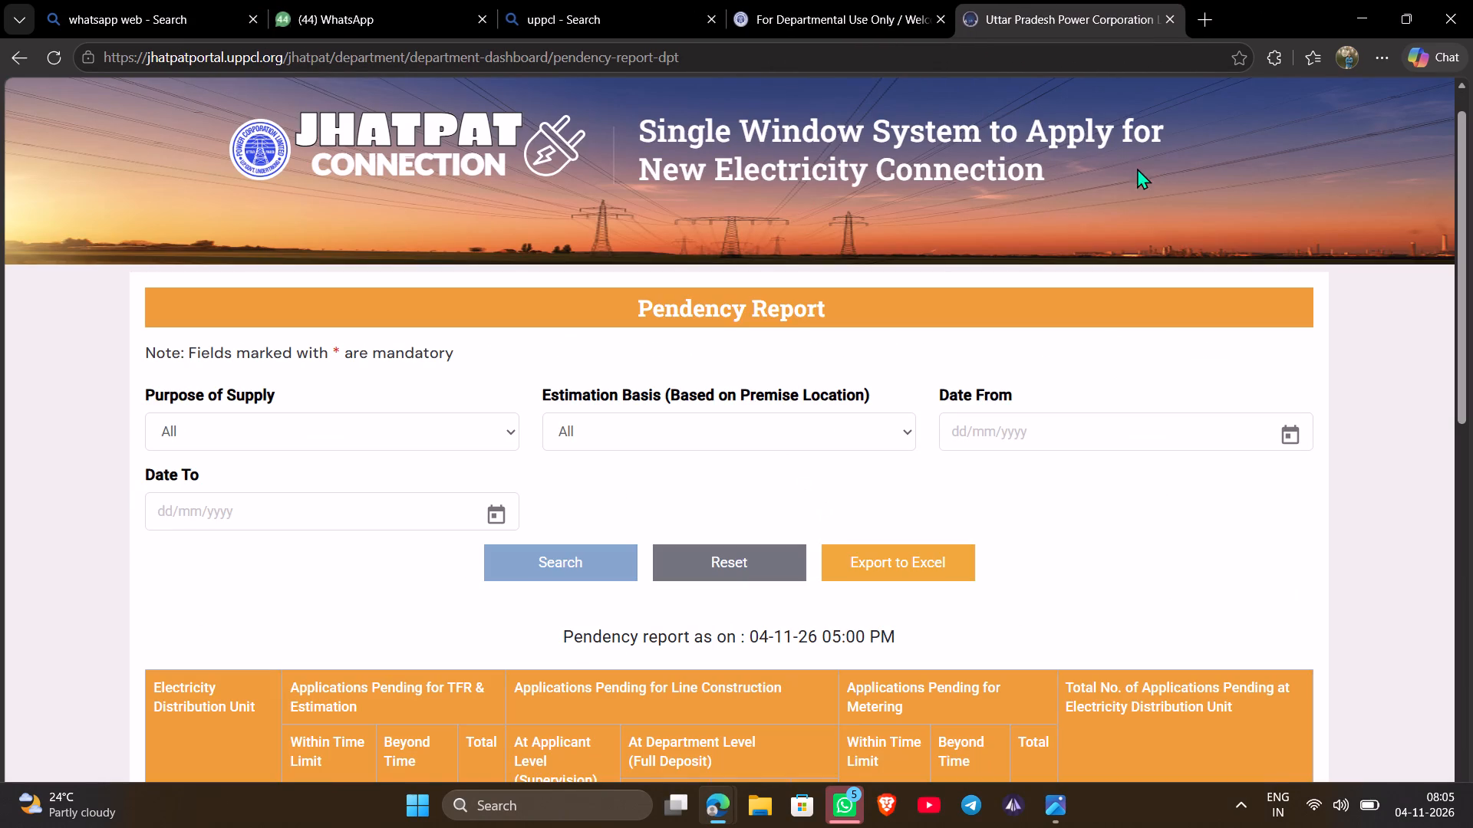
{"action": "left_click", "coordinate": [1169, 21]}
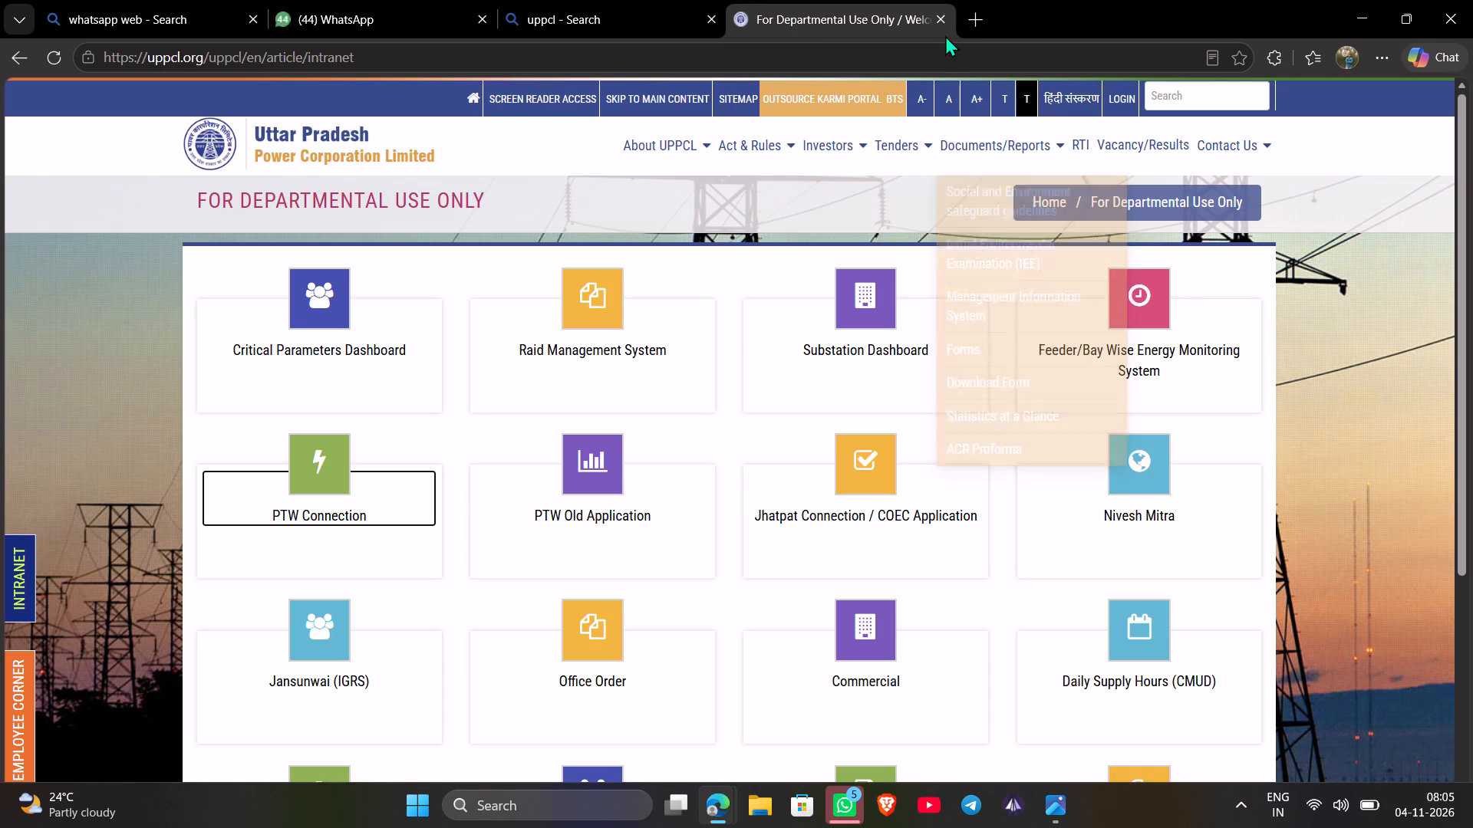
{"action": "left_click", "coordinate": [715, 18]}
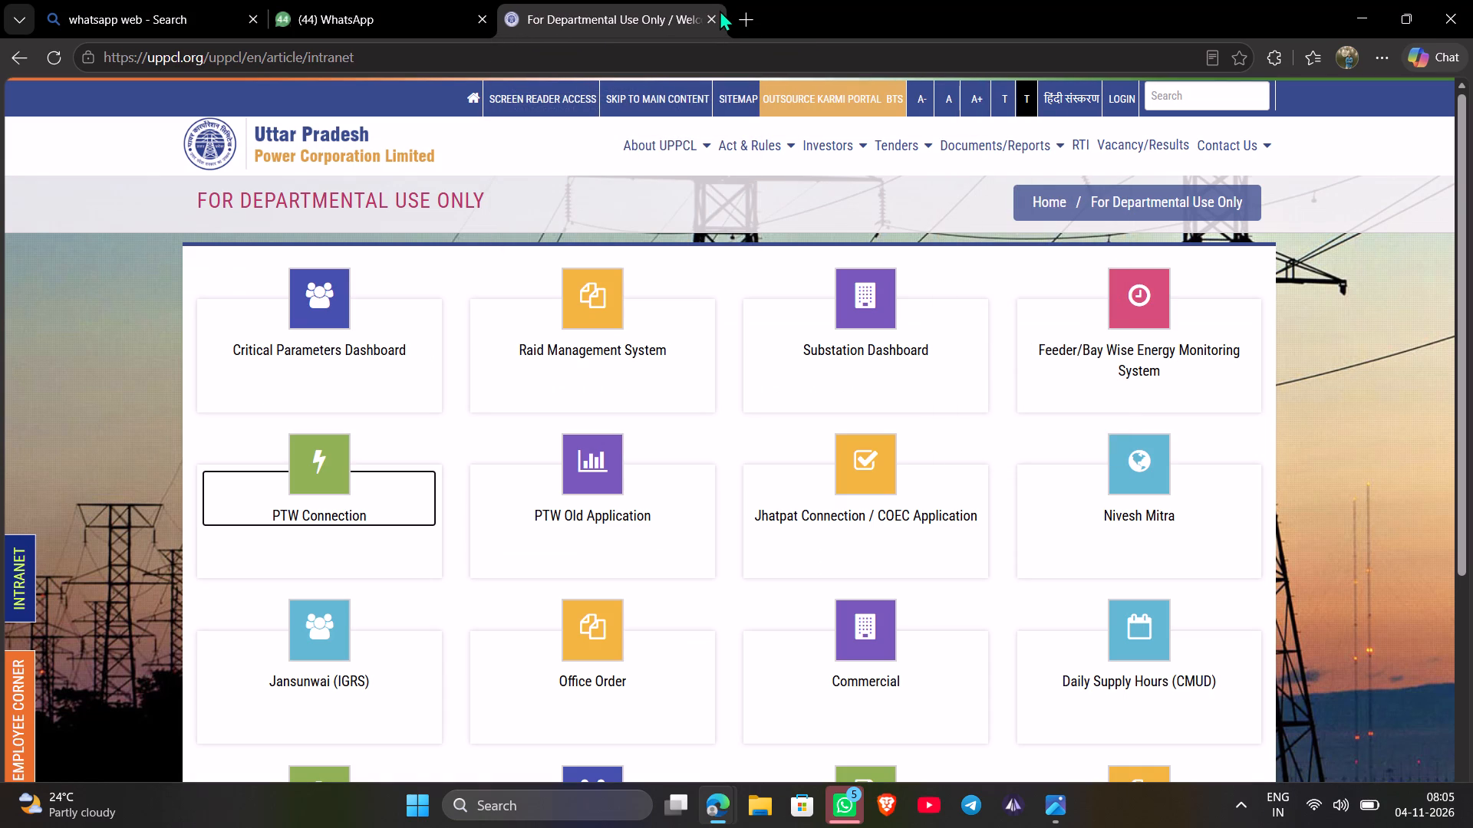
{"action": "left_click", "coordinate": [719, 11]}
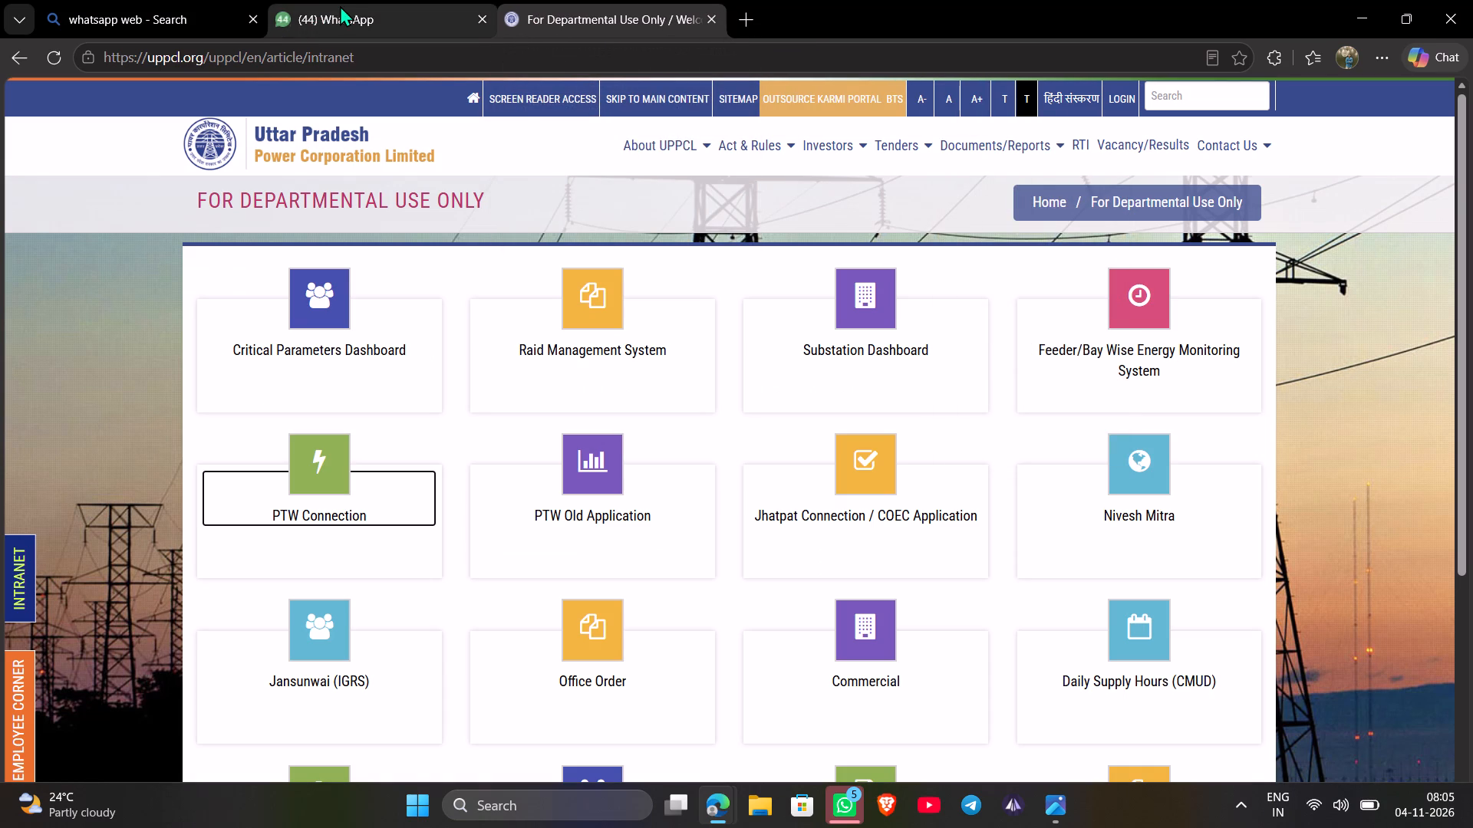